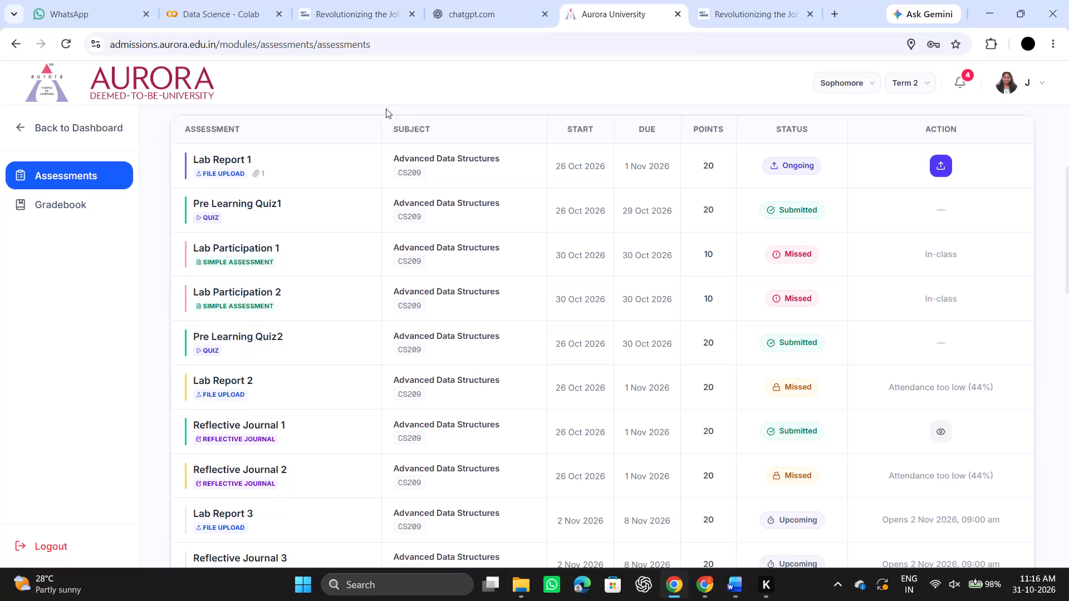
# Reopen Assessments from the student dashboard and look through the Advanced Data Structures assessment list.
pyautogui.click(24, 125)
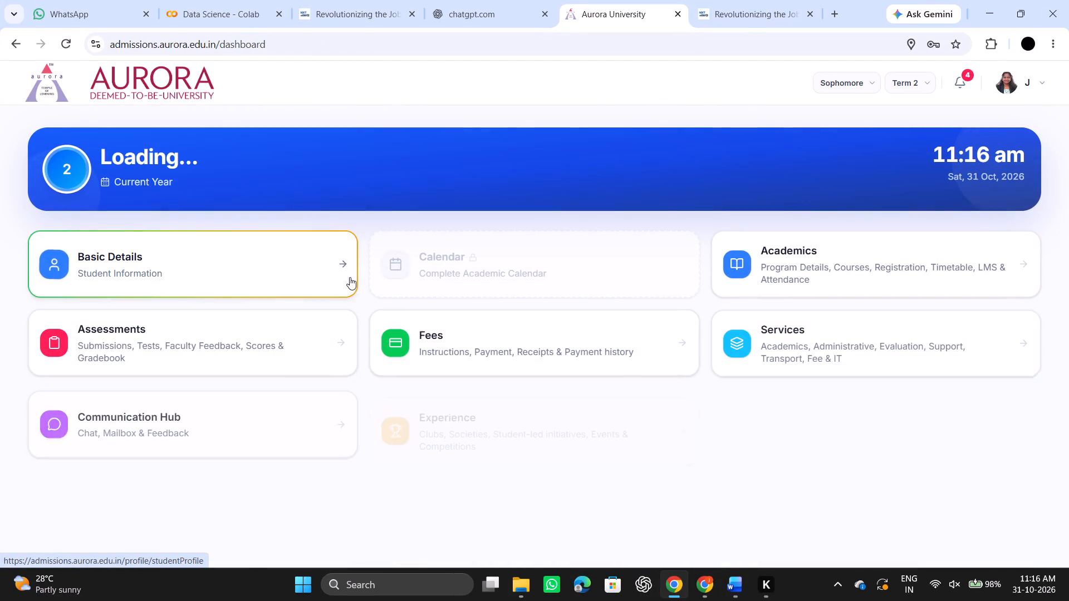
pyautogui.click(285, 334)
pyautogui.scroll(-1, 487, 402)
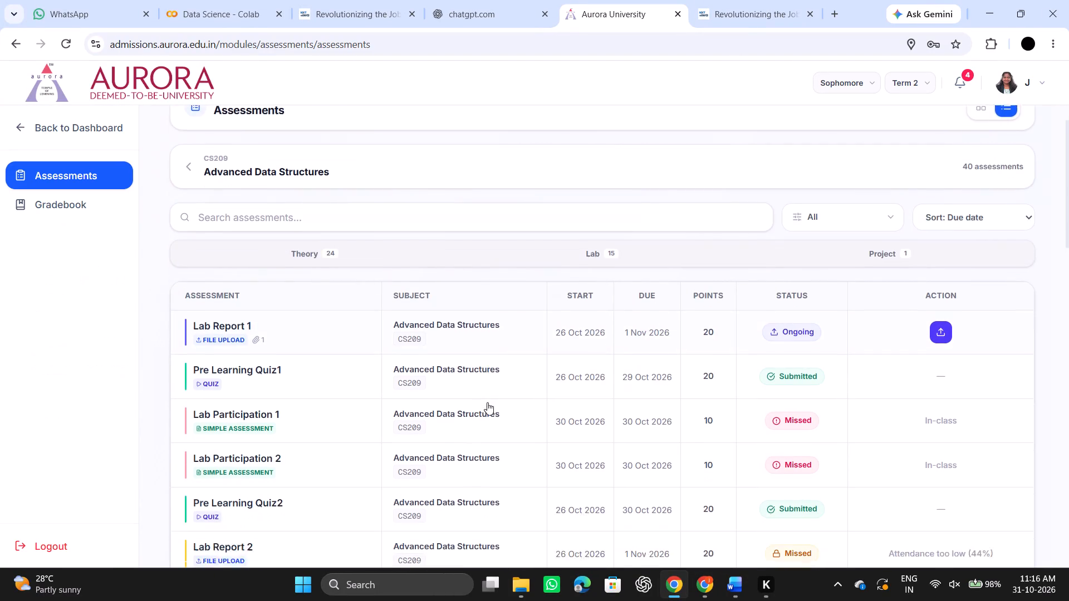
pyautogui.scroll(-5, 487, 402)
pyautogui.scroll(2, 487, 402)
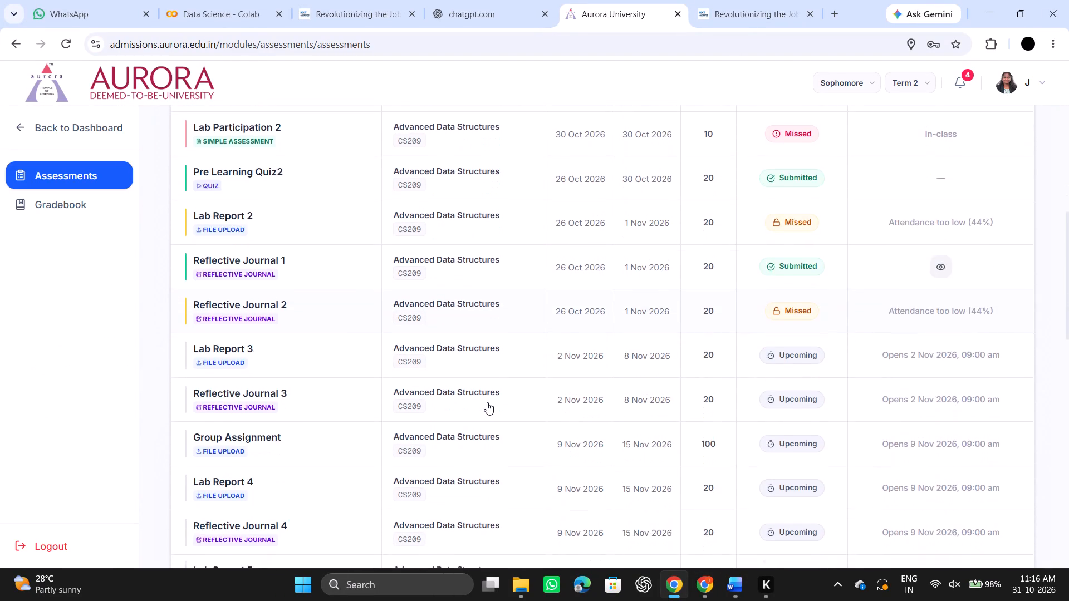
pyautogui.scroll(2, 487, 402)
pyautogui.click(264, 209)
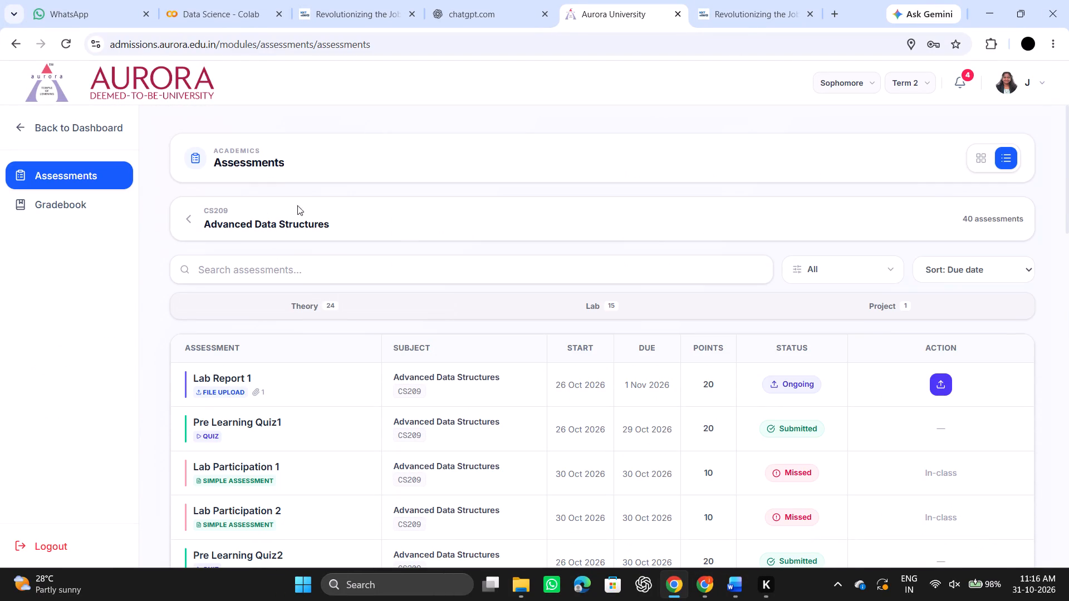
# Return to the course overview and open the assessments of Foundations of Data Science (DS201).
pyautogui.click(188, 218)
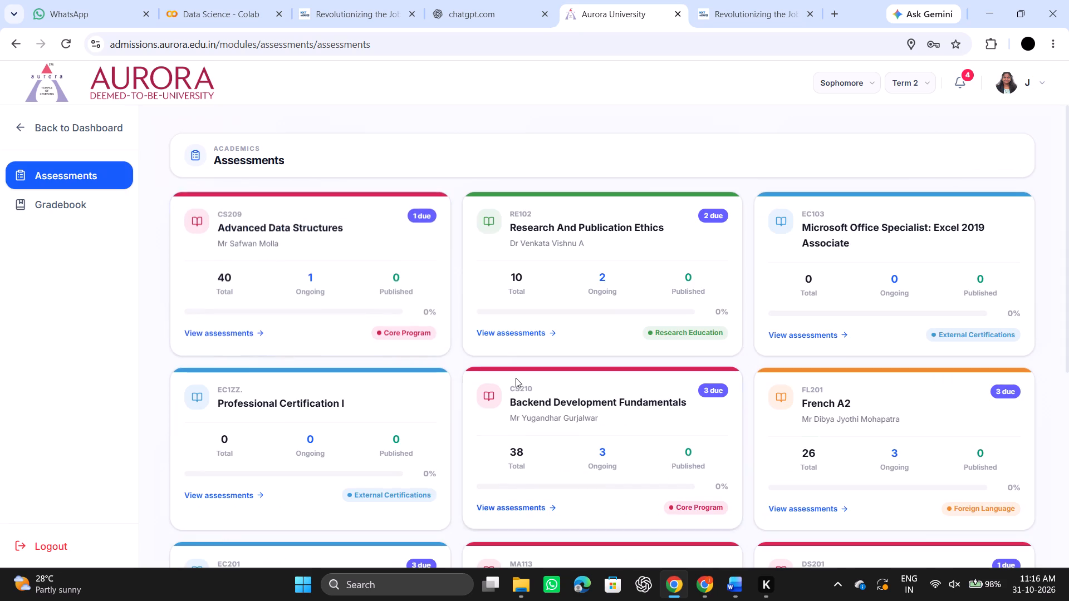
pyautogui.scroll(-4, 516, 378)
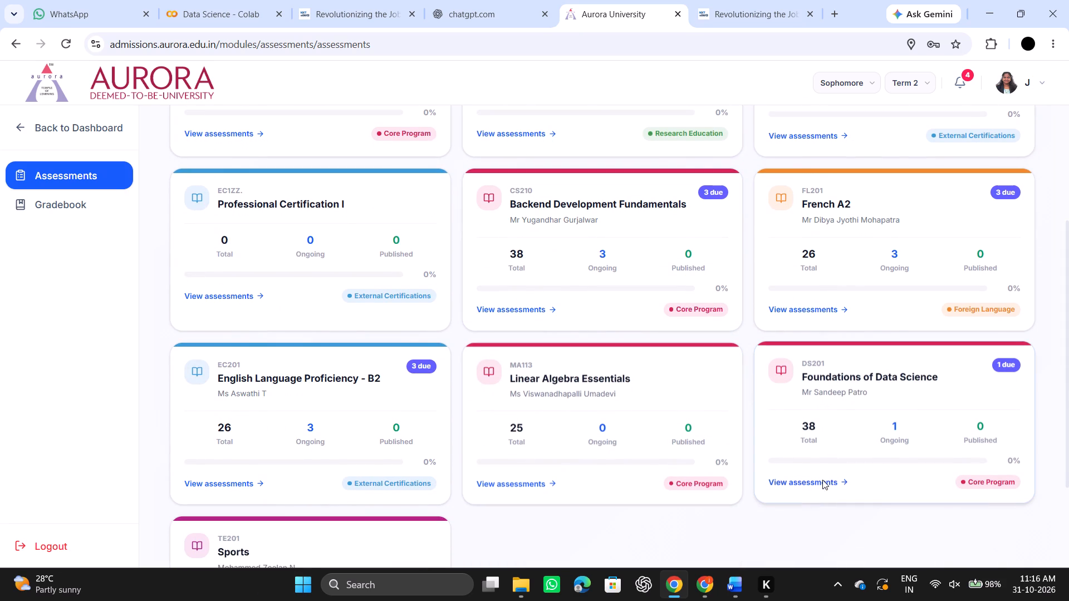
pyautogui.click(822, 480)
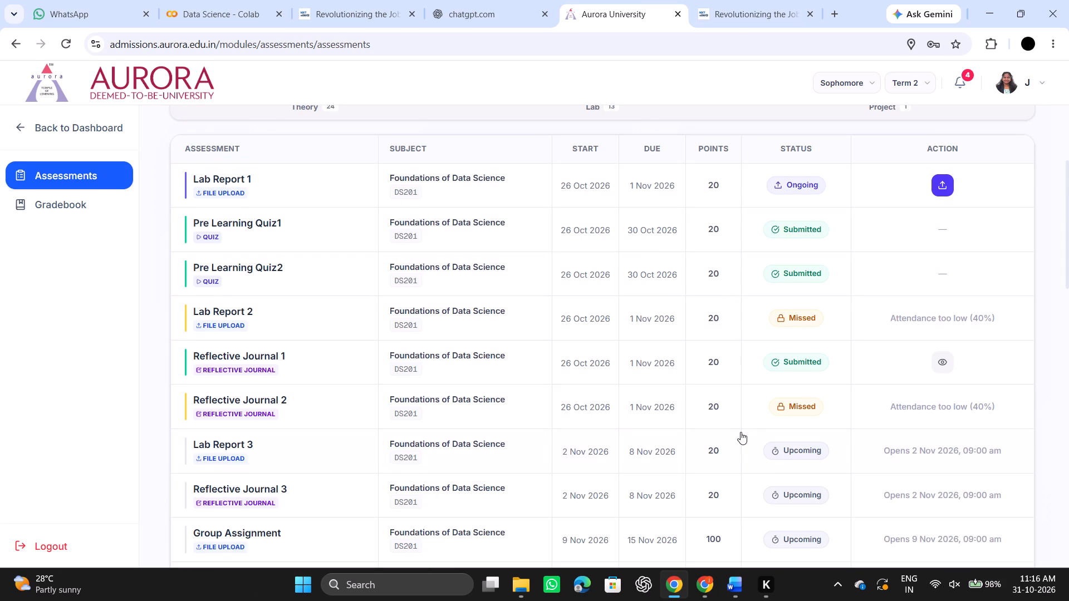
# Switch to the Assignment_format document in Word and look through the pasted Colab screenshots of the NumPy exercises.
pyautogui.click(738, 590)
pyautogui.scroll(-3, 588, 368)
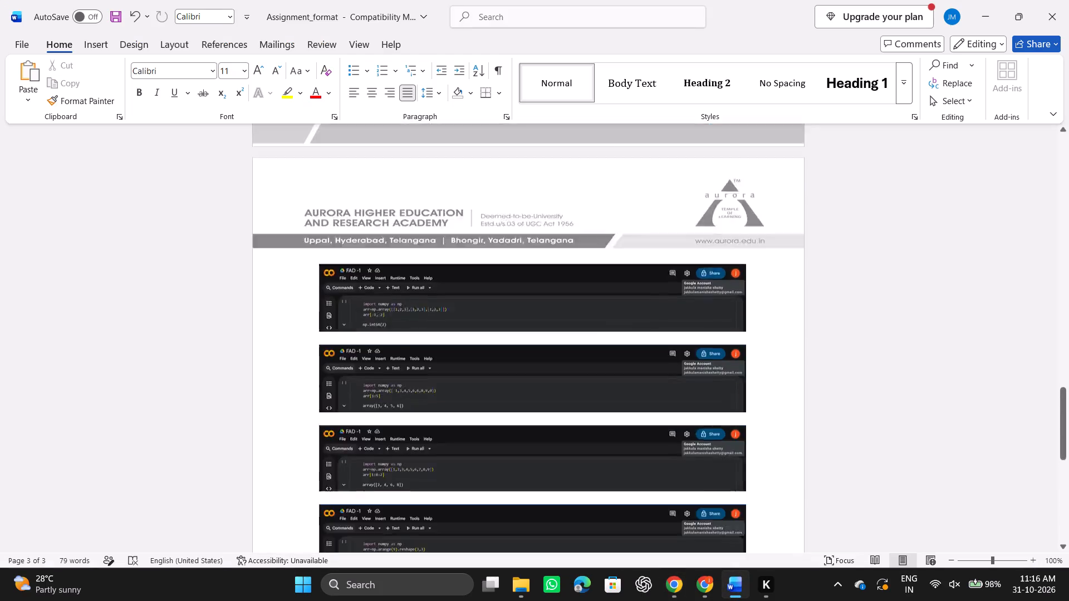
pyautogui.scroll(-4, 588, 368)
pyautogui.scroll(9, 588, 368)
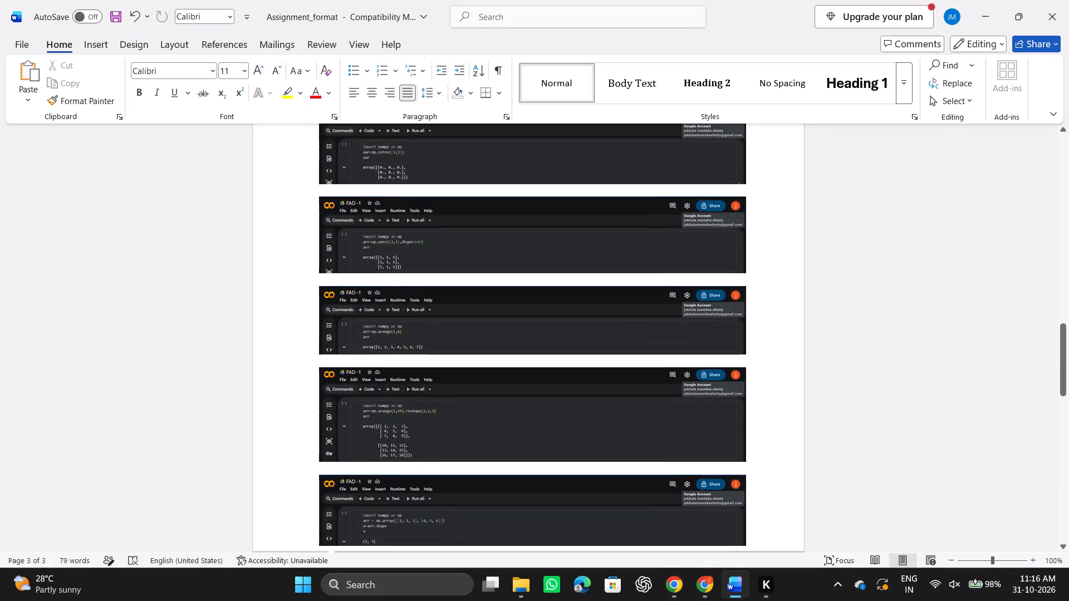
# Switch to the other Chrome window with the FAD -1 Colab notebook.
pyautogui.click(707, 587)
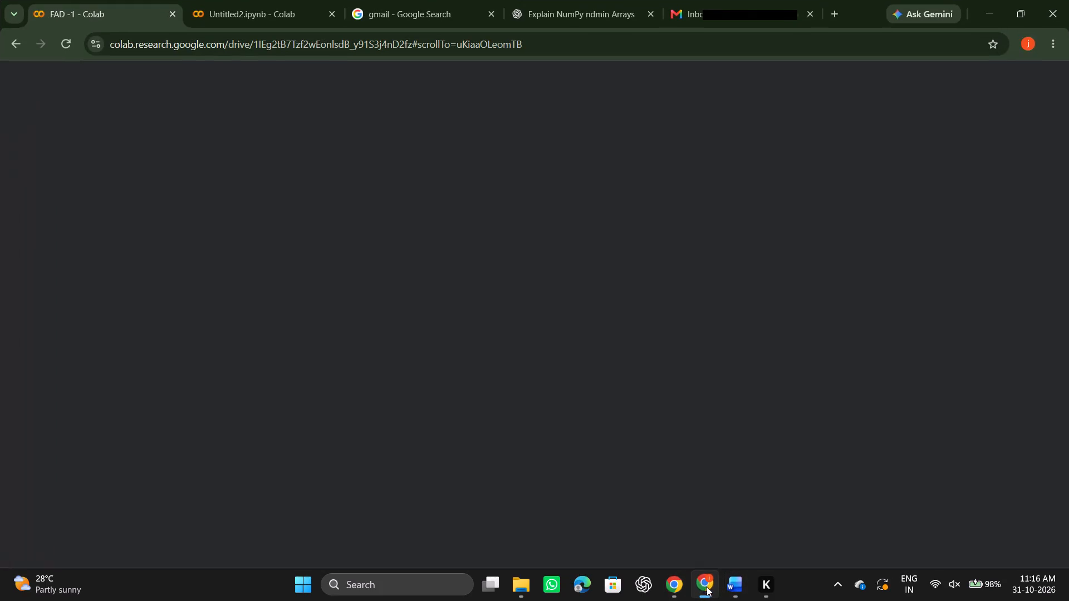
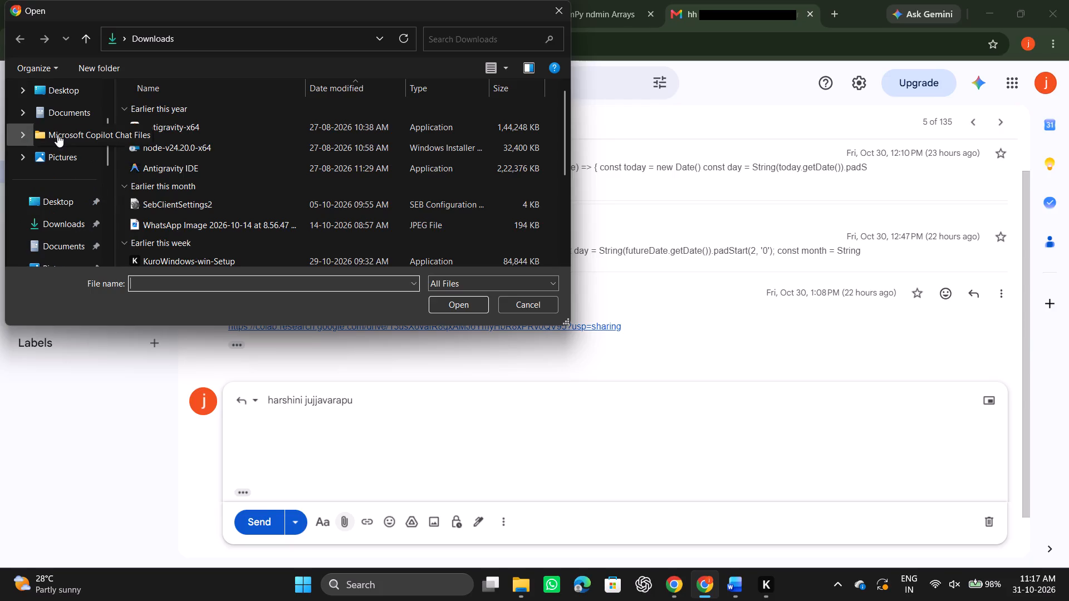
pyautogui.scroll(-1, 57, 135)
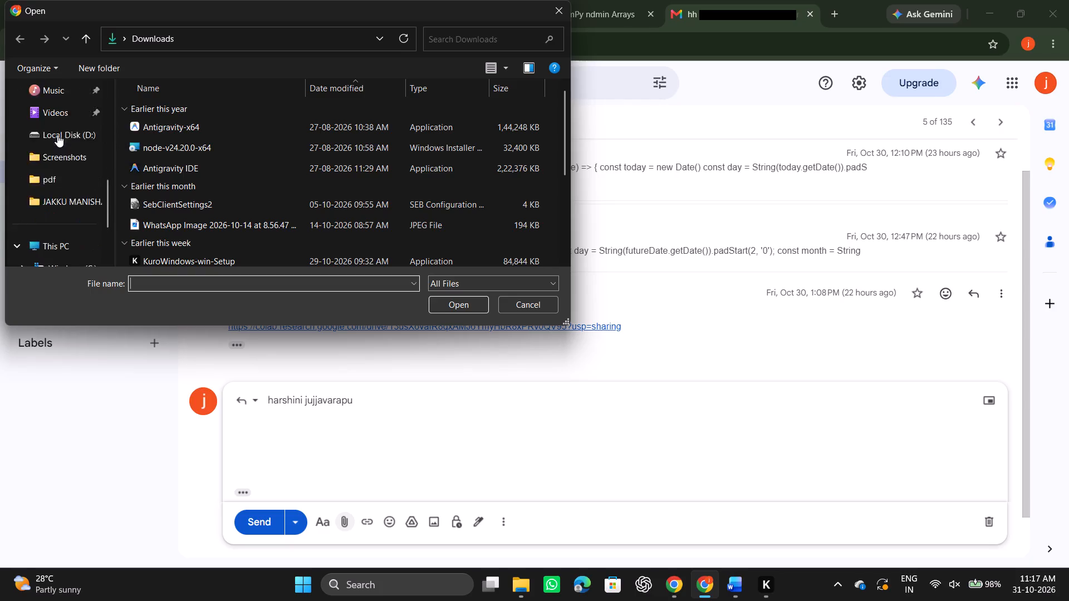
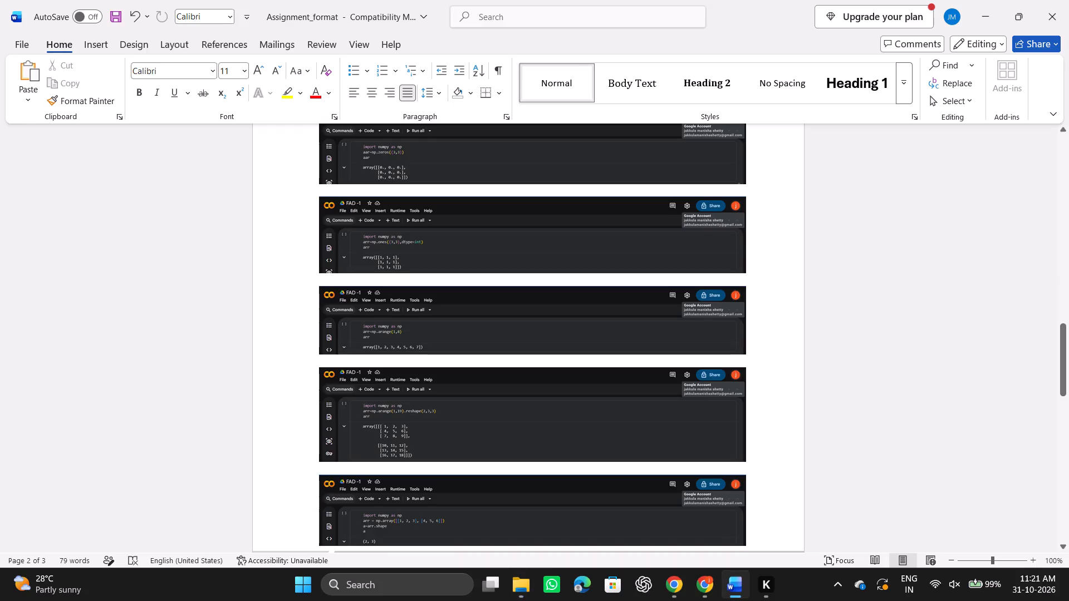
# In Word, start saving the Assignment_format document under Save As, choosing the D: drive as the destination.
pyautogui.click(17, 41)
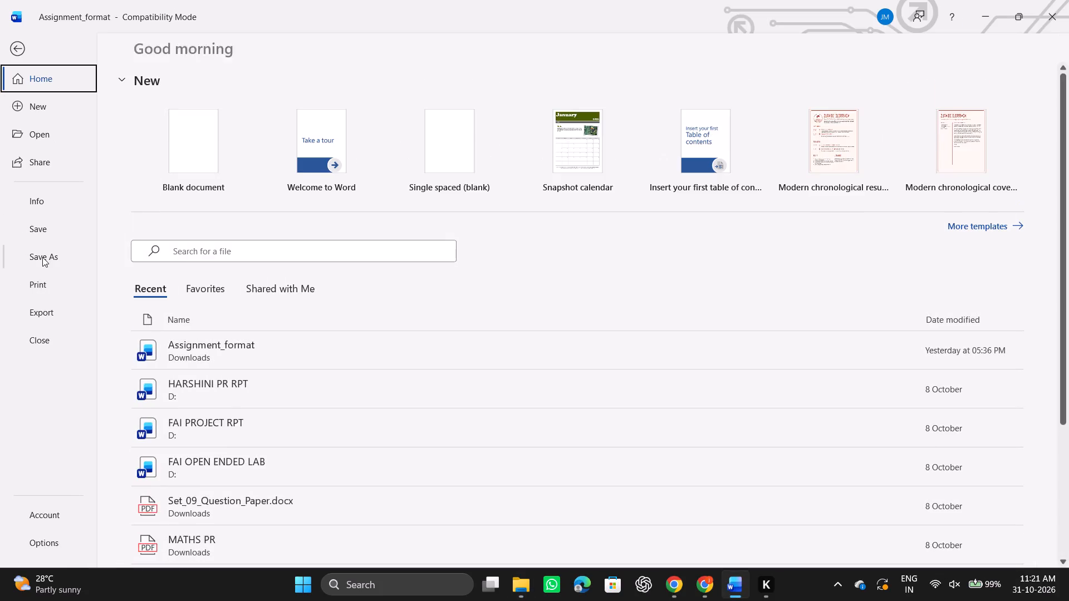
pyautogui.click(42, 257)
pyautogui.click(408, 223)
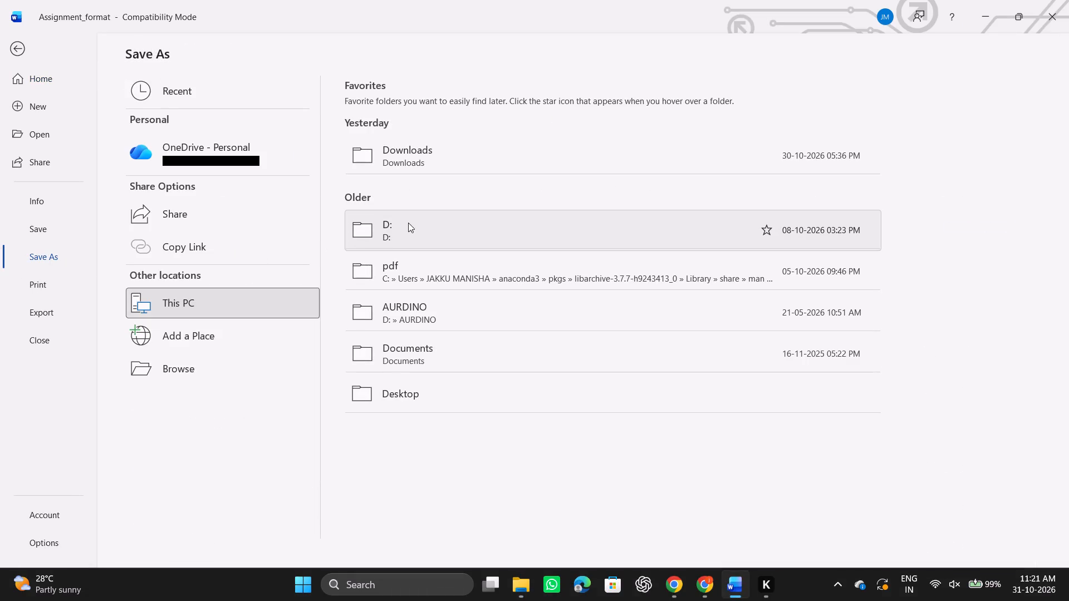
# Save the assignment document to Local Disk (D:) under the name FDS-1 in Word Document format.
pyautogui.click(514, 3)
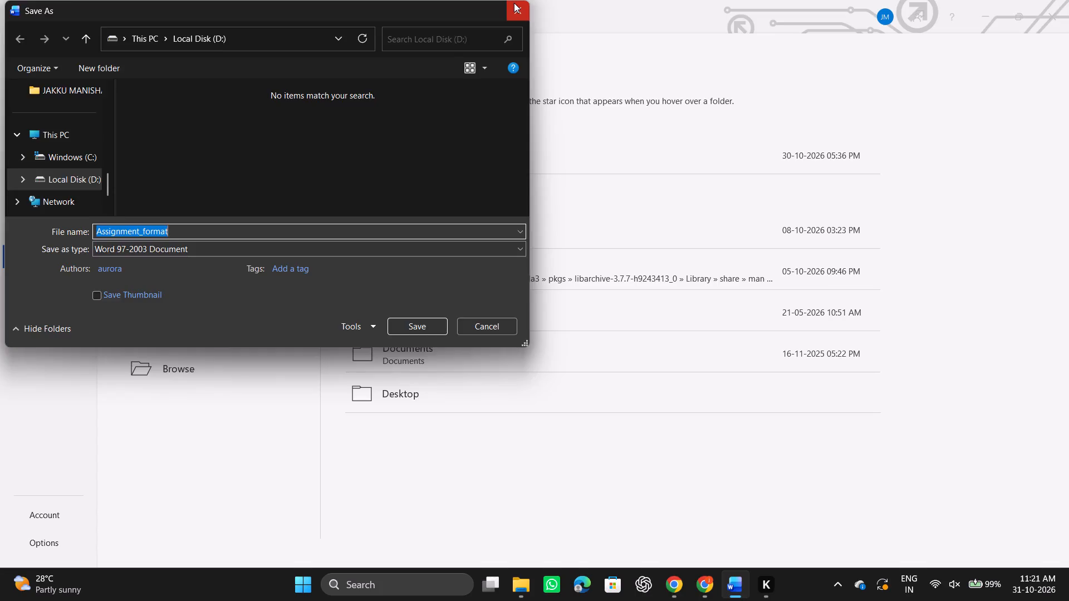
pyautogui.click(418, 230)
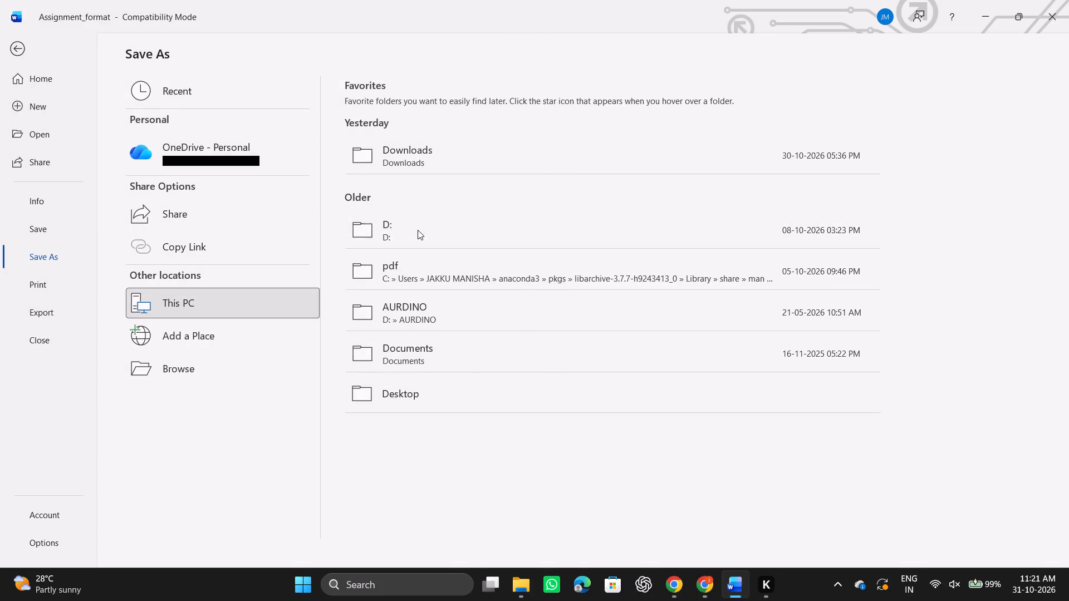
pyautogui.press('BackSpace')
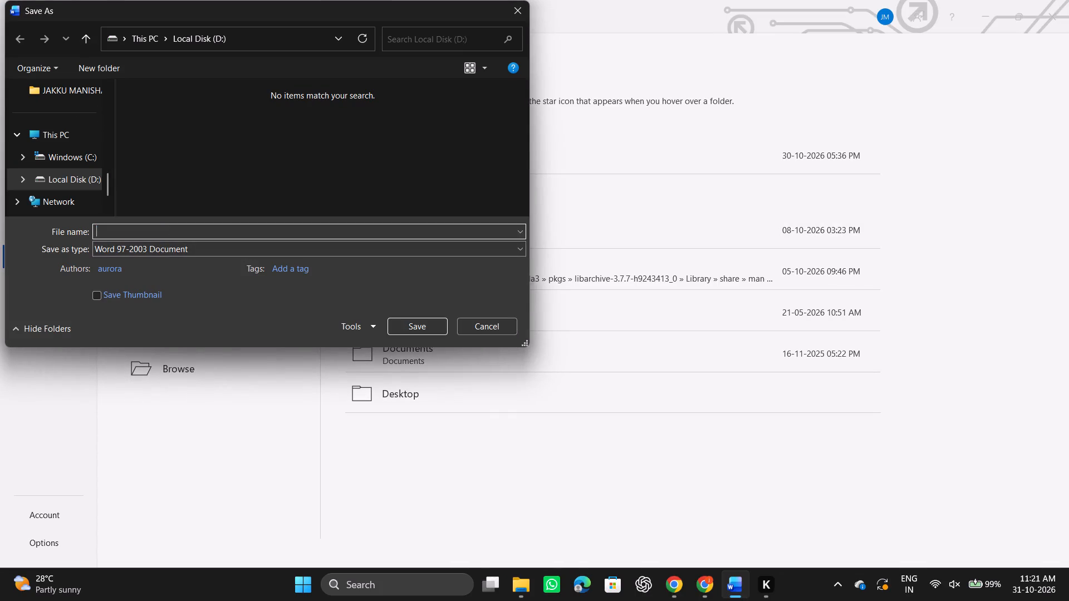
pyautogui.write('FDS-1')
pyautogui.click(388, 250)
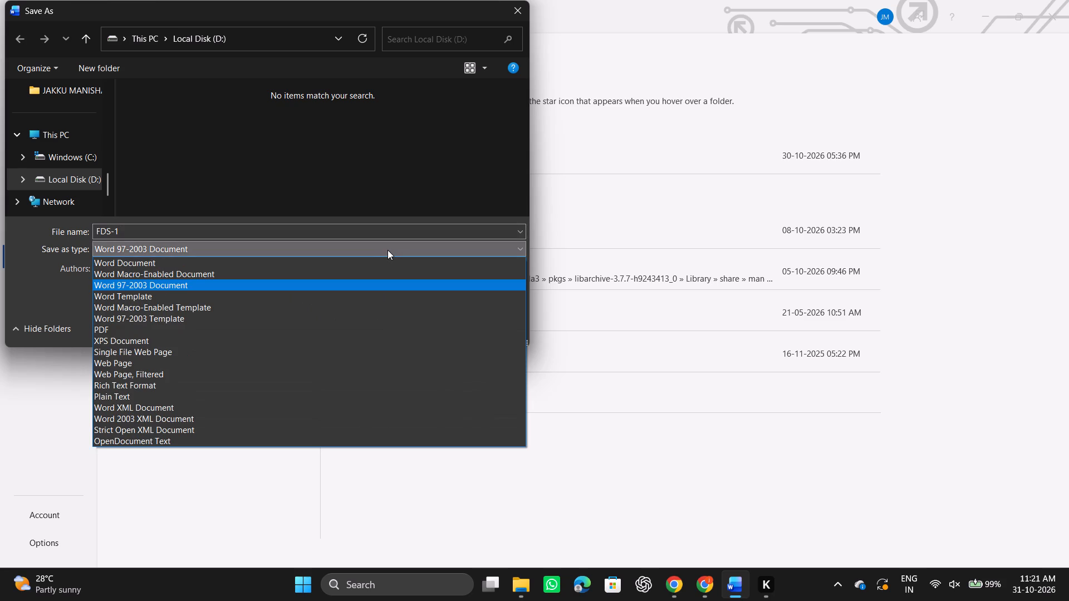
pyautogui.click(381, 259)
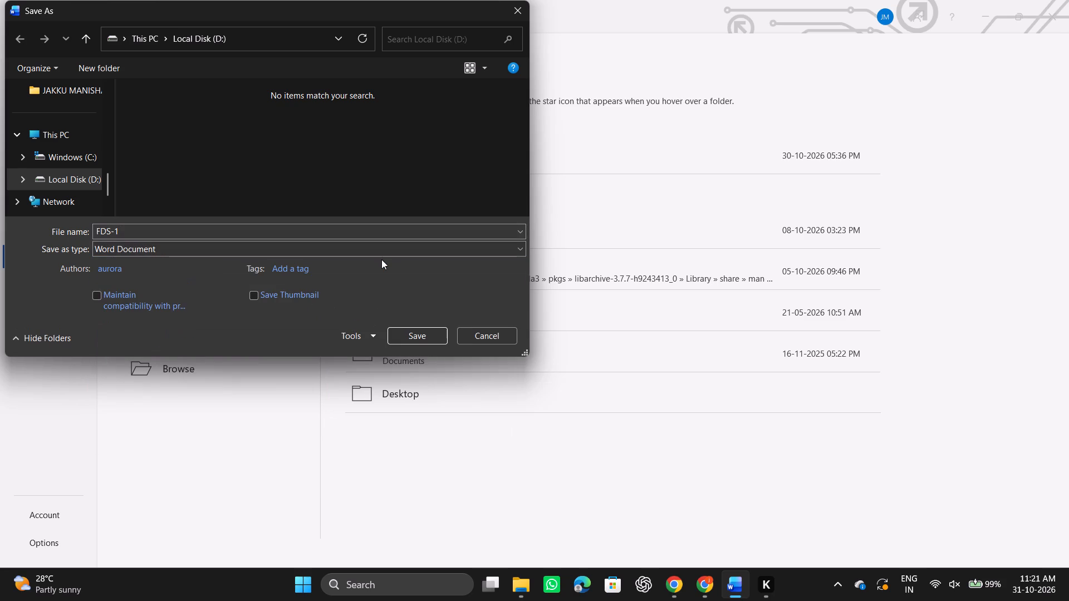
pyautogui.click(413, 331)
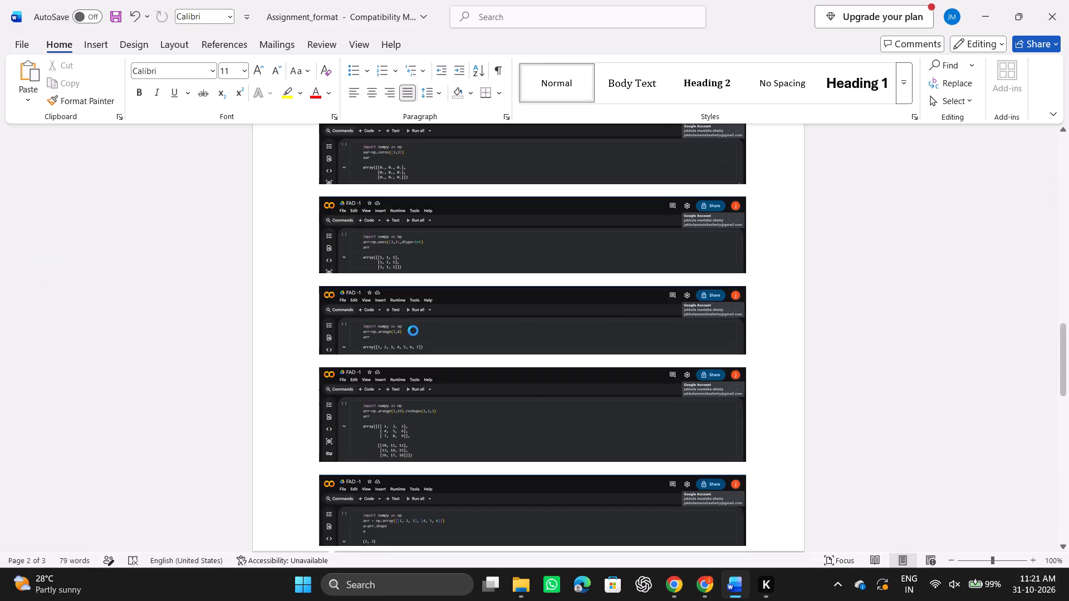
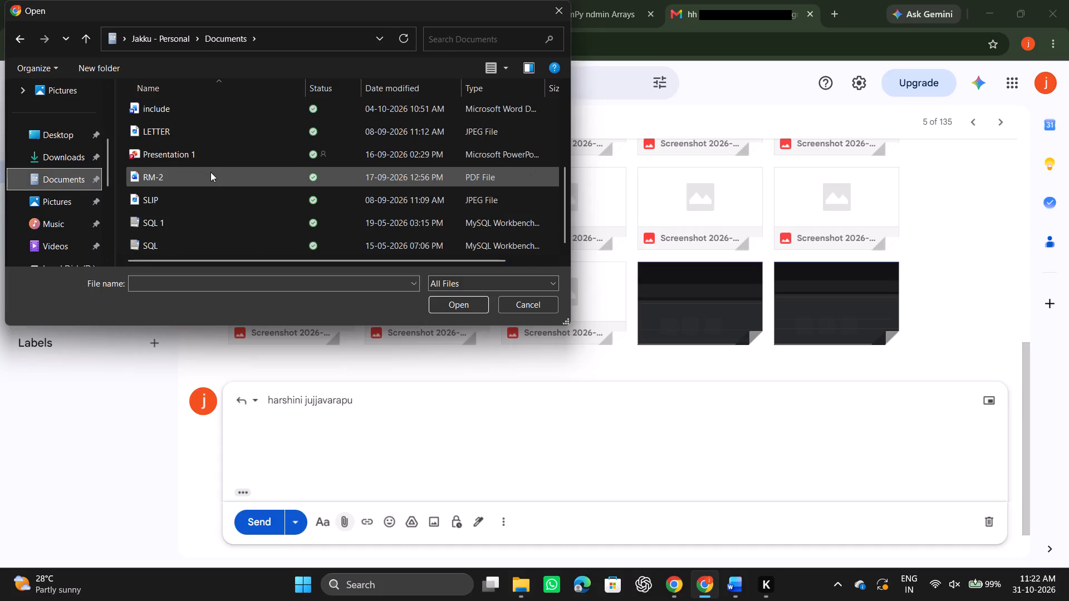
# Browse to Local Disk (D:) and select the FDS-1 Word document as the attachment for the email reply.
pyautogui.scroll(-2, 210, 172)
pyautogui.scroll(2, 210, 172)
pyautogui.scroll(-1, 210, 172)
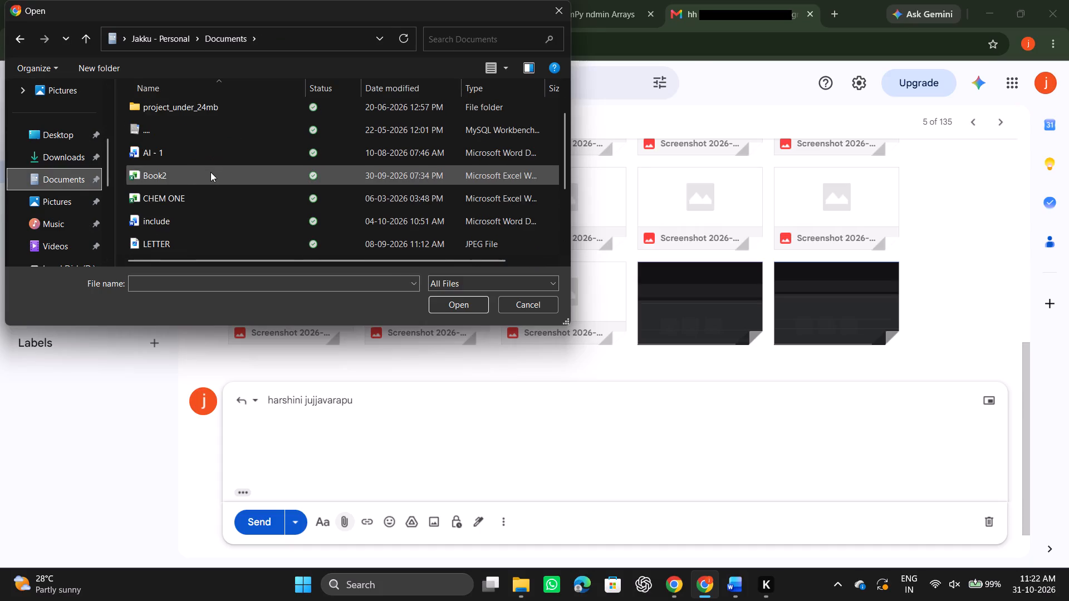
pyautogui.scroll(-1, 210, 172)
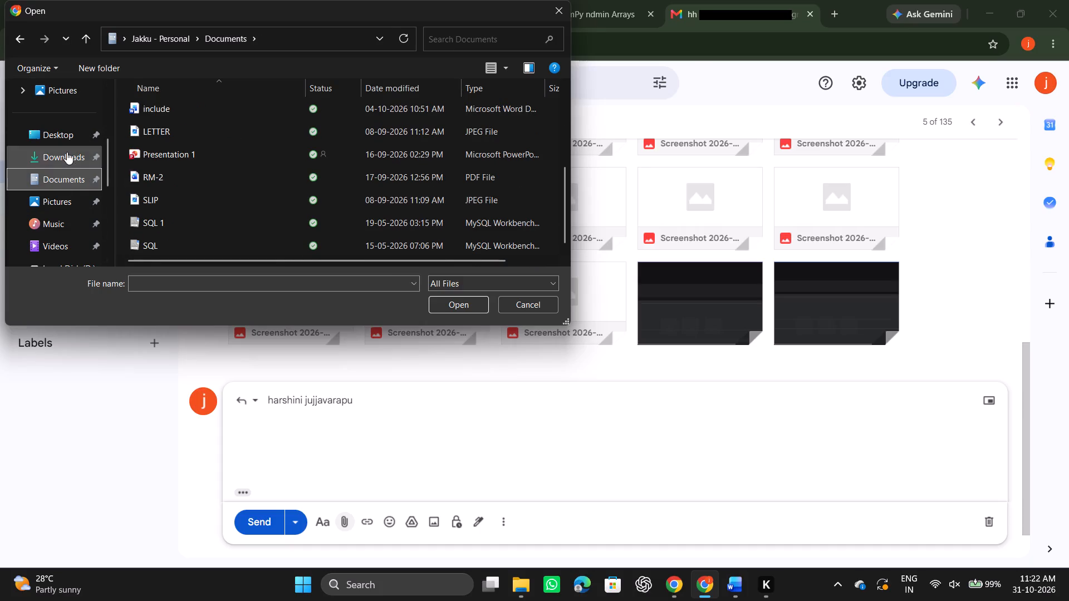
pyautogui.scroll(-1, 65, 231)
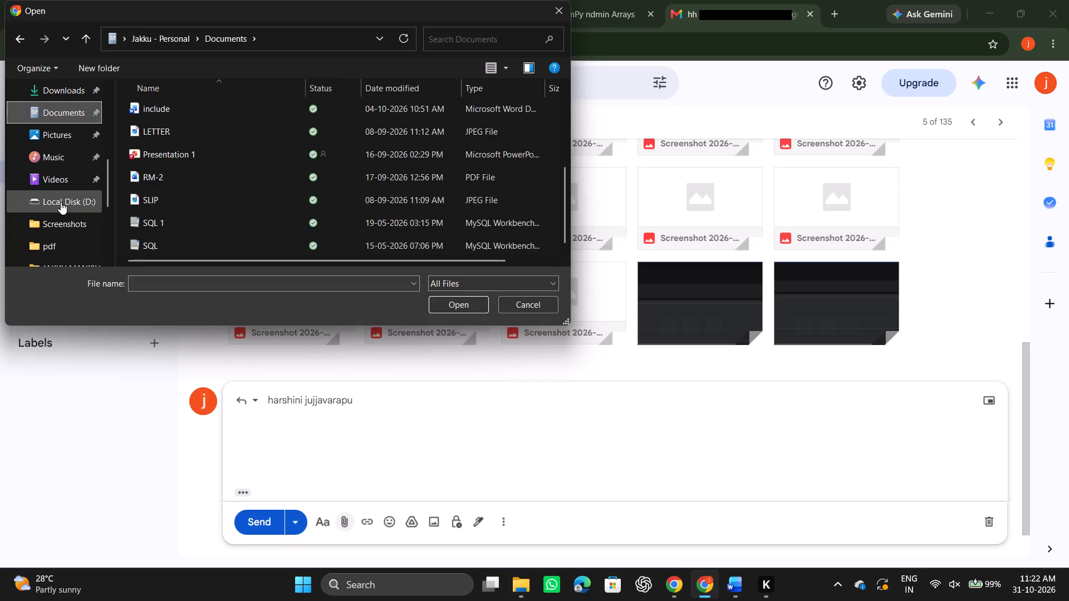
pyautogui.click(61, 202)
pyautogui.click(195, 153)
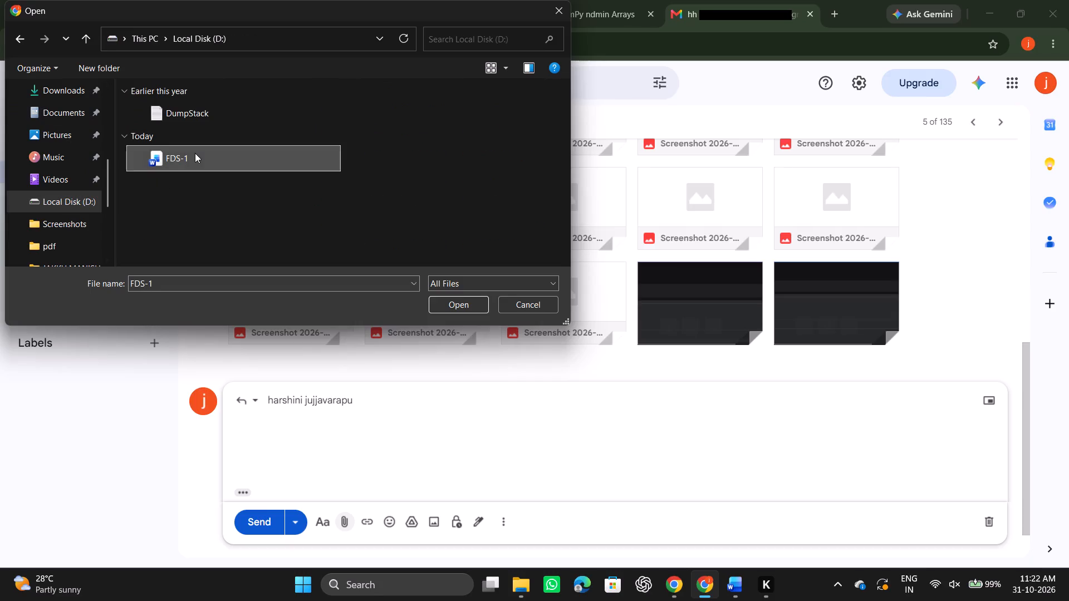
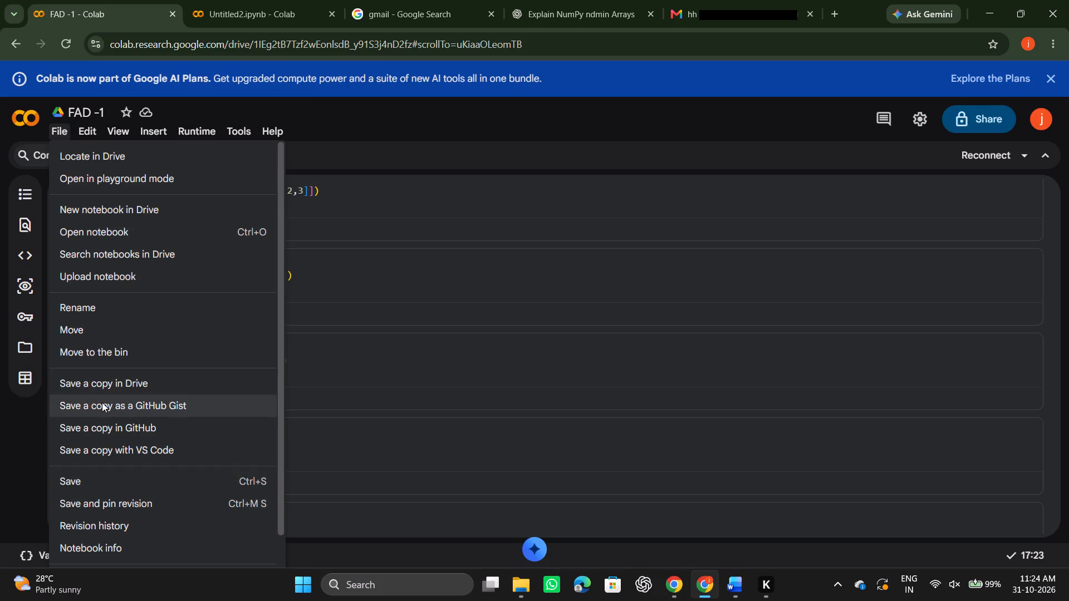
# Download the FAD -1 Colab notebook as an .ipynb file.
pyautogui.scroll(-2, 112, 490)
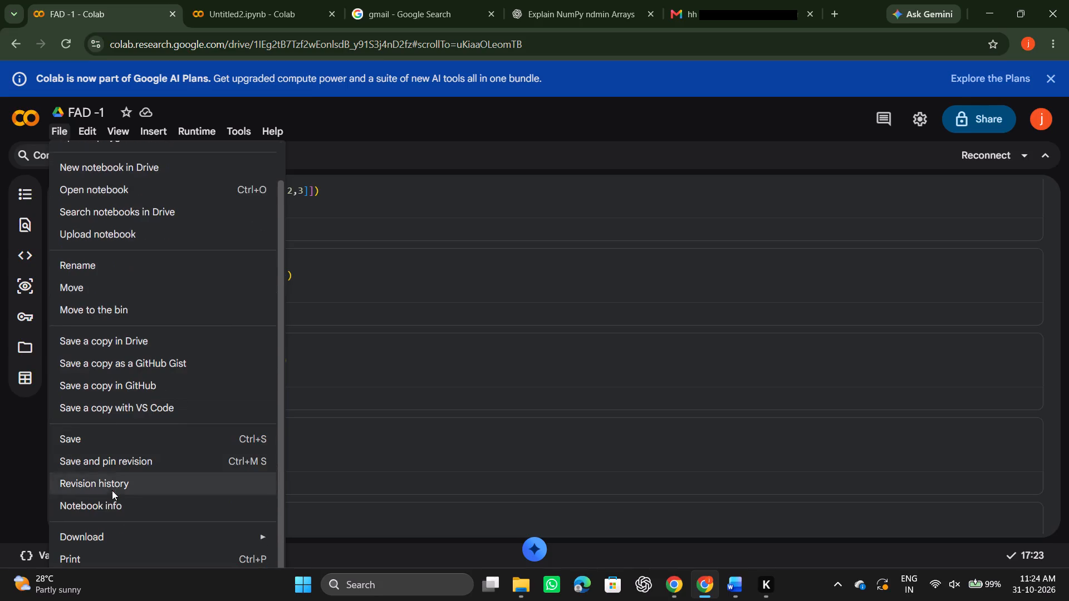
pyautogui.click(99, 544)
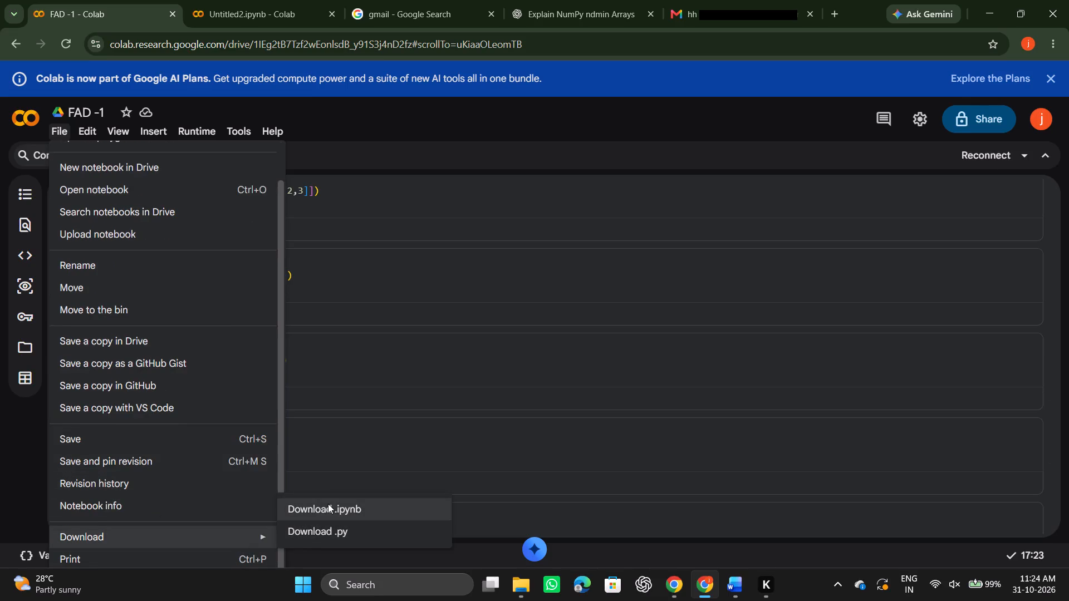
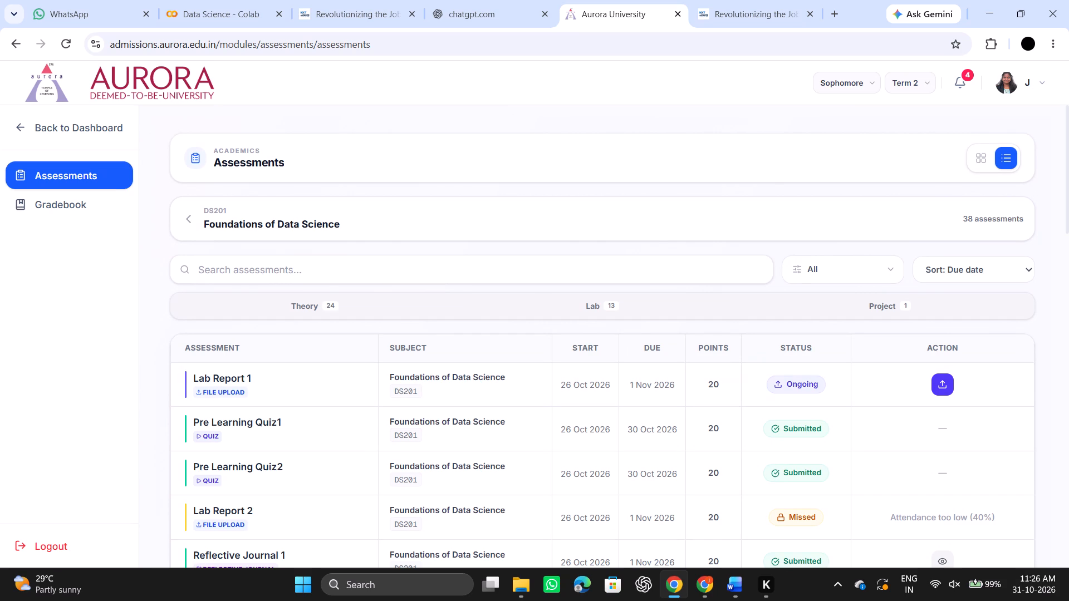
# Return from the Foundations of Data Science (DS201) assessment list to the assessments overview of all courses.
pyautogui.click(189, 218)
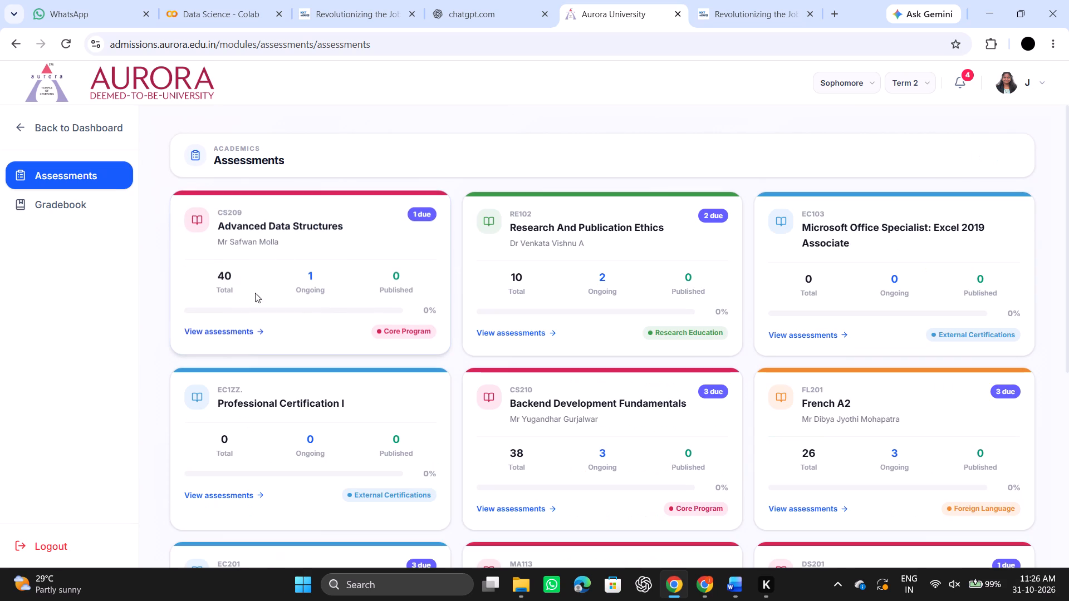
# Reload the assessments page, look through the Research And Publication Ethics assessments, and return to the course overview.
pyautogui.click(63, 41)
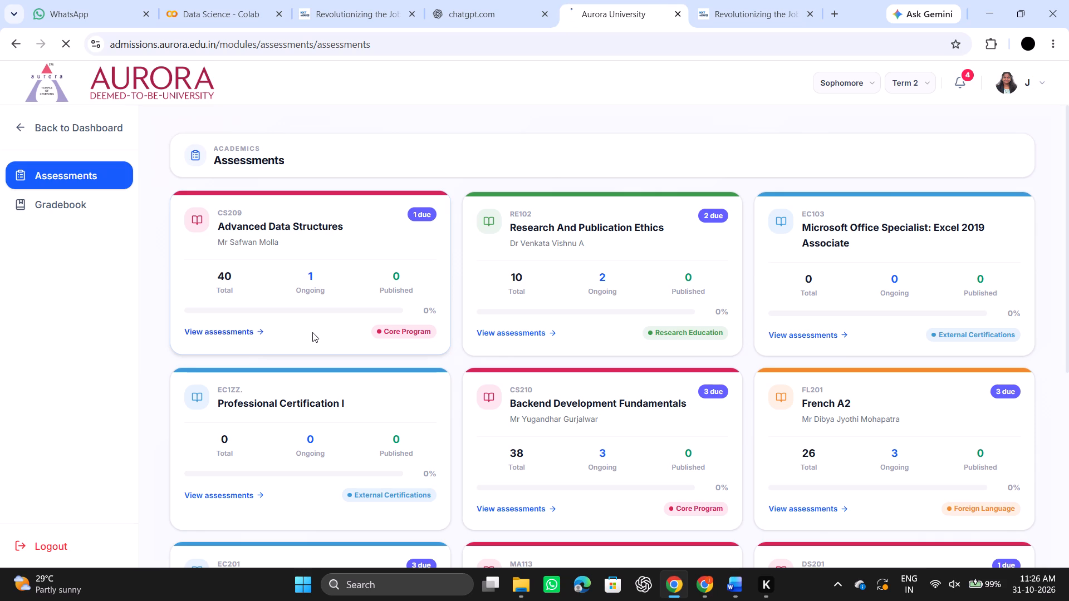
pyautogui.scroll(-1, 528, 449)
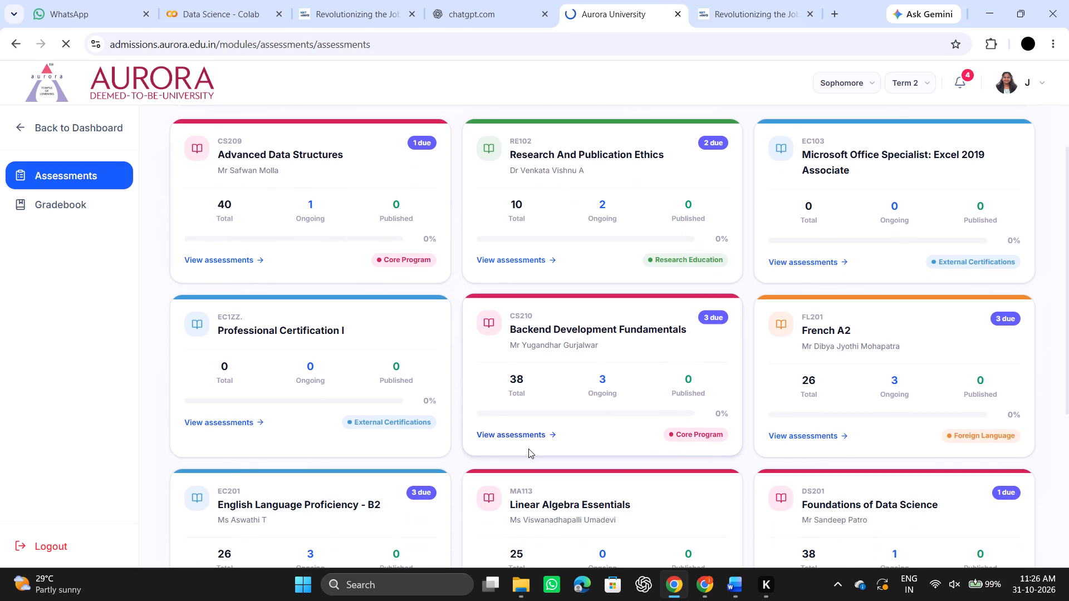
pyautogui.click(523, 259)
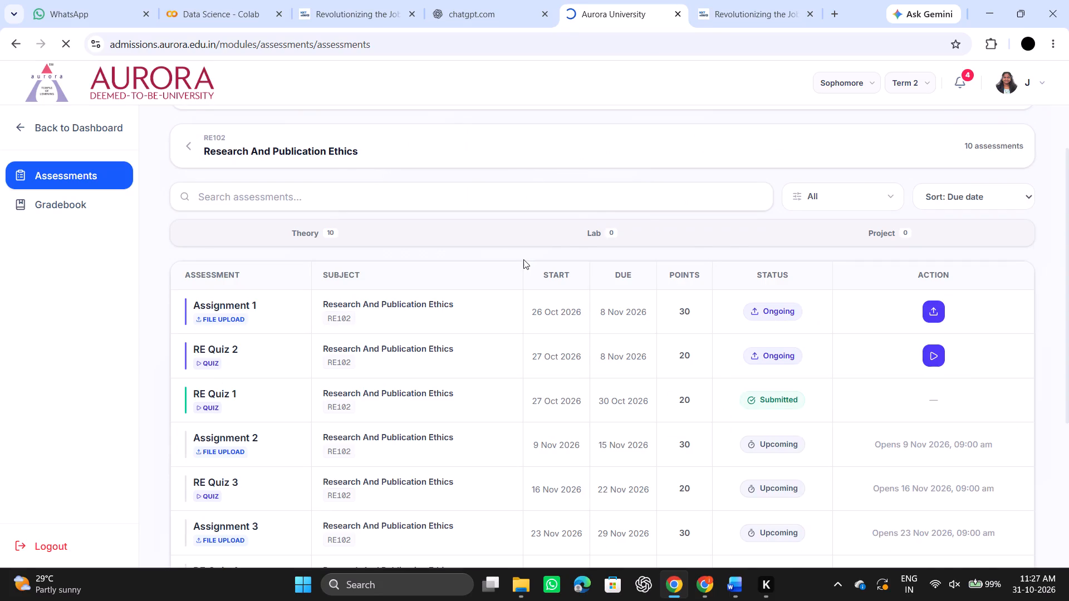
pyautogui.click(884, 359)
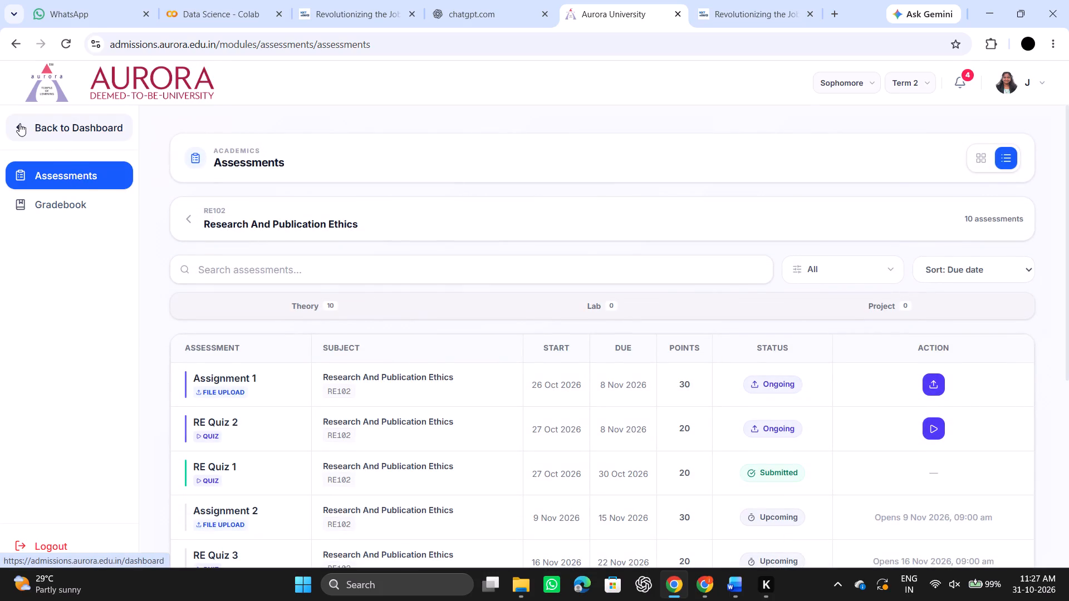
pyautogui.click(19, 124)
pyautogui.click(228, 346)
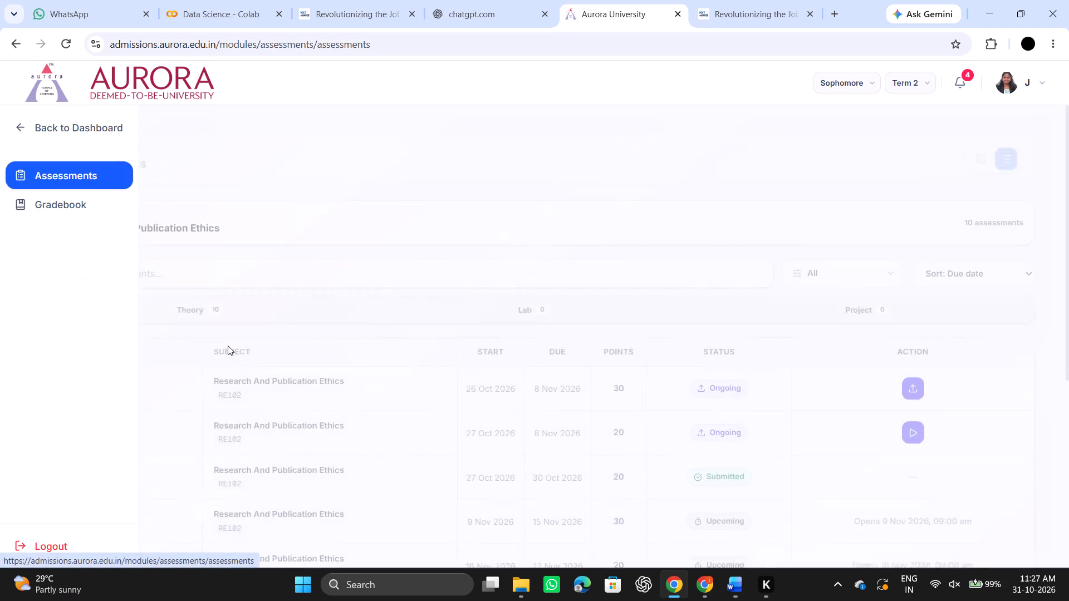
pyautogui.click(193, 218)
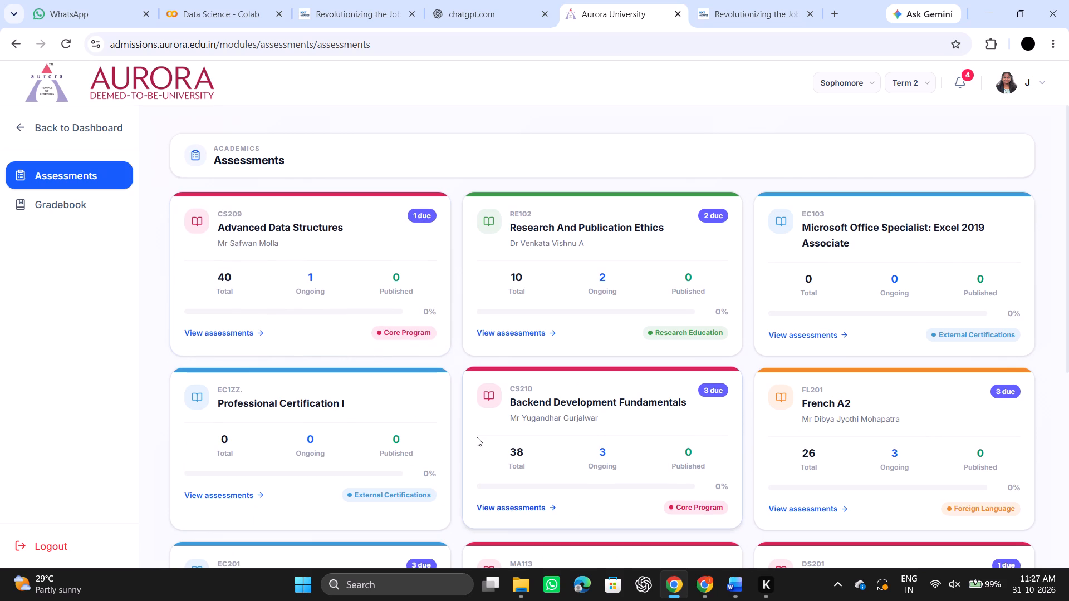
# In the Backend Development Fundamentals assessments, view the Pre Learning Quiz2 details without starting the quiz, and return to look through the assessment list.
pyautogui.click(516, 504)
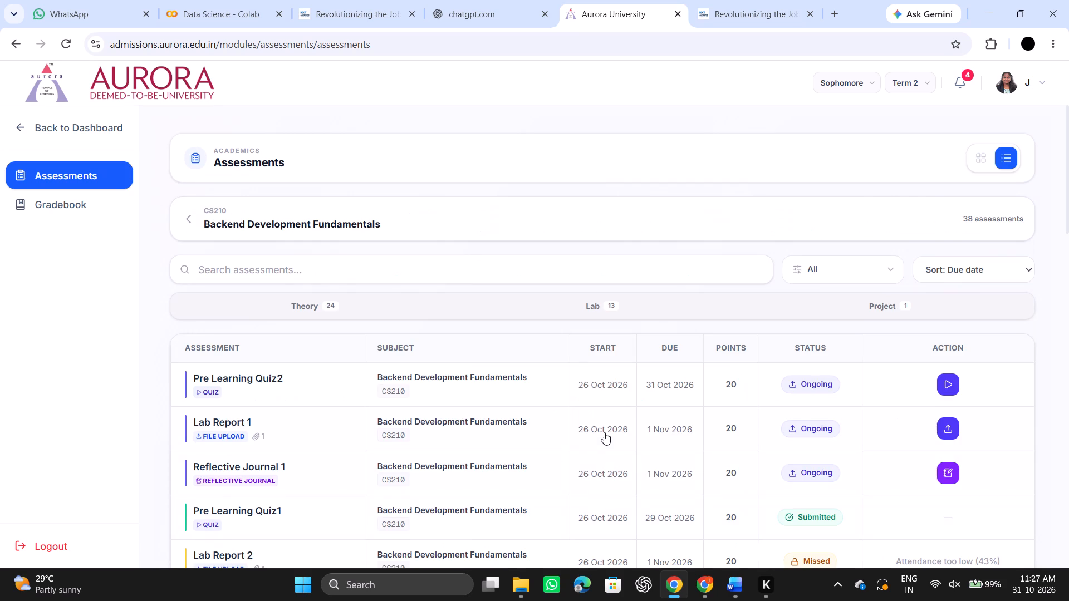
pyautogui.scroll(-1, 608, 431)
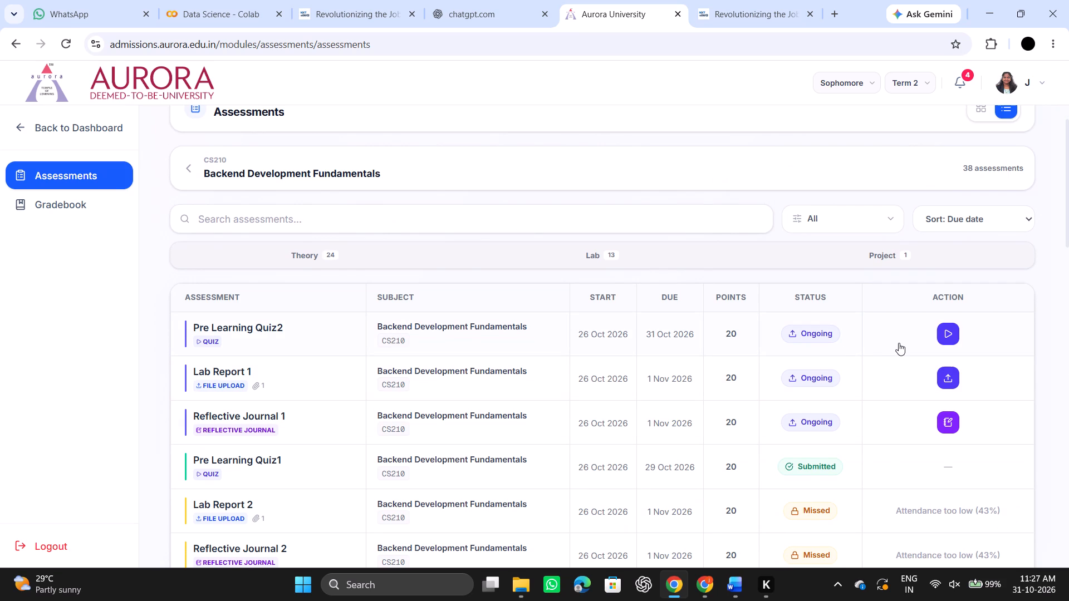
pyautogui.click(941, 329)
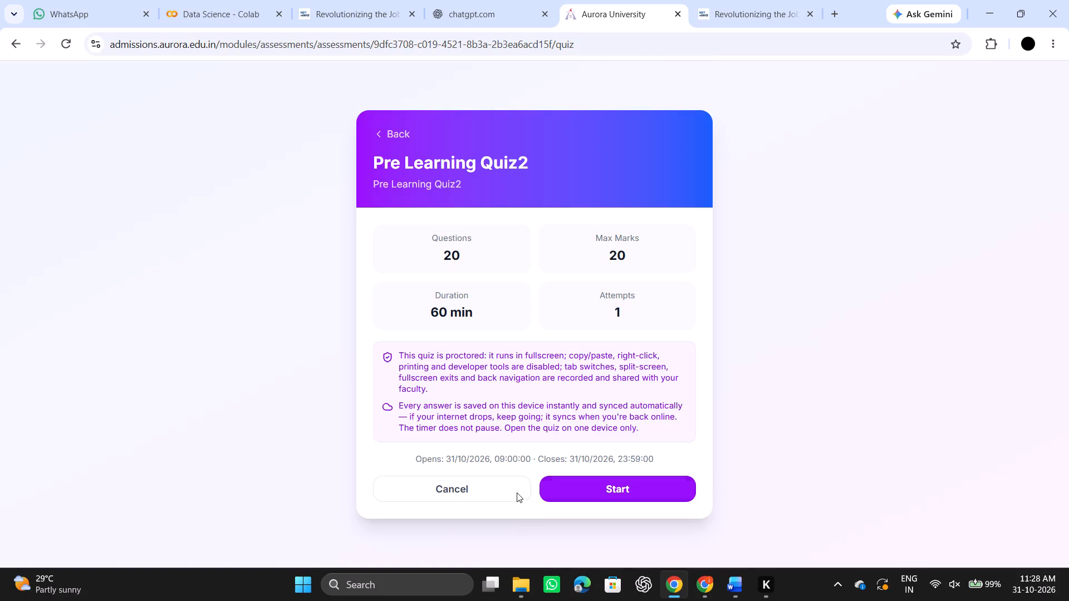
pyautogui.click(470, 487)
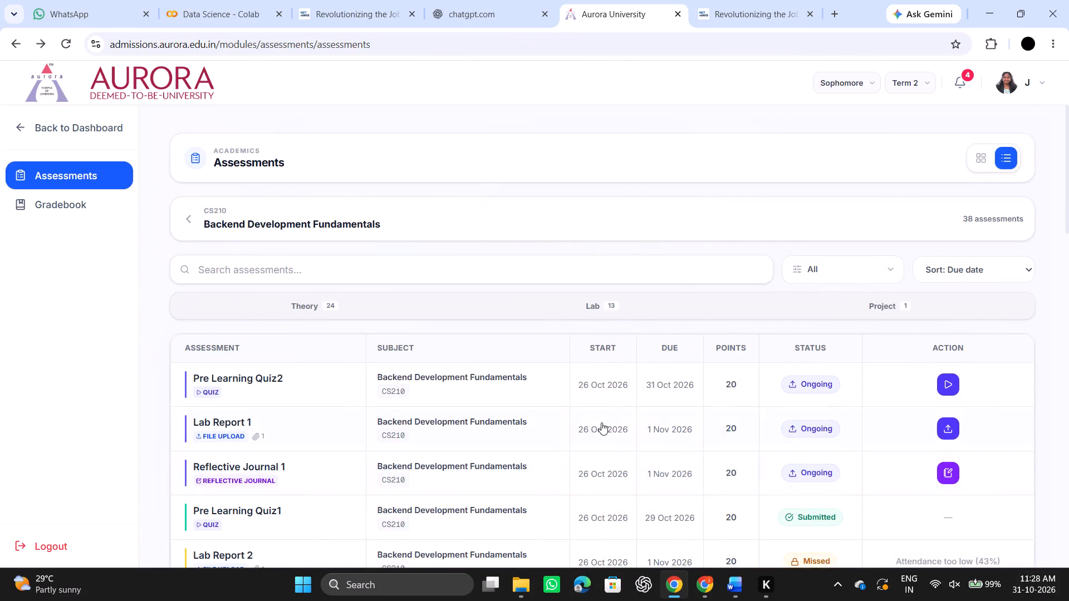
pyautogui.scroll(-3, 602, 423)
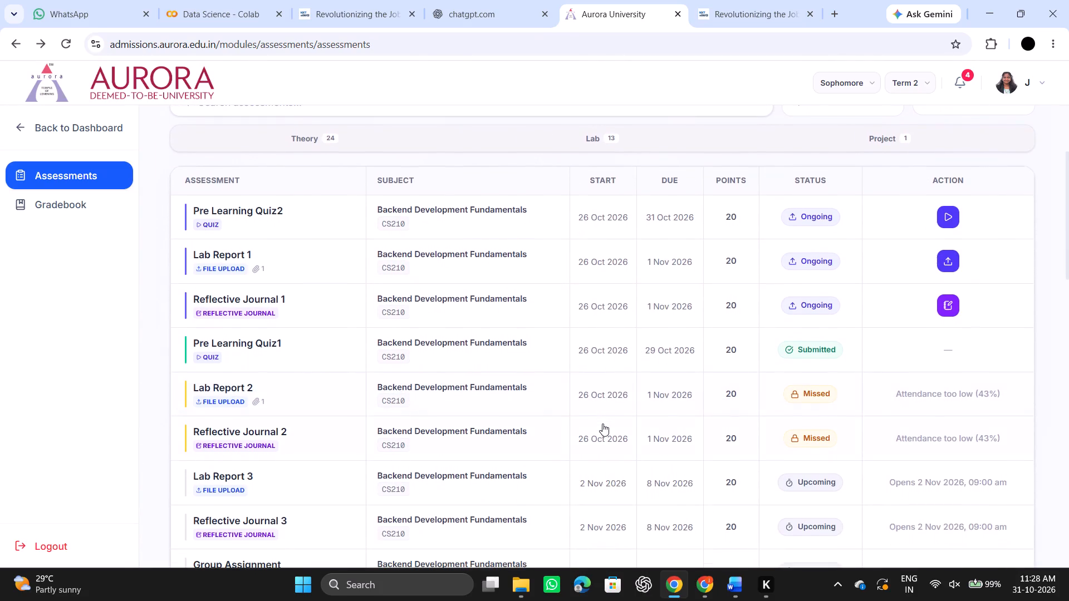
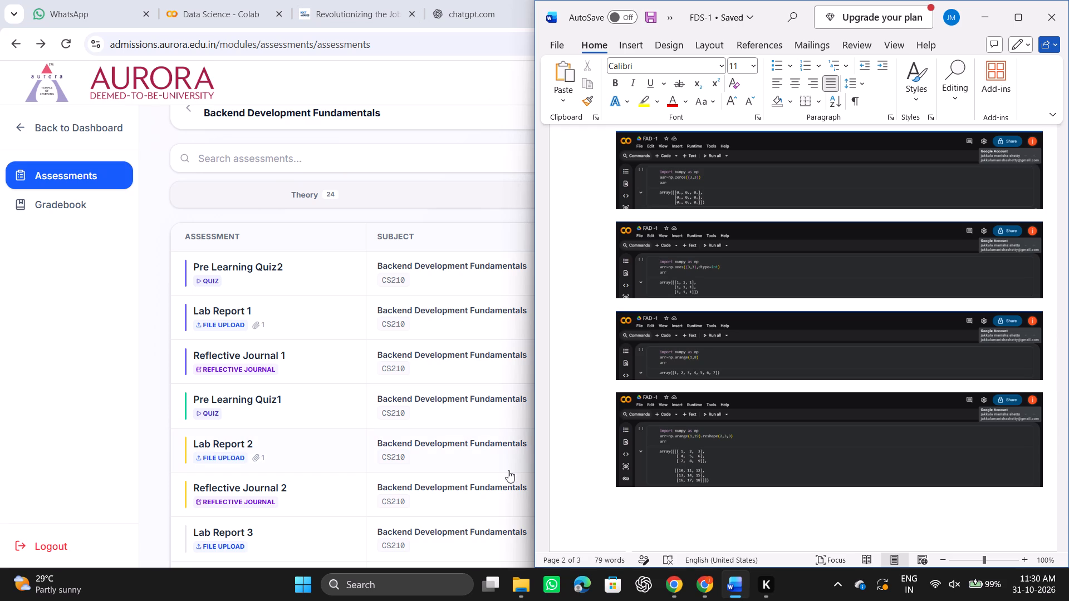
# Switch to File Explorer, view the FAD_1 (1) notebook from Downloads in its default app, and close it.
pyautogui.click(521, 582)
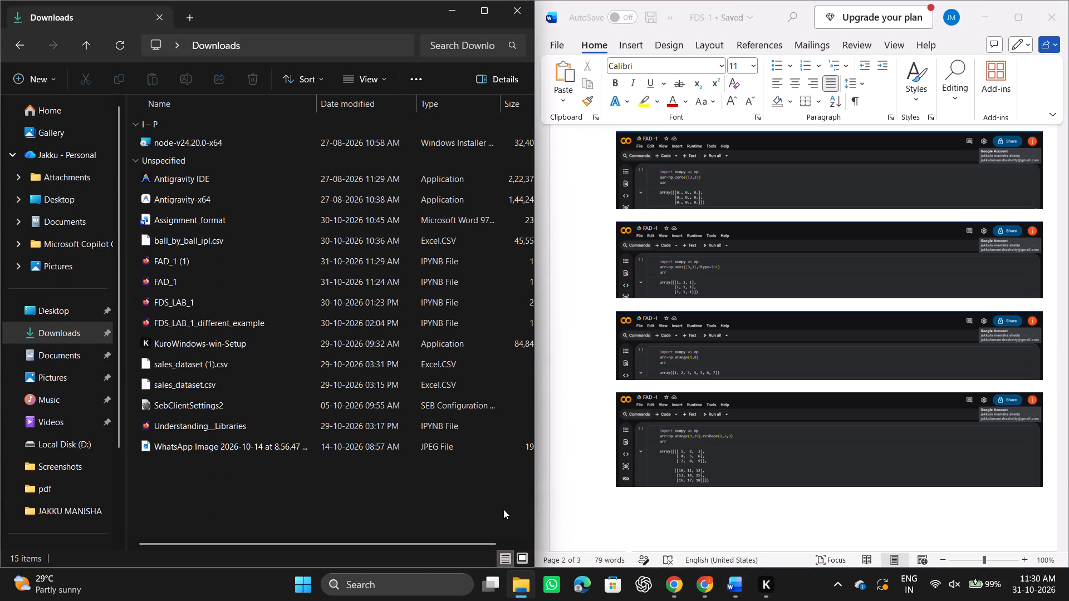
pyautogui.doubleClick(193, 266)
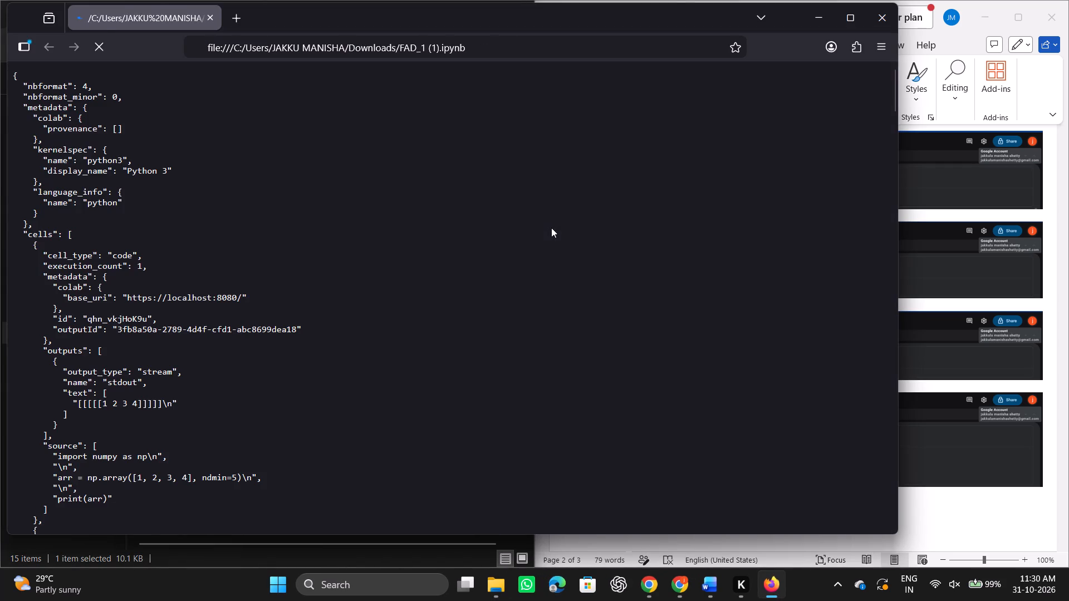
pyautogui.click(867, 18)
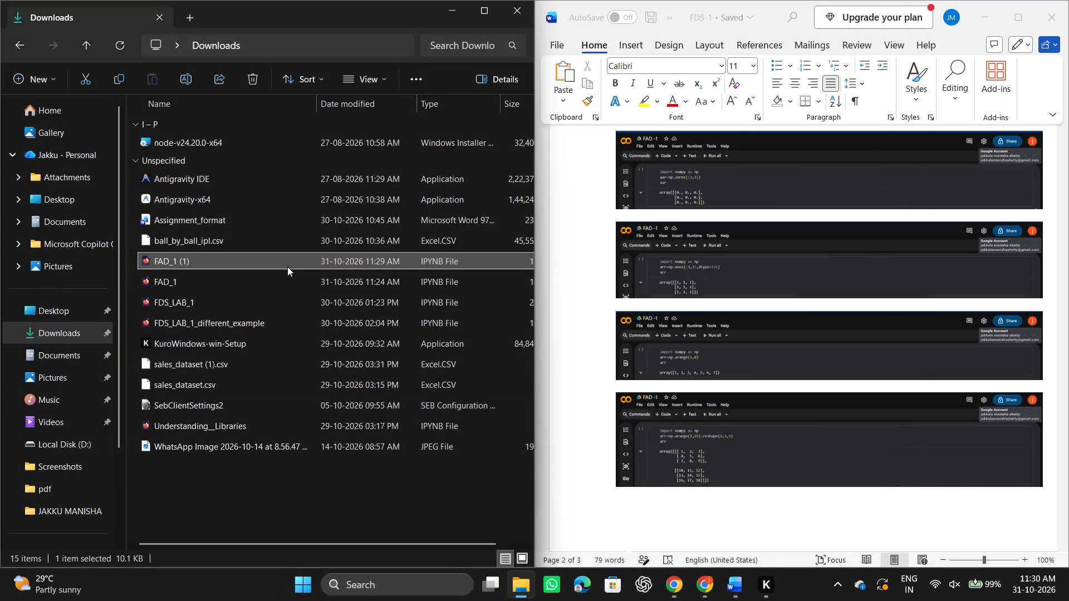
# Open the FAD_1 (1) notebook from Downloads with Notepad, look through its contents, and minimize the window.
pyautogui.rightClick(281, 262)
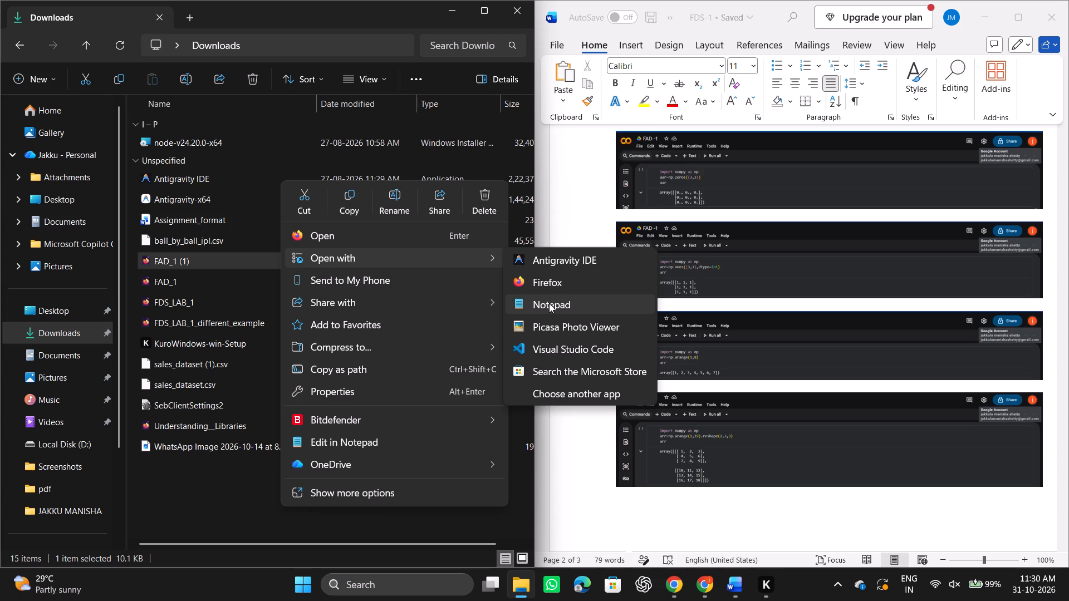
pyautogui.click(549, 303)
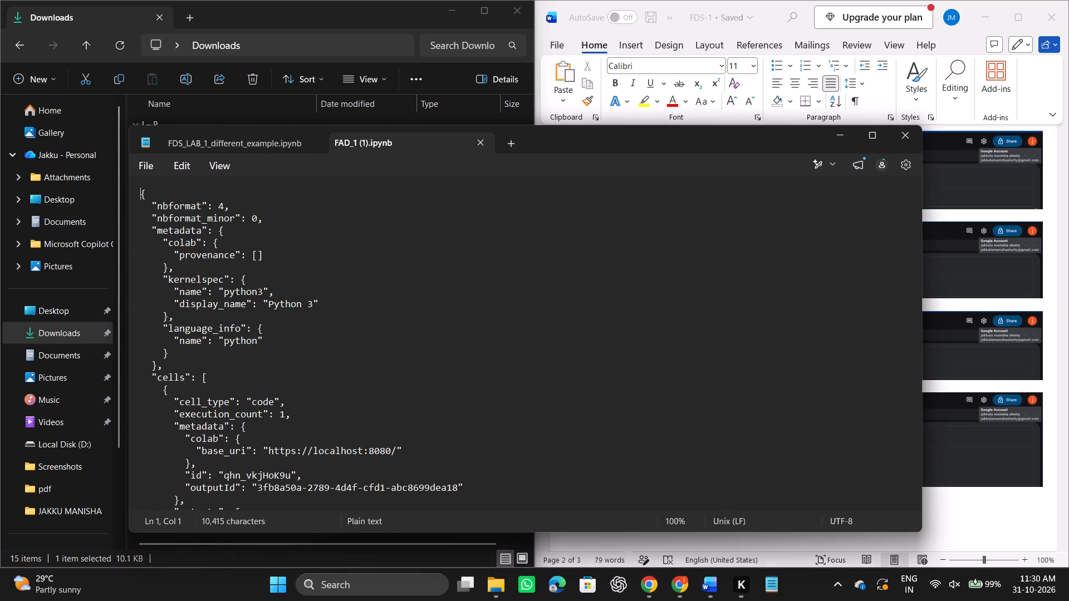
pyautogui.scroll(-6, 368, 388)
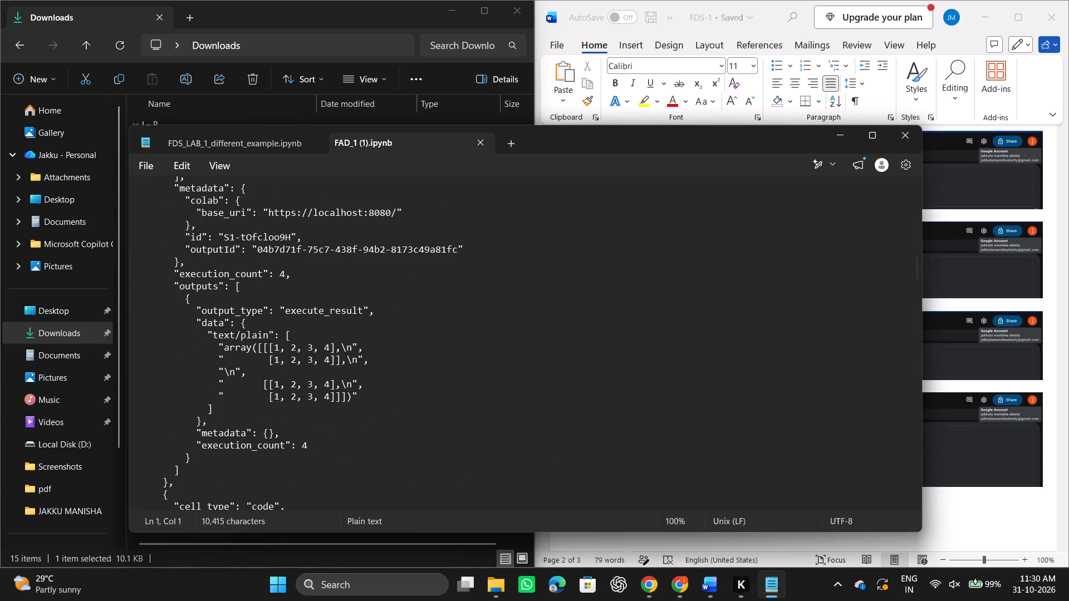
pyautogui.click(838, 137)
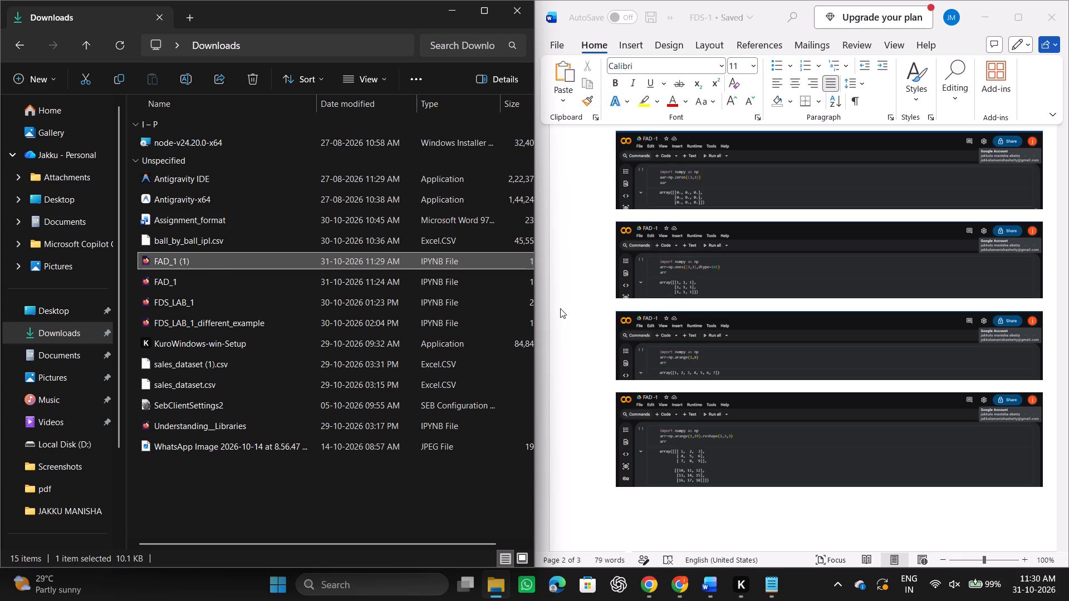
# Bring up the available file actions and open-with apps for the FAD_1 (1) notebook in Downloads.
pyautogui.rightClick(208, 261)
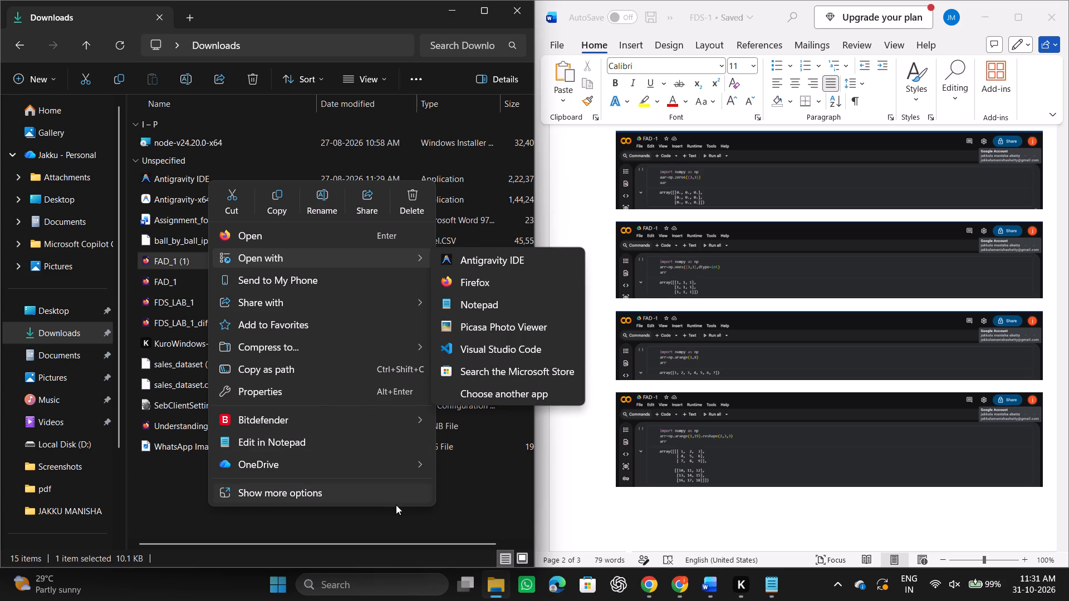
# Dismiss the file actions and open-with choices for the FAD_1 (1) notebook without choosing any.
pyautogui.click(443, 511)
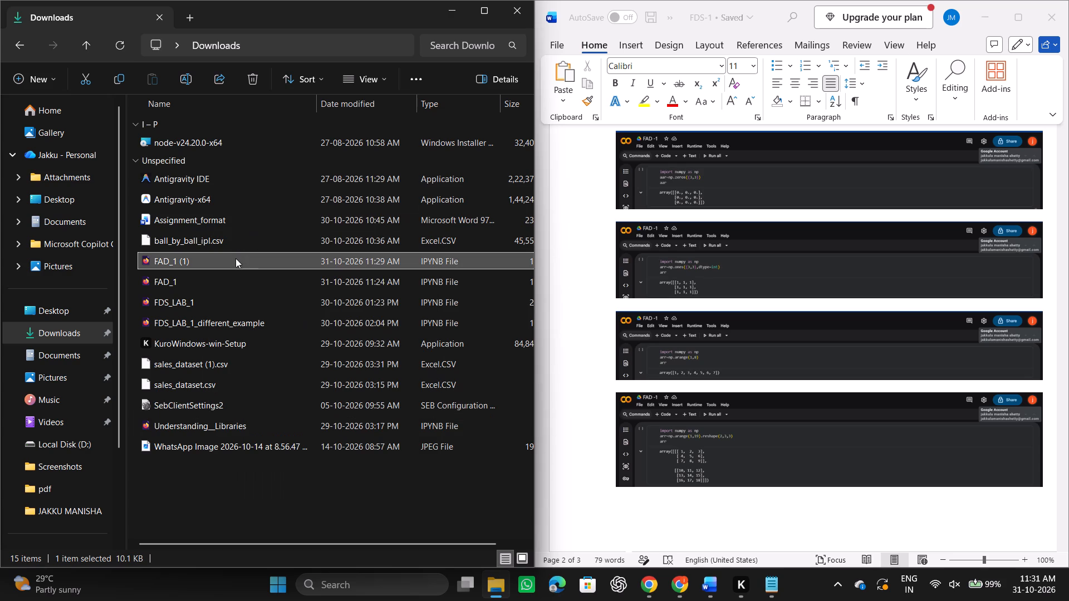
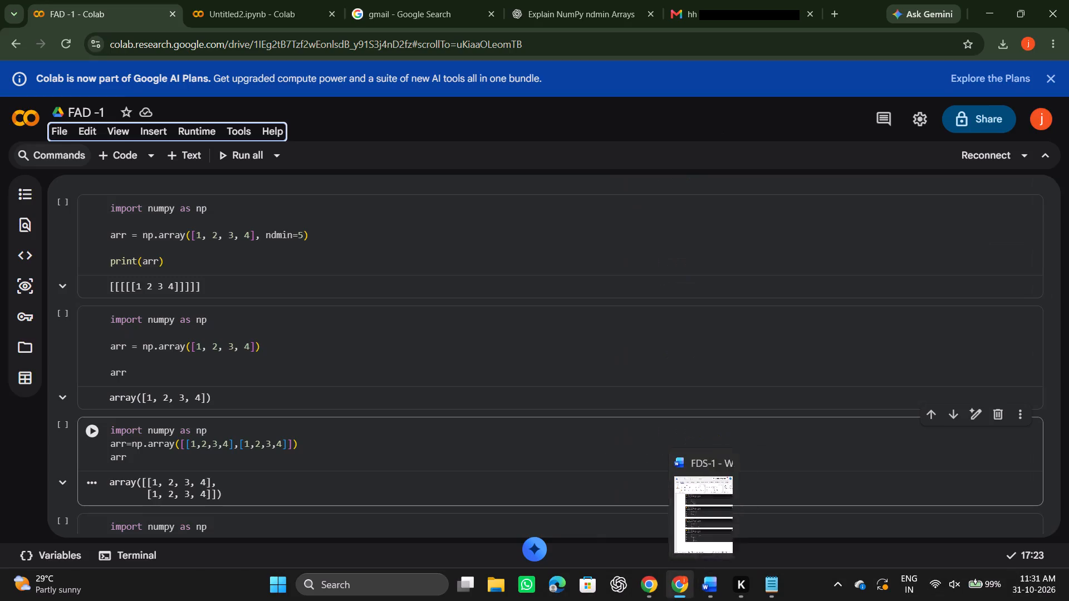
# Open File Explorer from the Colab notebook view.
pyautogui.doubleClick(499, 593)
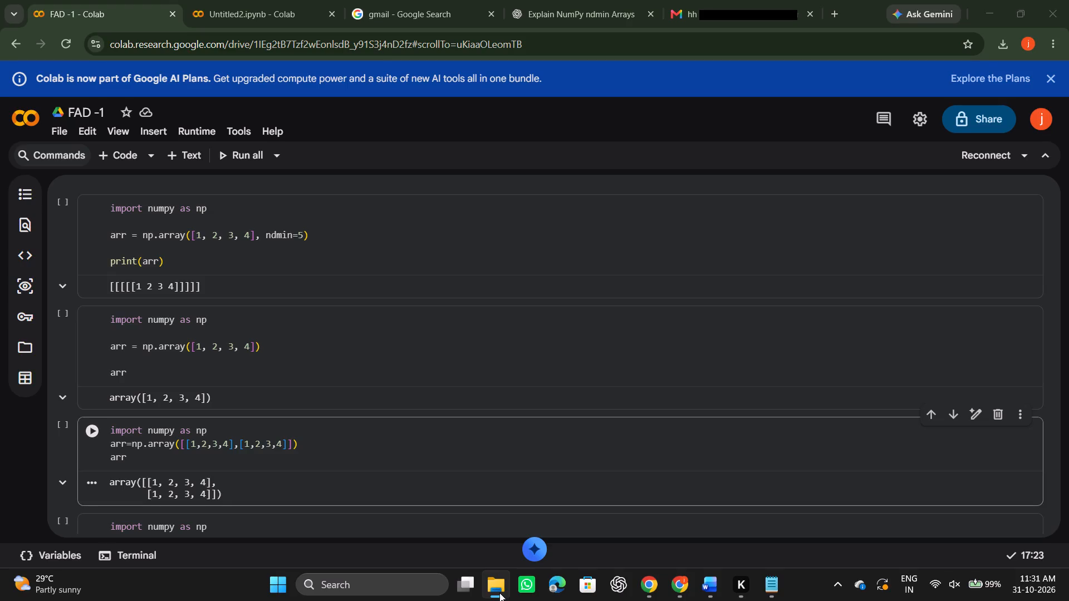
# Switch to File Explorer and look through the files in the Downloads folder and the Documents folder.
pyautogui.click(499, 588)
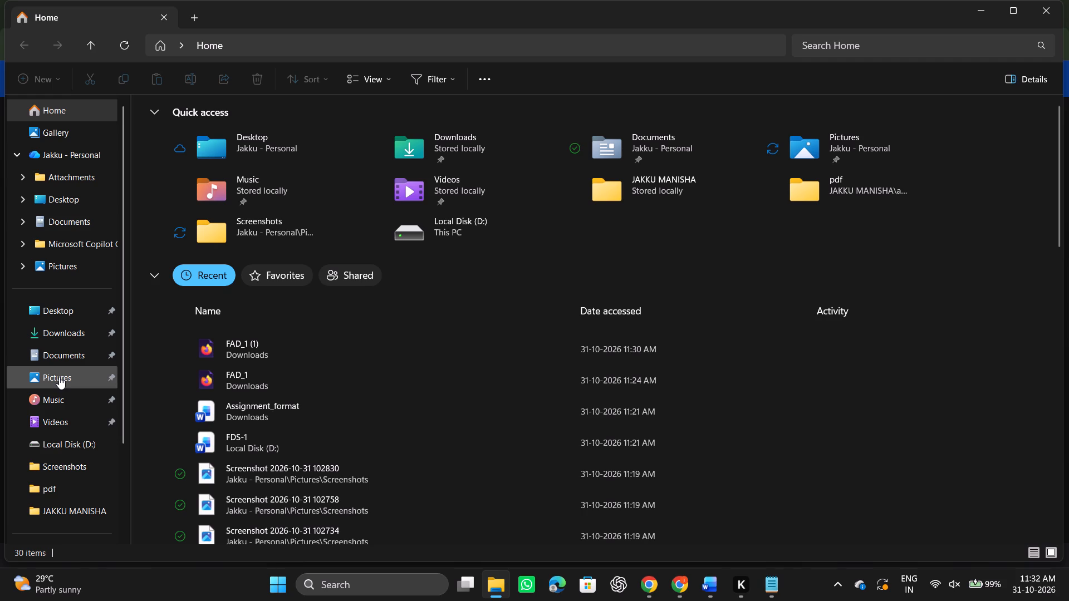
pyautogui.click(71, 336)
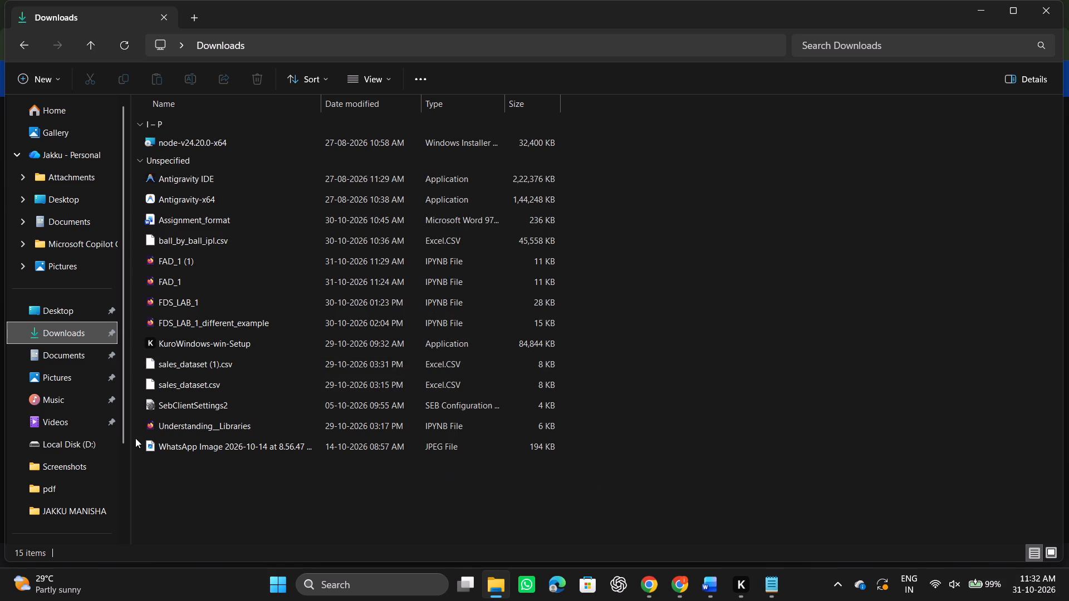
pyautogui.click(80, 359)
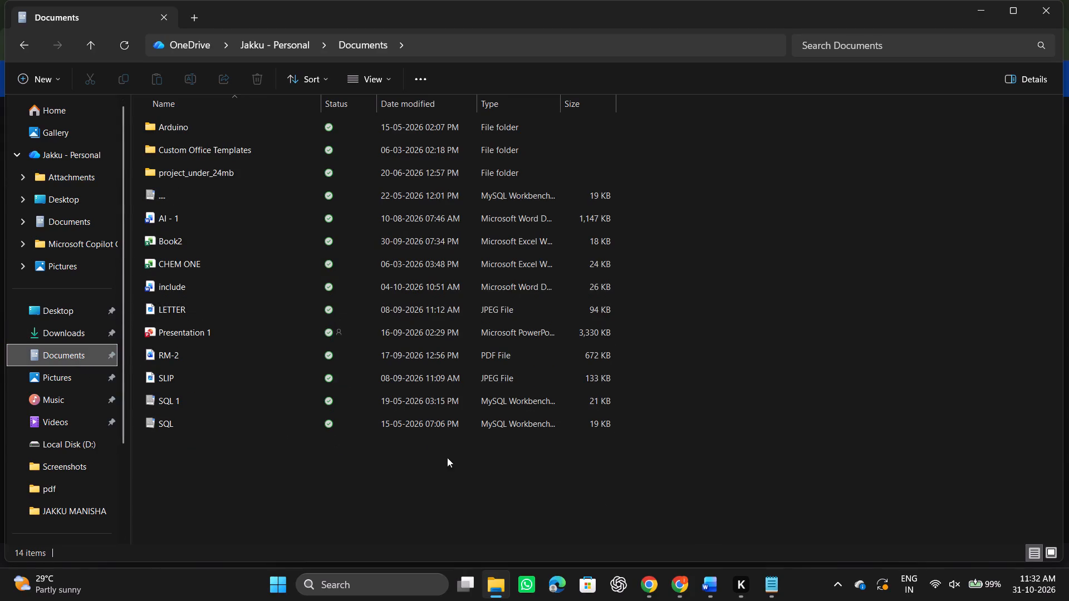
# Switch to the FDS-1 document in Word, maximize its window, and review the lab report table, explanation and NumPy code screenshots.
pyautogui.click(707, 530)
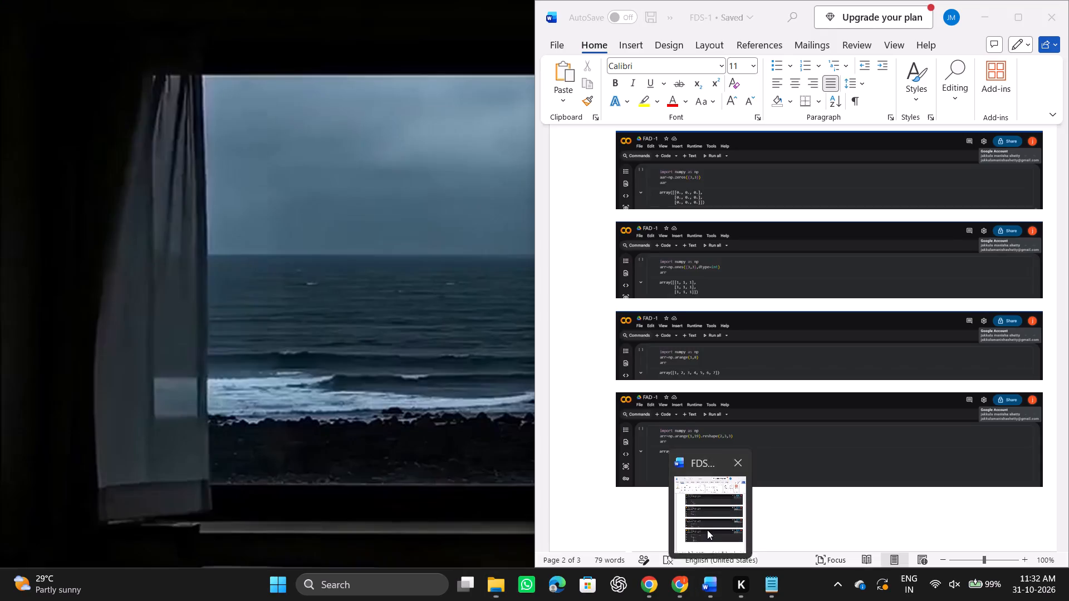
pyautogui.click(1012, 18)
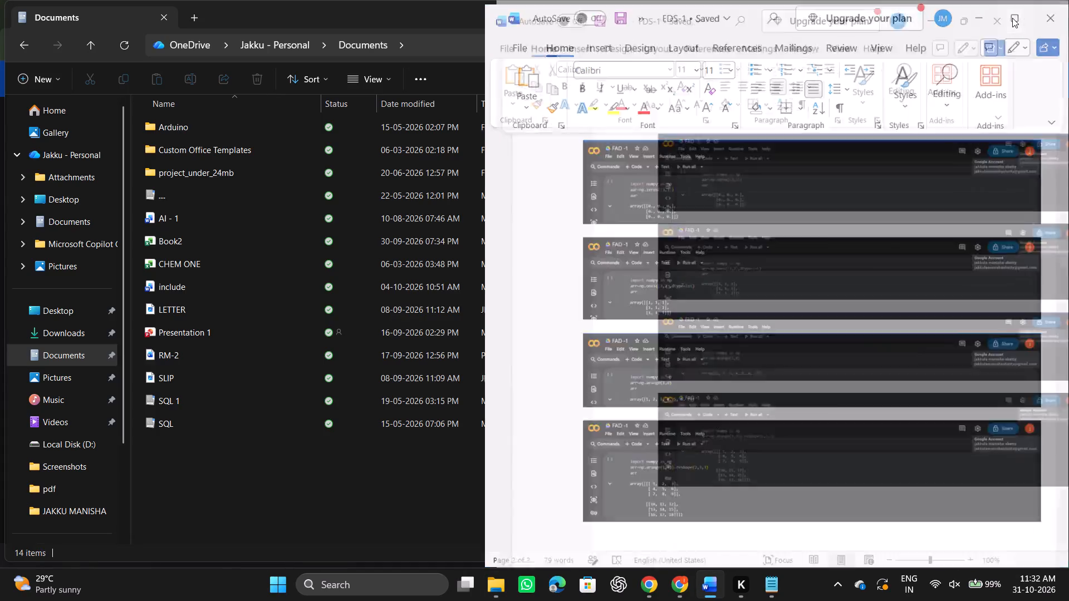
pyautogui.scroll(11, 362, 214)
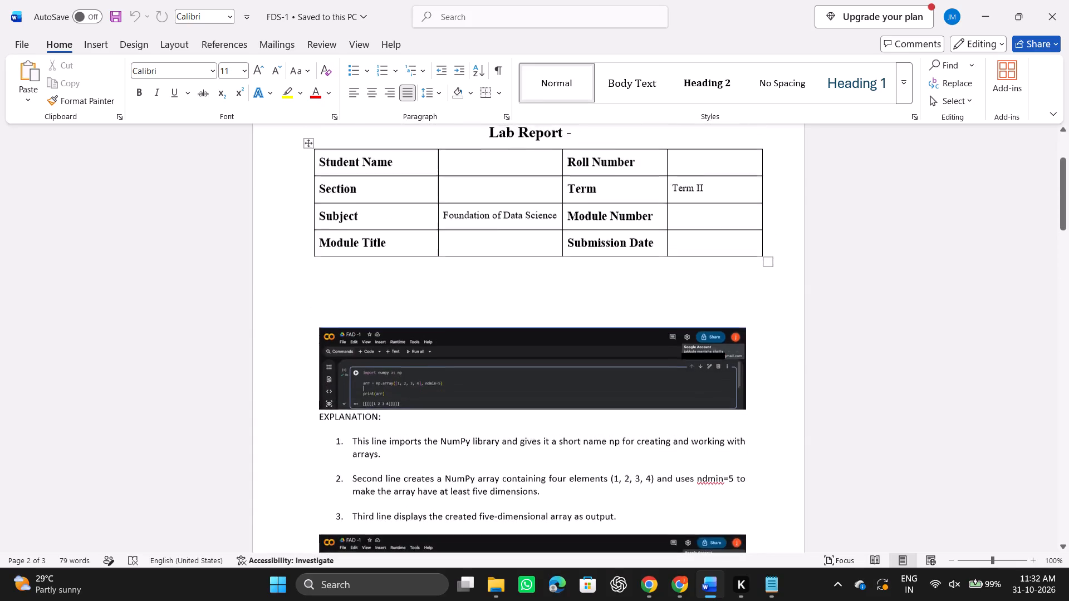
pyautogui.scroll(-4, 362, 214)
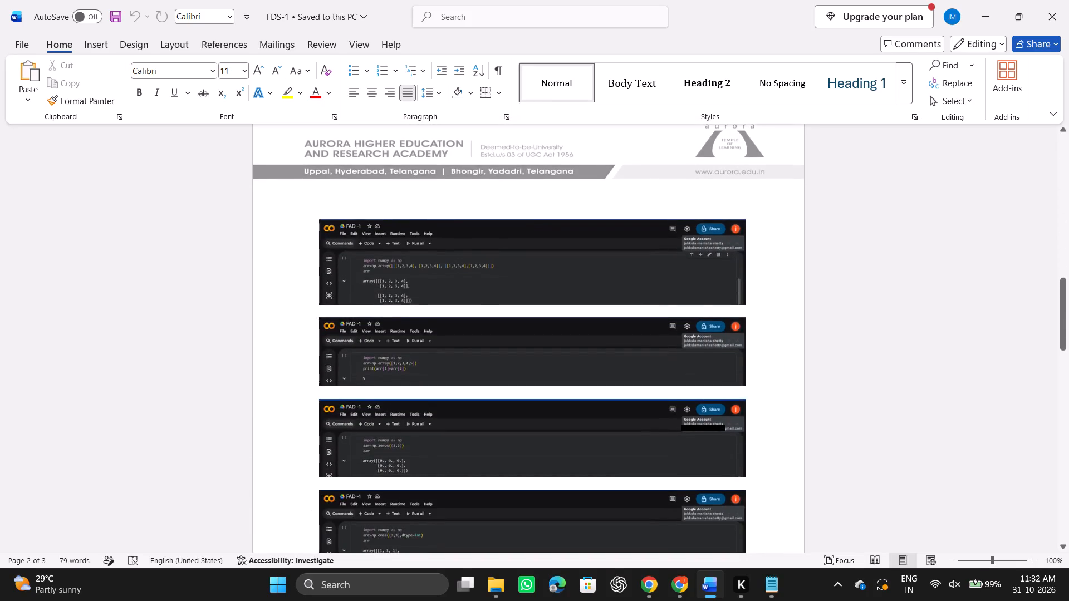
pyautogui.scroll(-1, 362, 214)
pyautogui.scroll(-1, 542, 328)
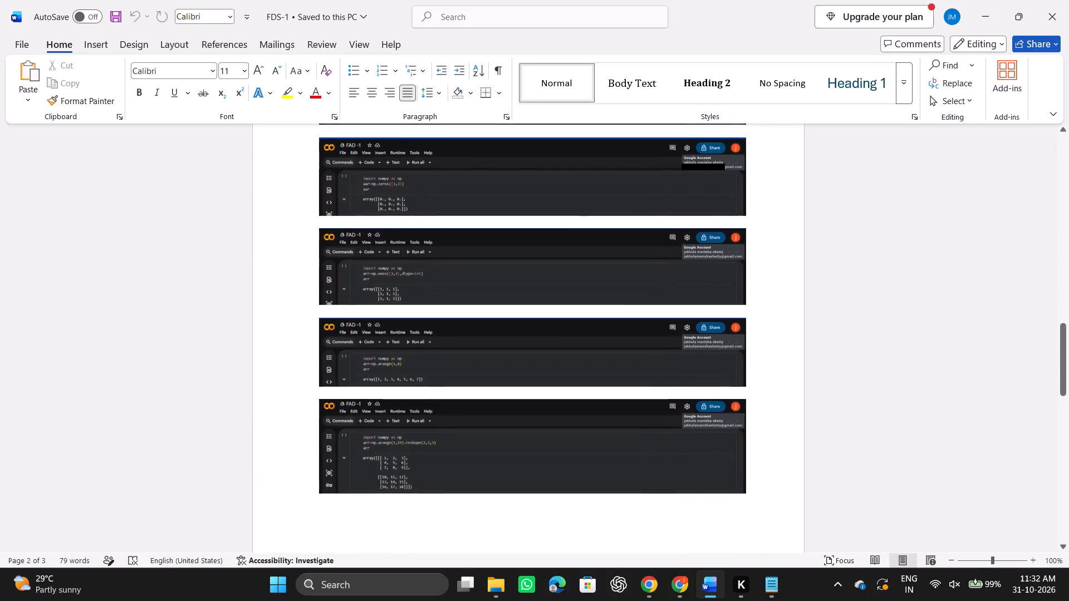
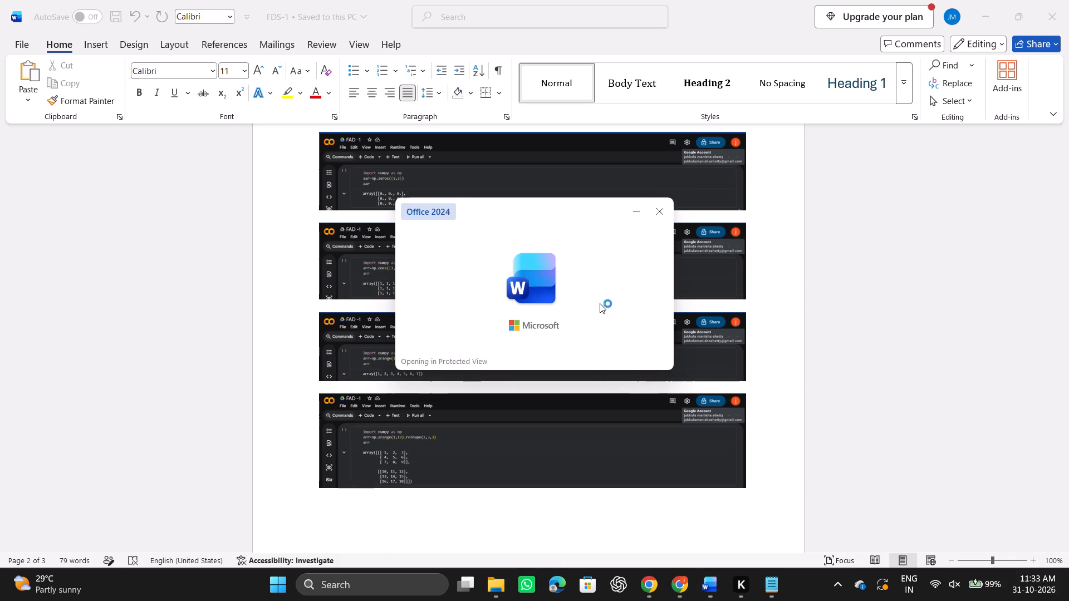
# Look over the first page of the Lab_Report_1_FDS document and enable editing to take it out of Protected View.
pyautogui.scroll(-1, 570, 382)
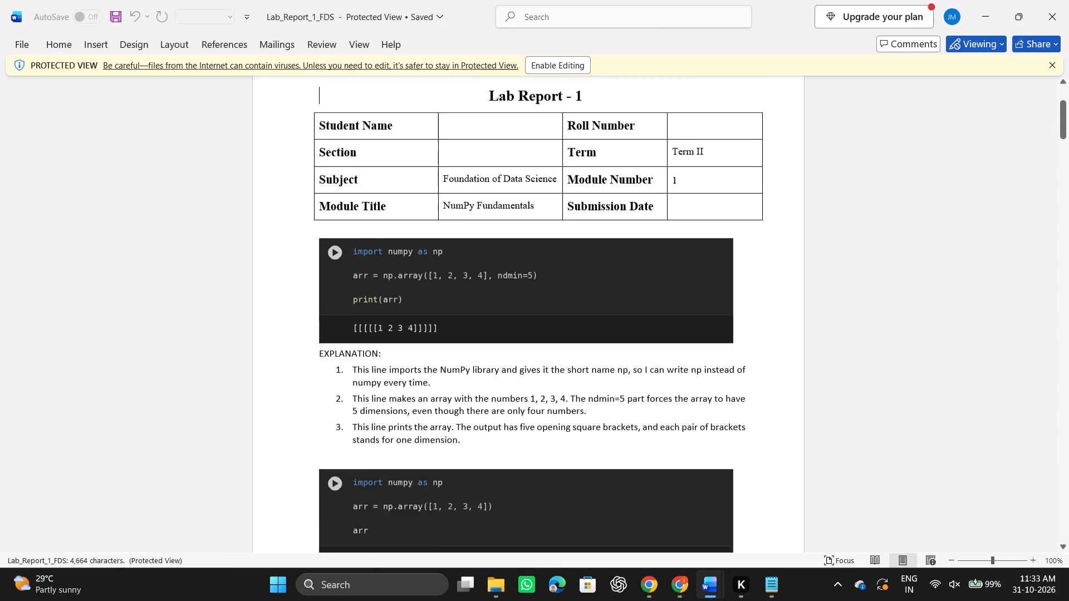
pyautogui.scroll(-1, 570, 382)
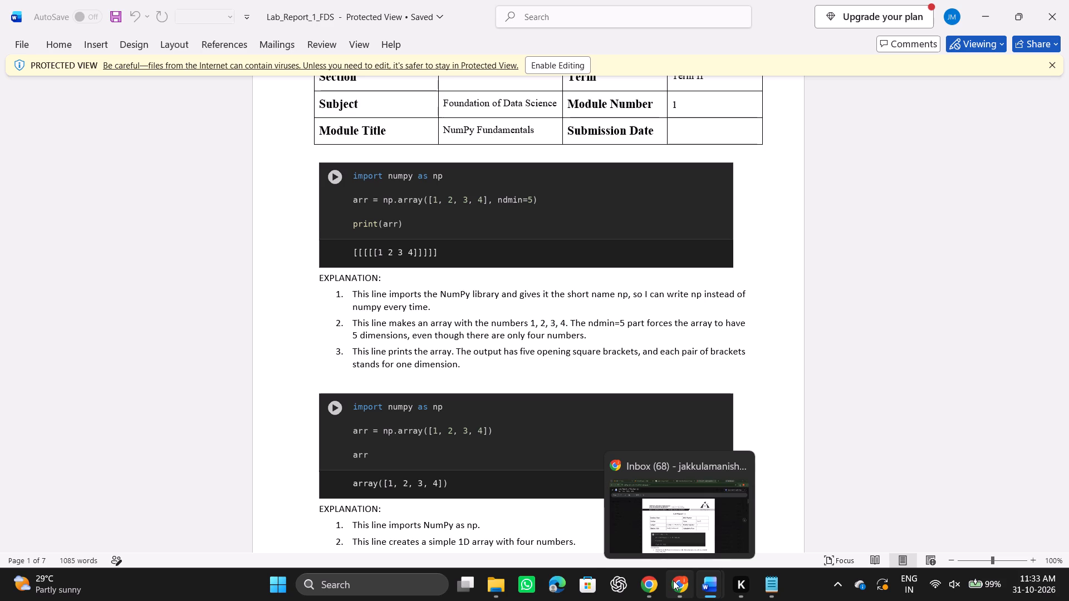
pyautogui.scroll(1, 602, 330)
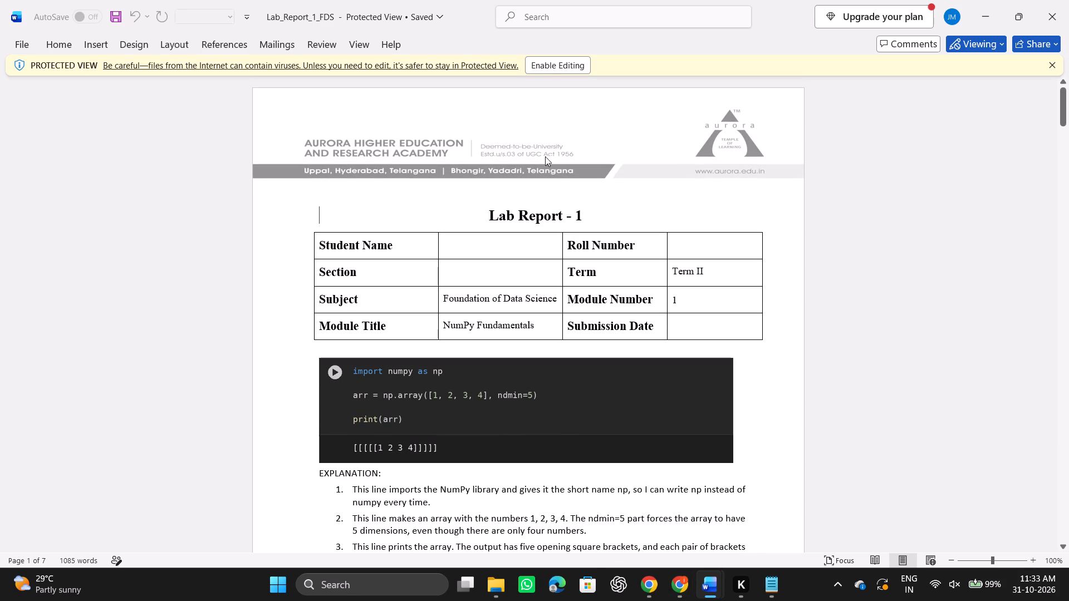
pyautogui.click(546, 66)
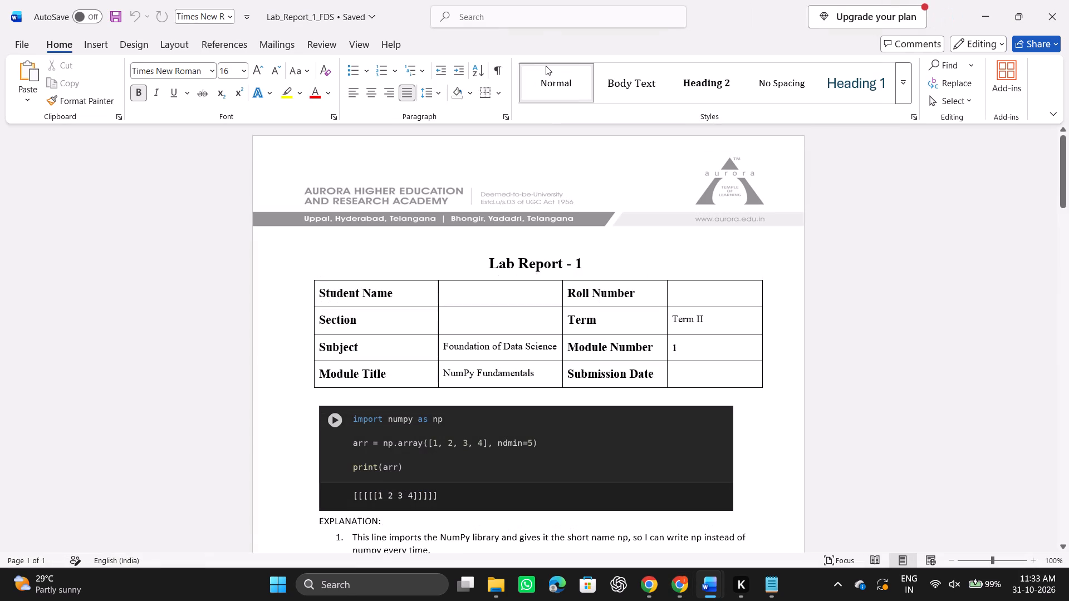
pyautogui.scroll(-1, 526, 316)
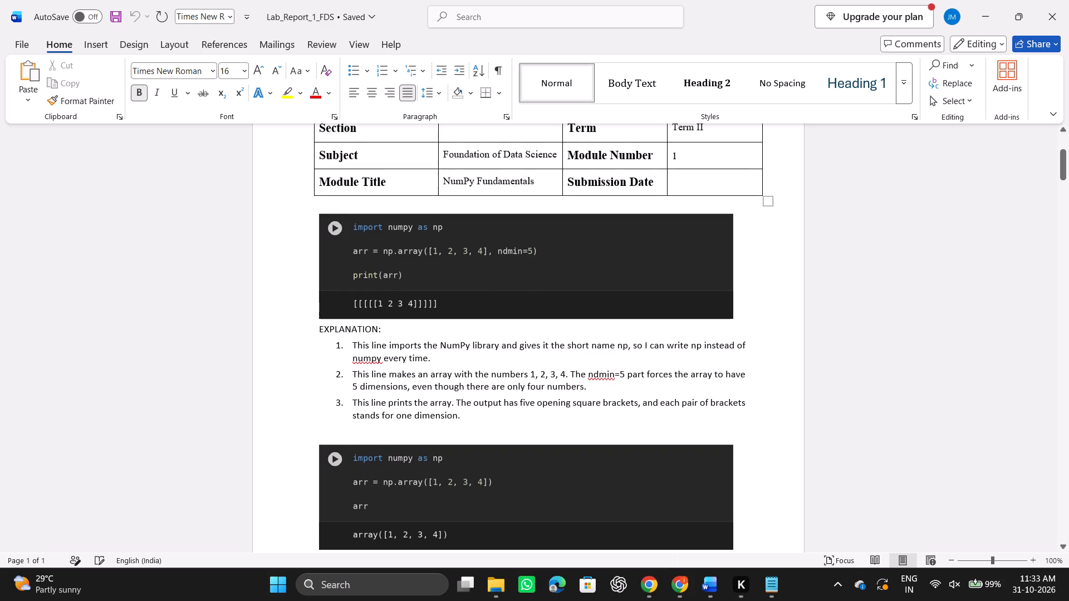
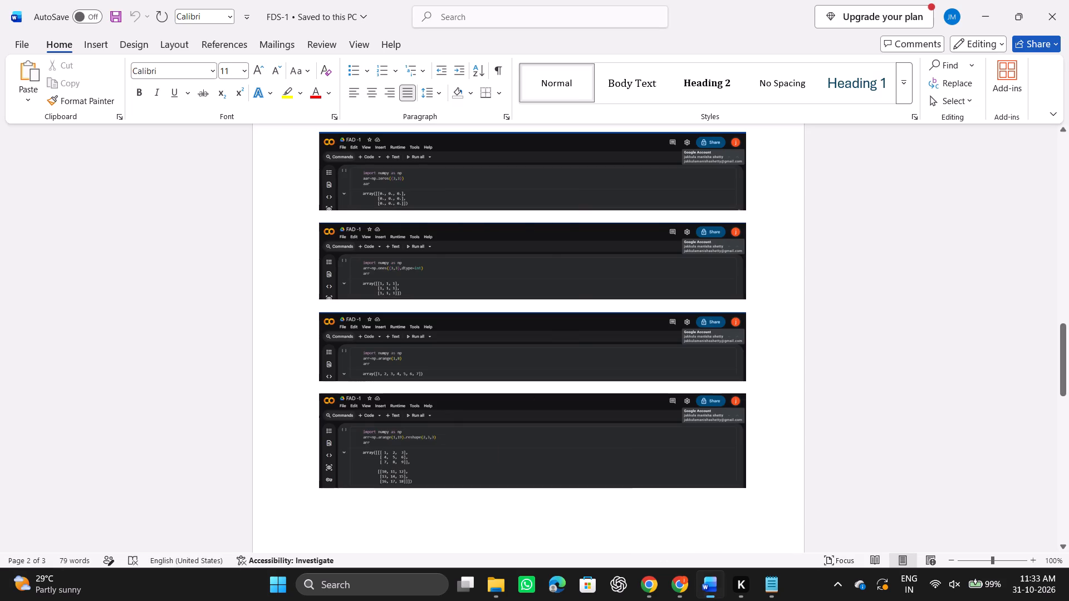
# Review the notebook screenshots on the first two pages of the FDS-1 report and switch to the Aurora University assessments page in Chrome.
pyautogui.scroll(3, 589, 361)
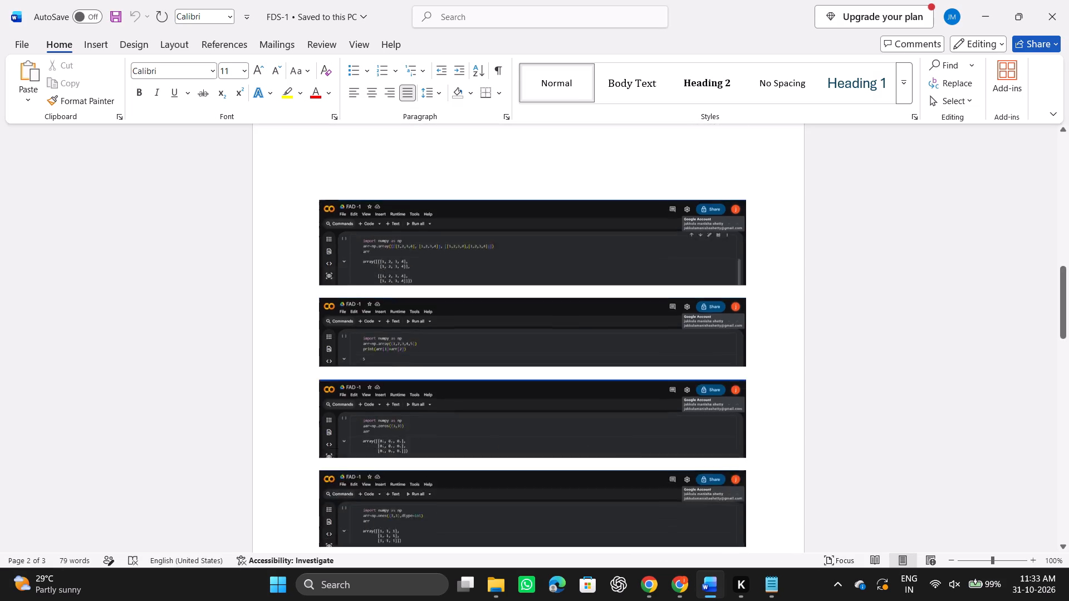
pyautogui.scroll(1, 589, 361)
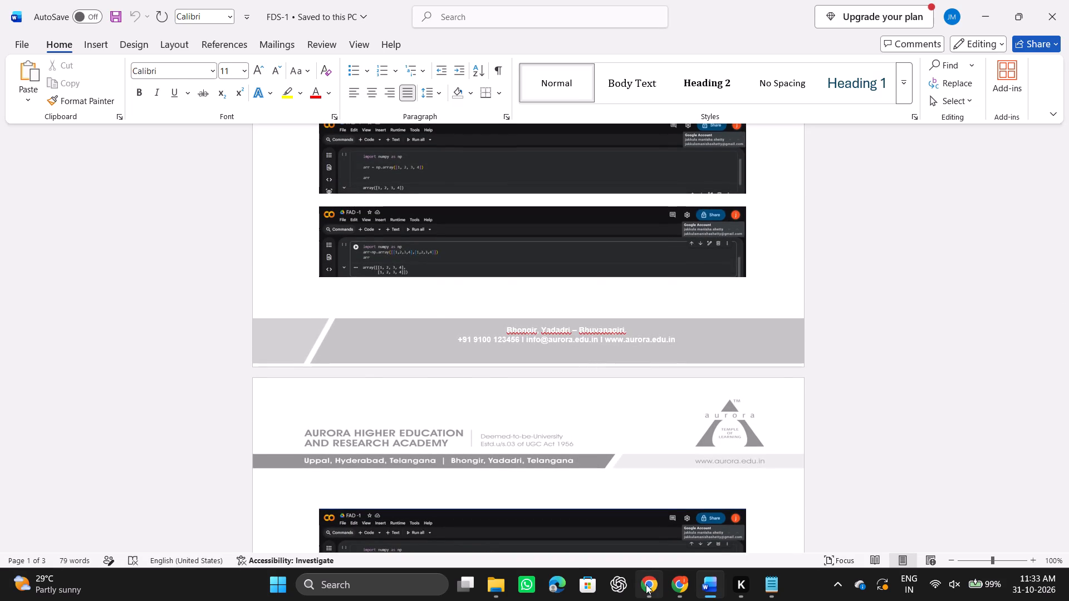
pyautogui.click(646, 584)
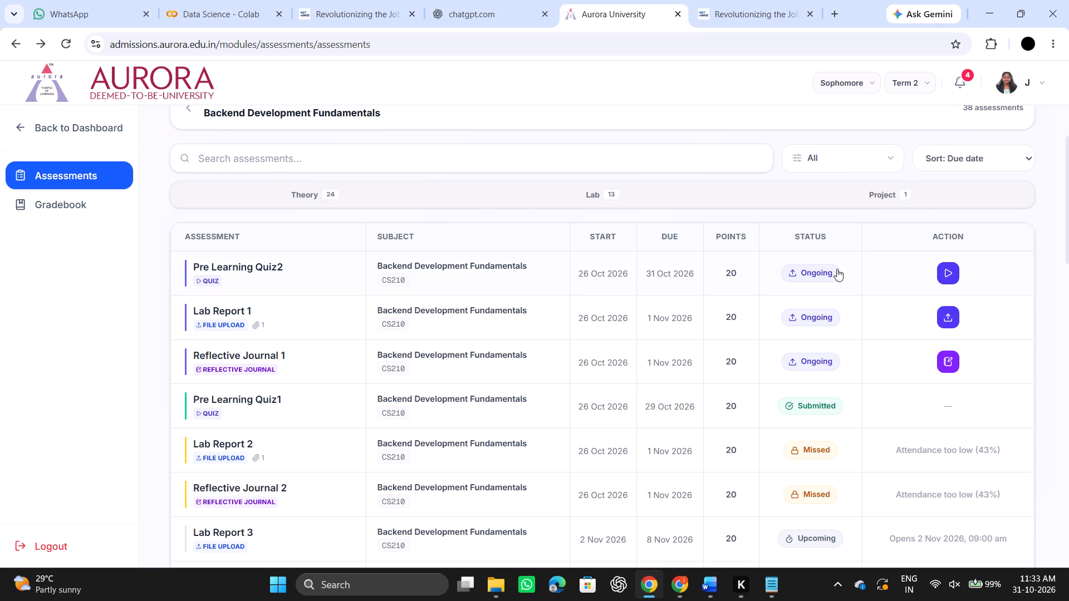
# Switch to File Explorer and open the Lab_Report_1_FDS document from the Downloads folder.
pyautogui.click(498, 588)
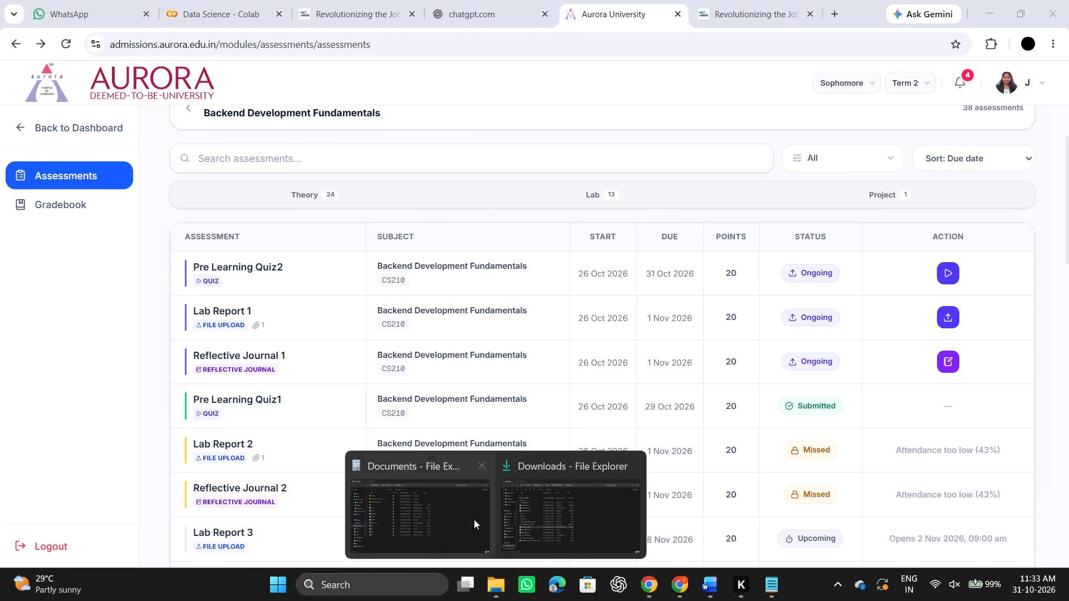
pyautogui.click(639, 463)
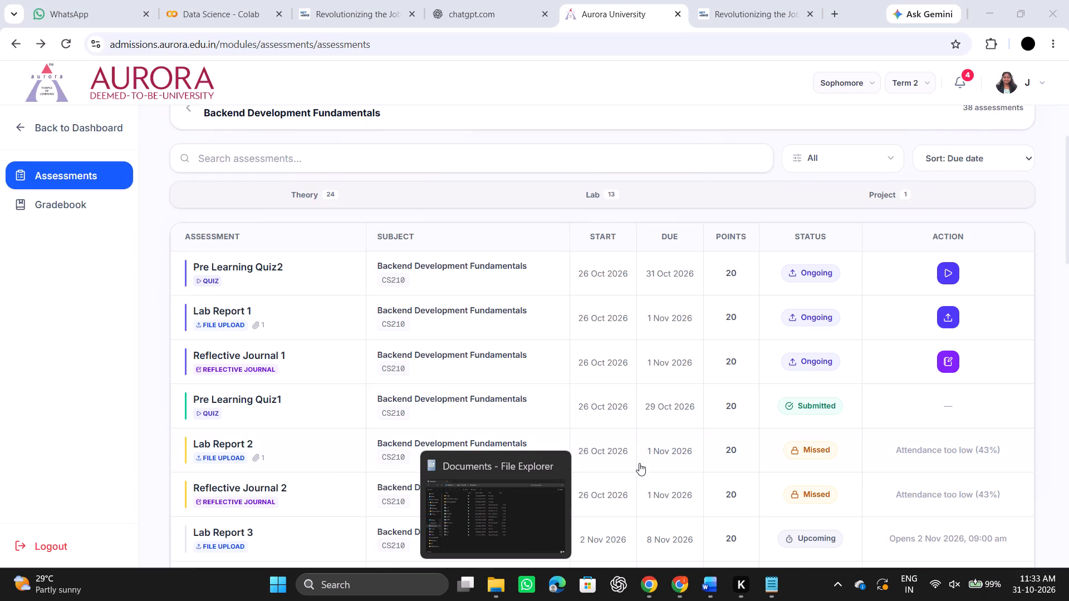
pyautogui.click(497, 518)
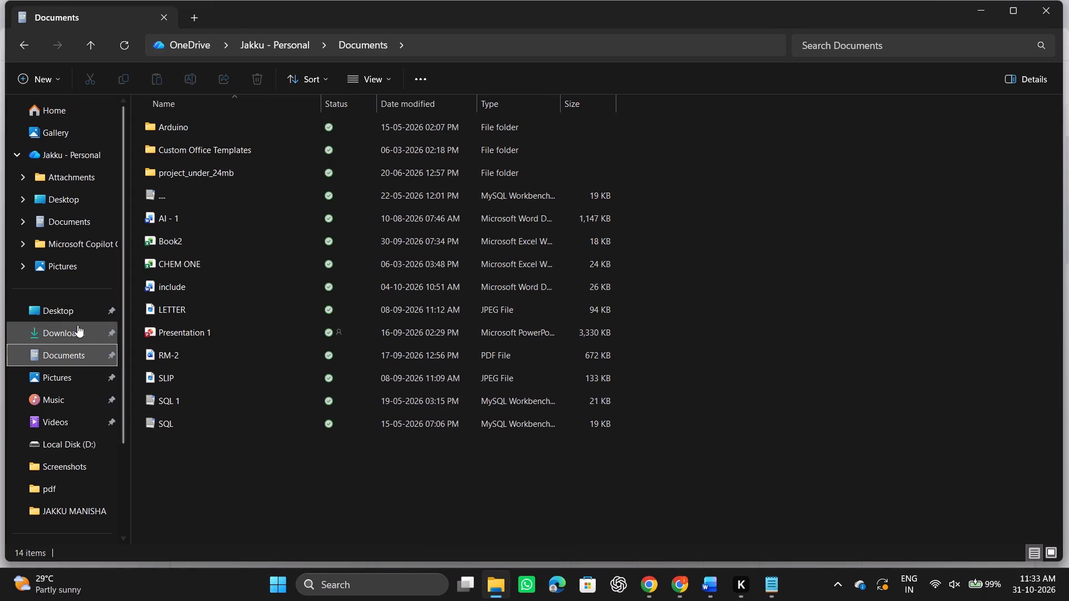
pyautogui.click(75, 332)
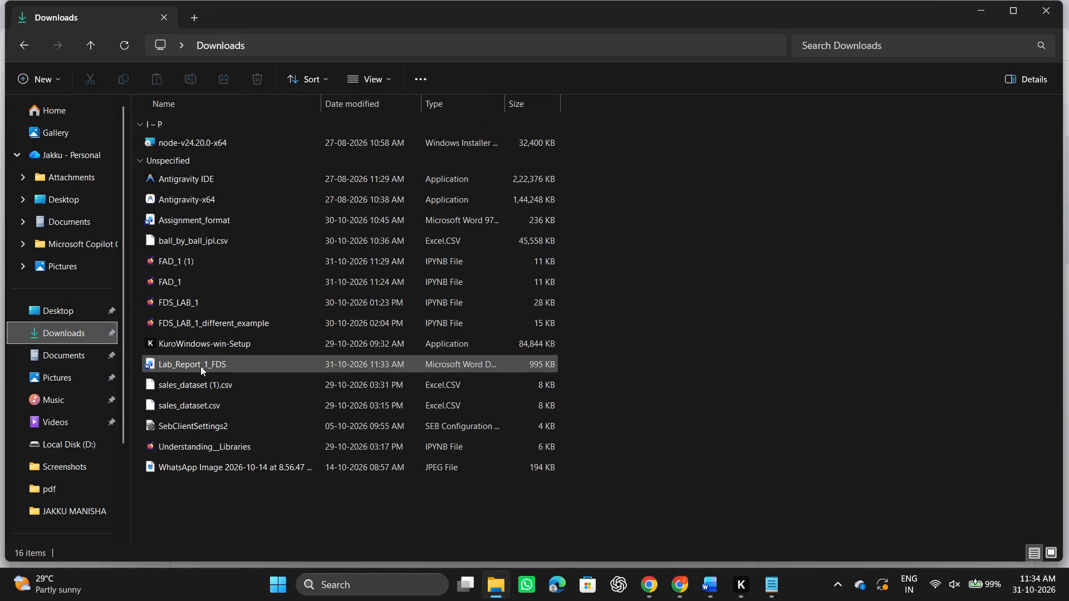
pyautogui.doubleClick(200, 366)
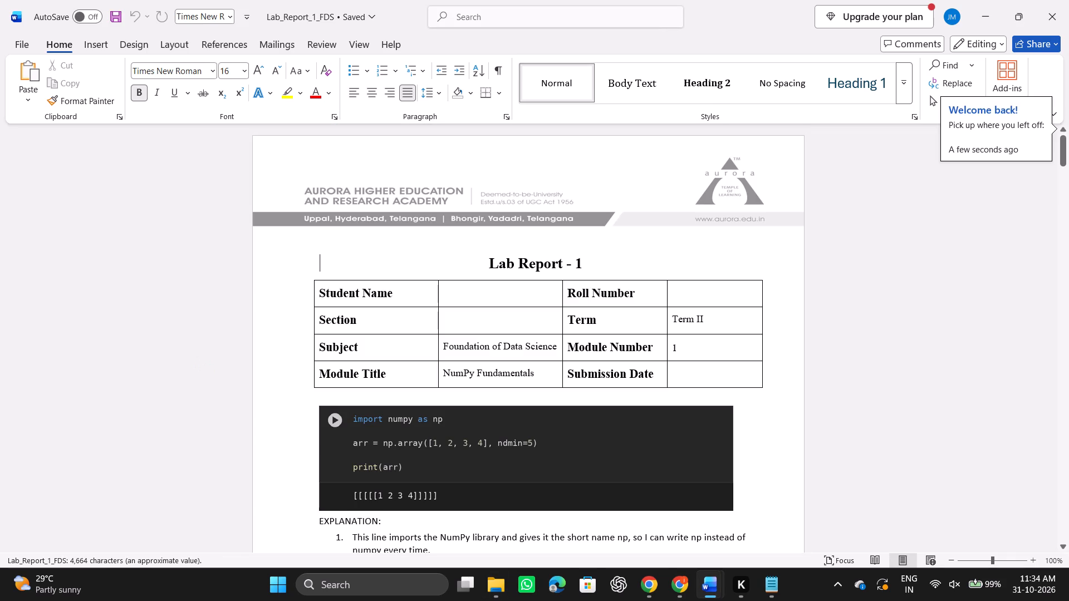
# Skim the start of Lab_Report_1_FDS and arrange it side by side with the FDS-1 document.
pyautogui.scroll(-1, 374, 374)
pyautogui.scroll(8, 374, 374)
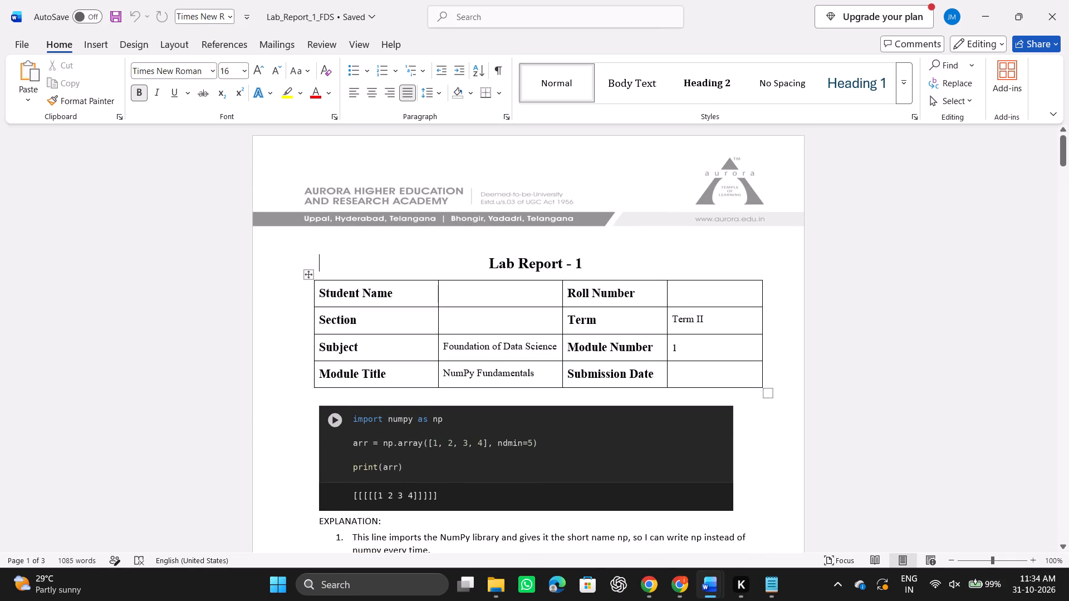
pyautogui.scroll(-1, 548, 285)
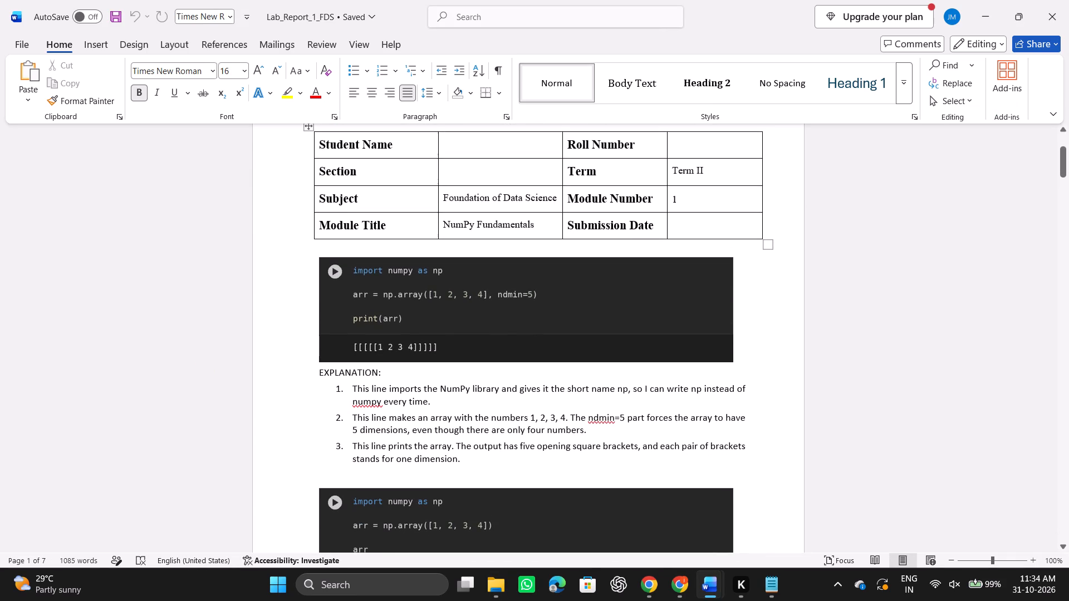
pyautogui.press('super+Right')
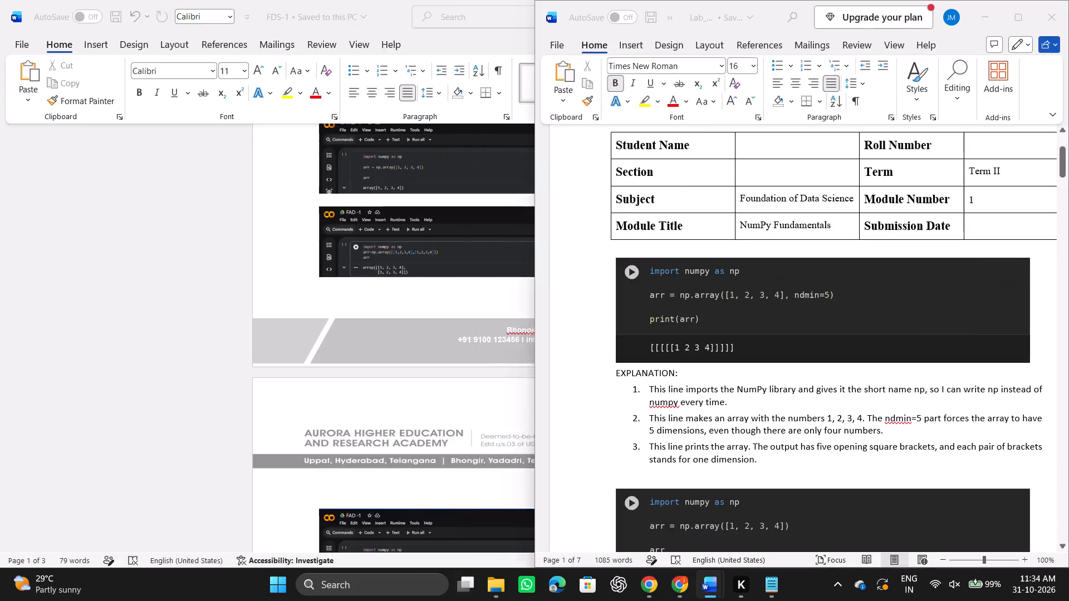
pyautogui.click(192, 130)
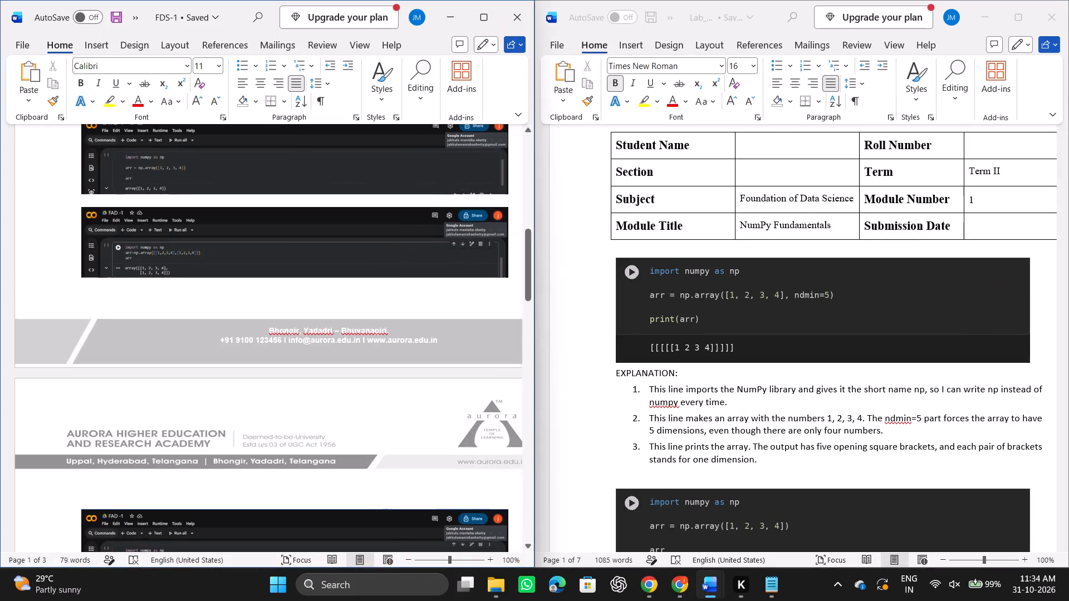
# Insert an empty line in FDS-1 below the code screenshot of the one-dimensional array([1, 2, 3, 4]).
pyautogui.scroll(6, 386, 240)
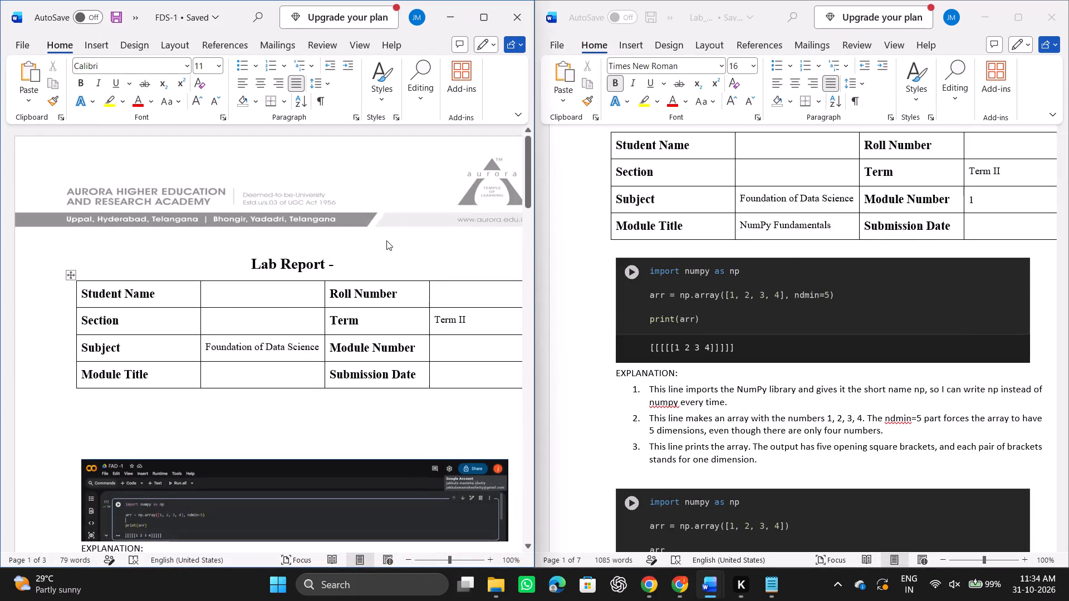
pyautogui.scroll(-1, 386, 240)
pyautogui.scroll(-1, 858, 283)
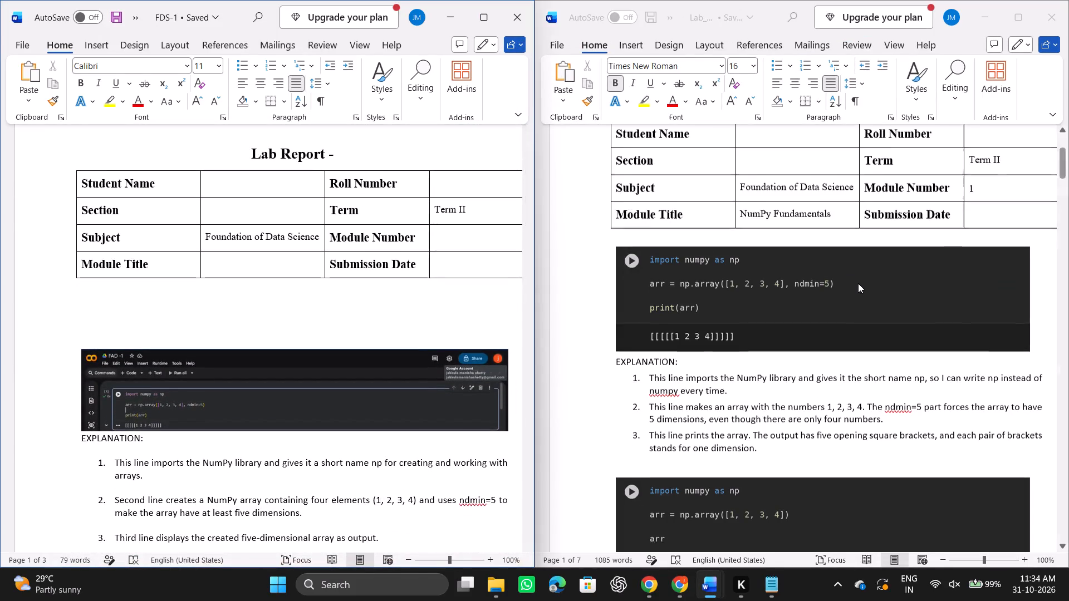
pyautogui.scroll(-1, 858, 283)
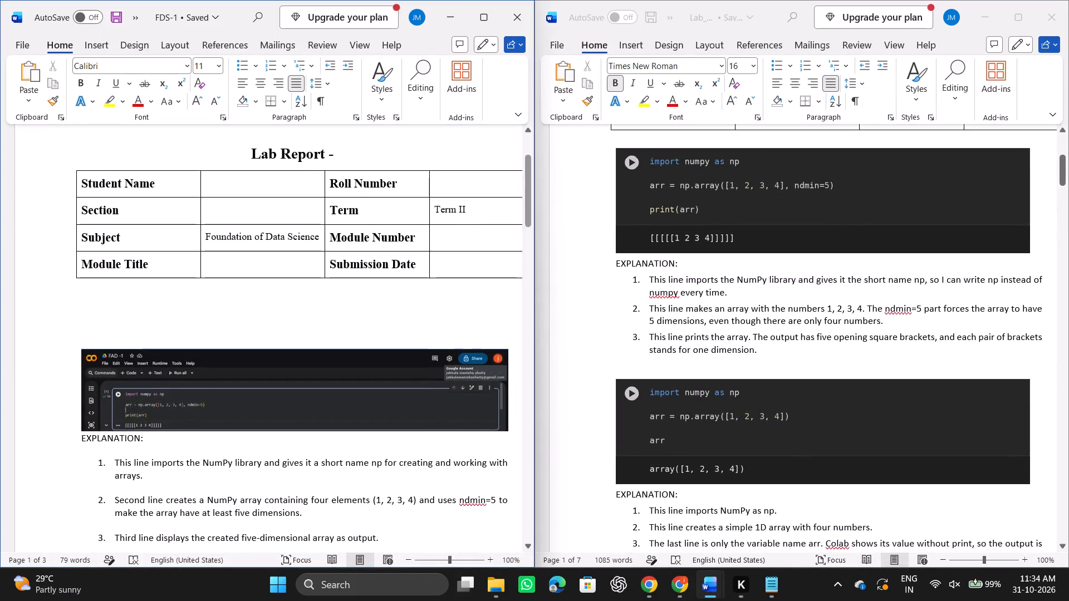
pyautogui.scroll(-3, 460, 421)
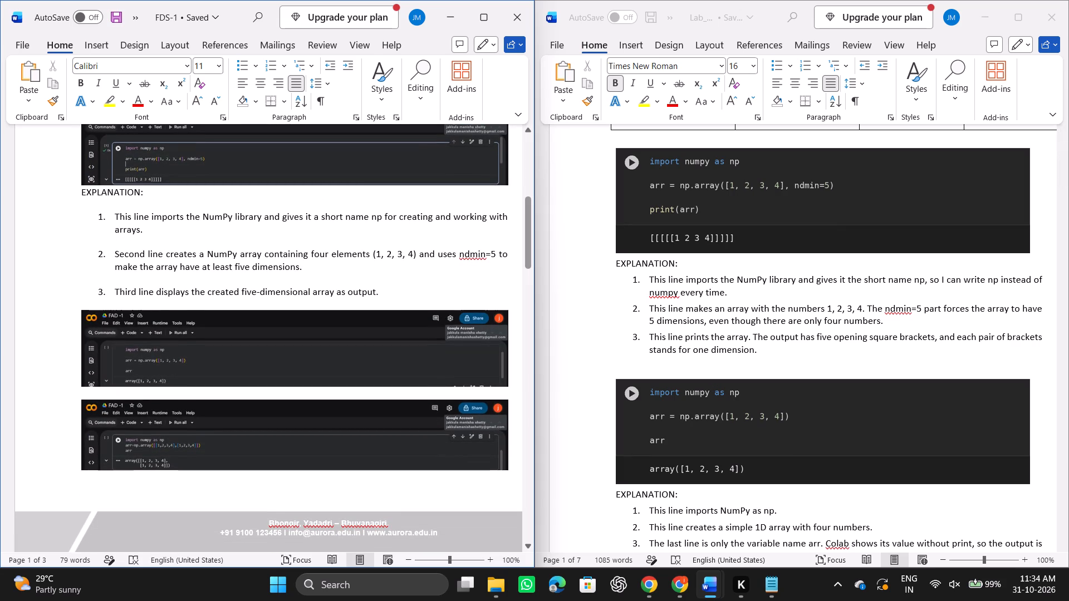
pyautogui.hscroll(-1, 418, 372)
pyautogui.click(454, 385)
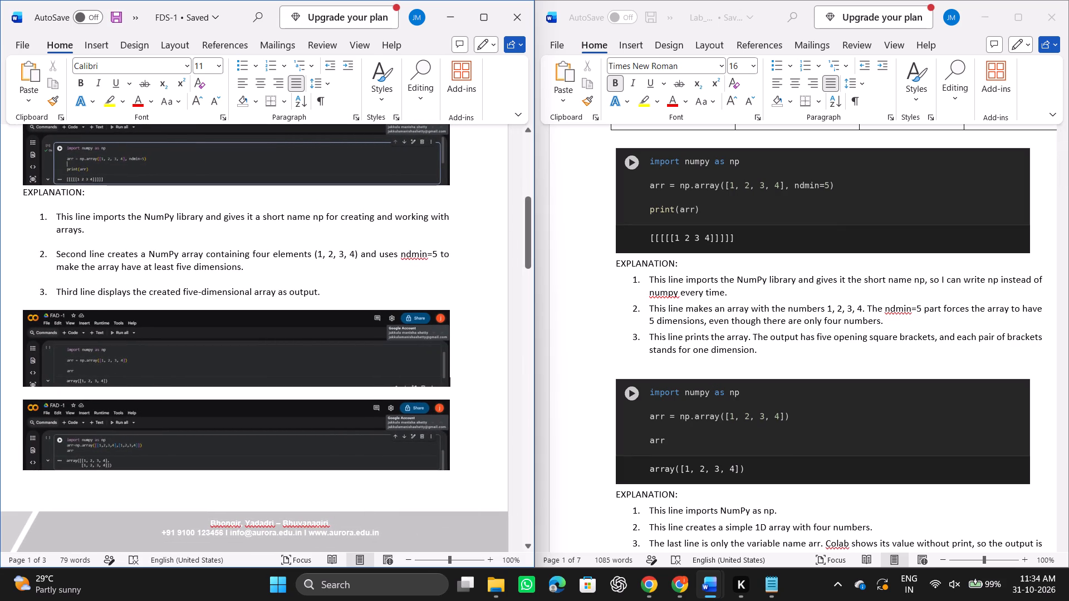
pyautogui.press('Return')
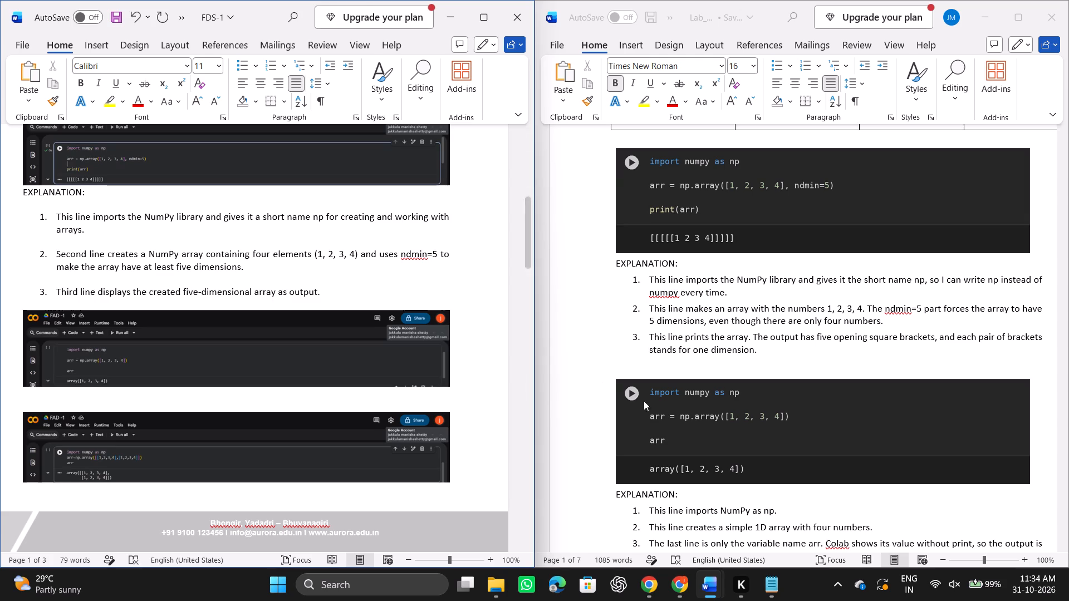
# Copy the 1D array's EXPLANATION block from Lab_Report_1_FDS and paste it under the matching code screenshot in FDS-1.
pyautogui.scroll(-2, 656, 420)
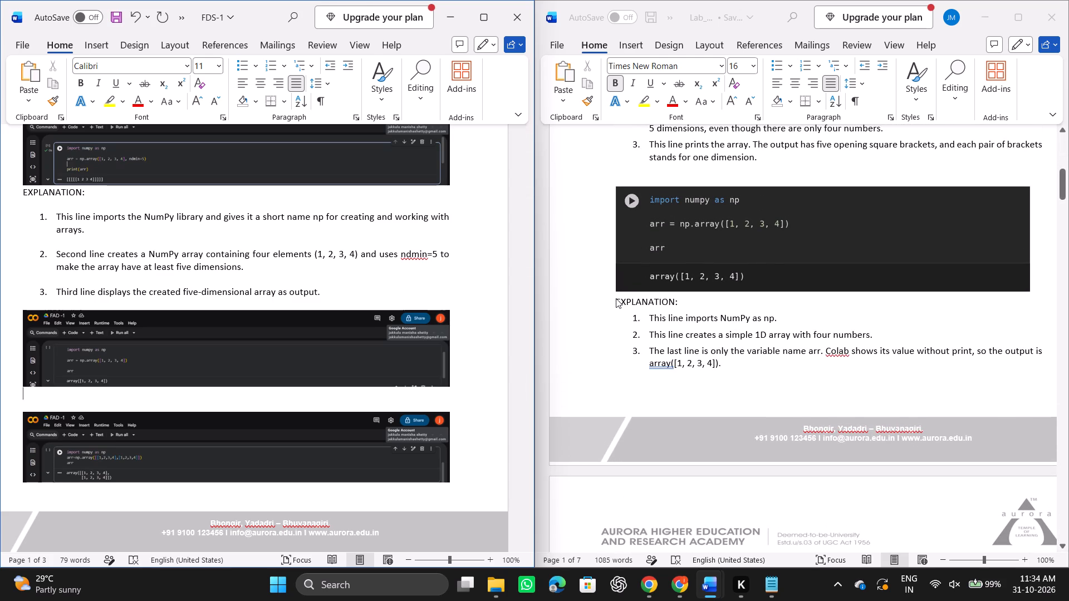
pyautogui.moveTo(616, 298); pyautogui.dragTo(730, 363)
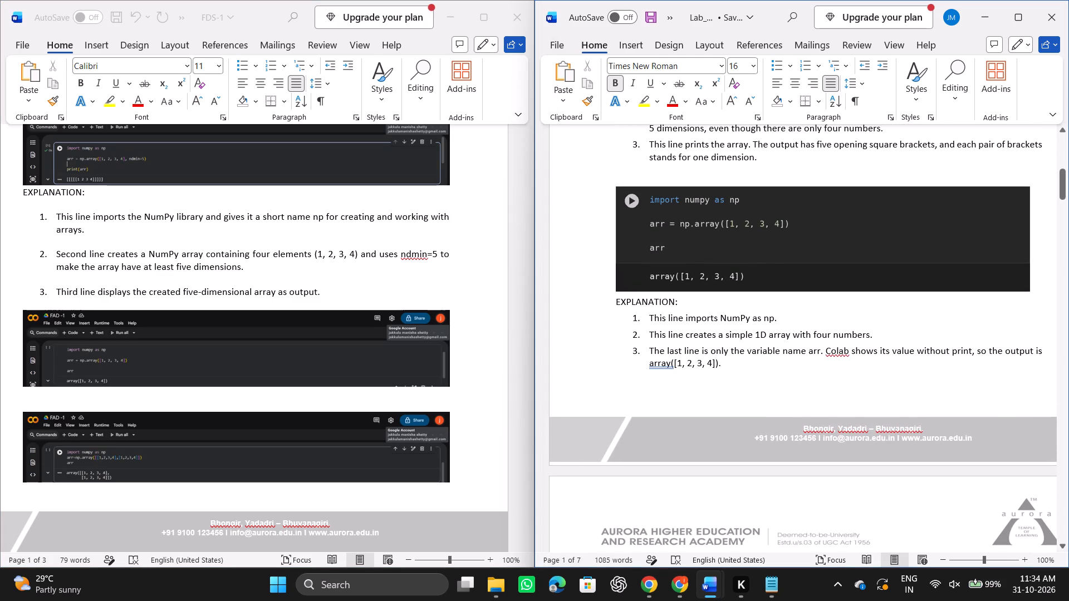
pyautogui.moveTo(730, 363); pyautogui.dragTo(729, 363)
pyautogui.moveTo(729, 363); pyautogui.dragTo(616, 304)
pyautogui.hotkey('ctrl', 'c')
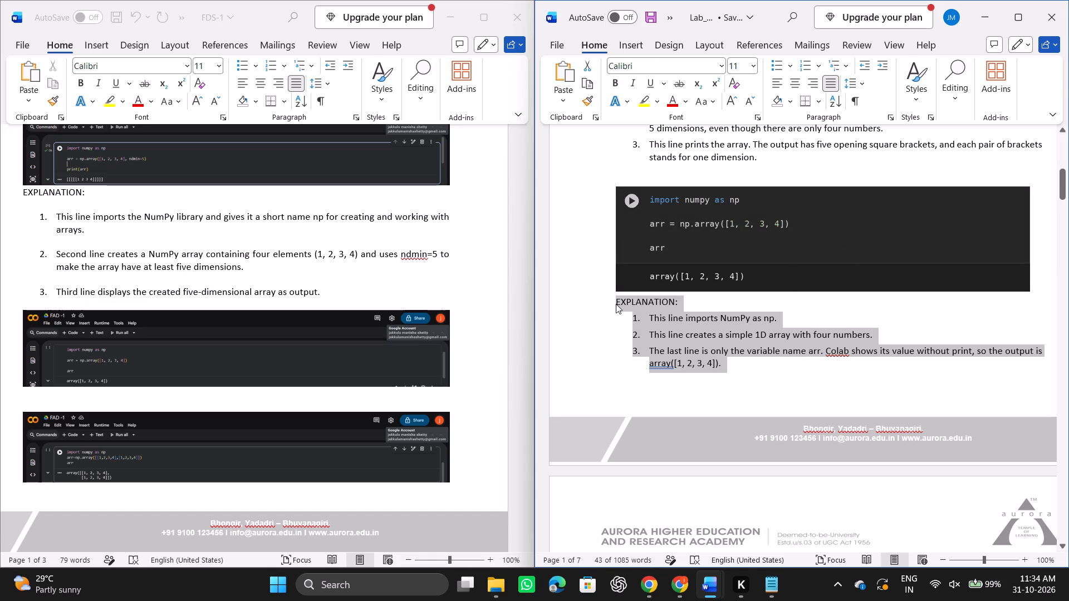
pyautogui.click(40, 398)
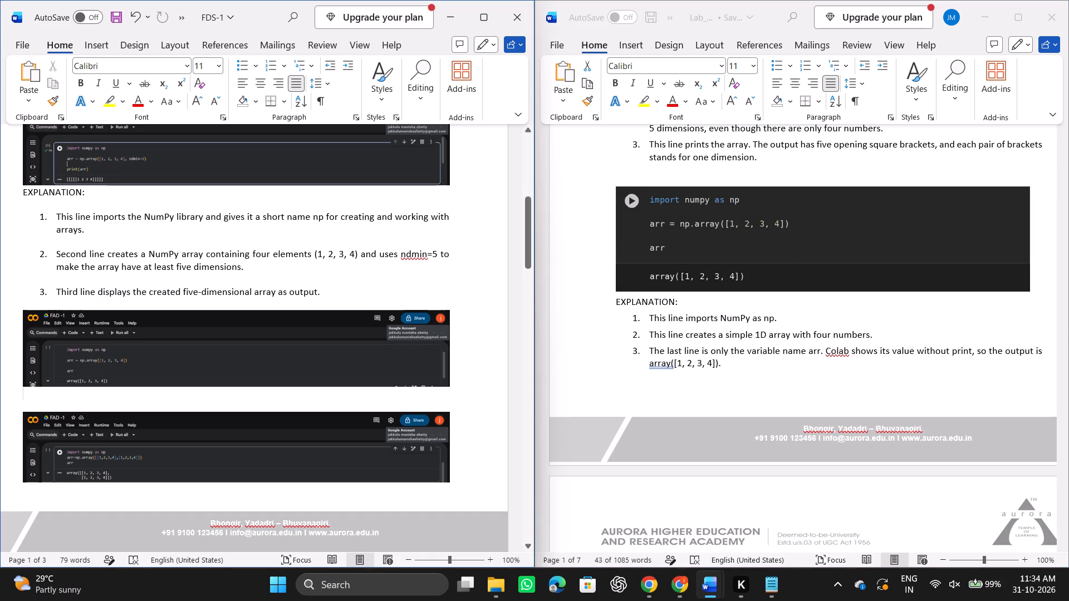
pyautogui.hotkey('ctrl', 'v')
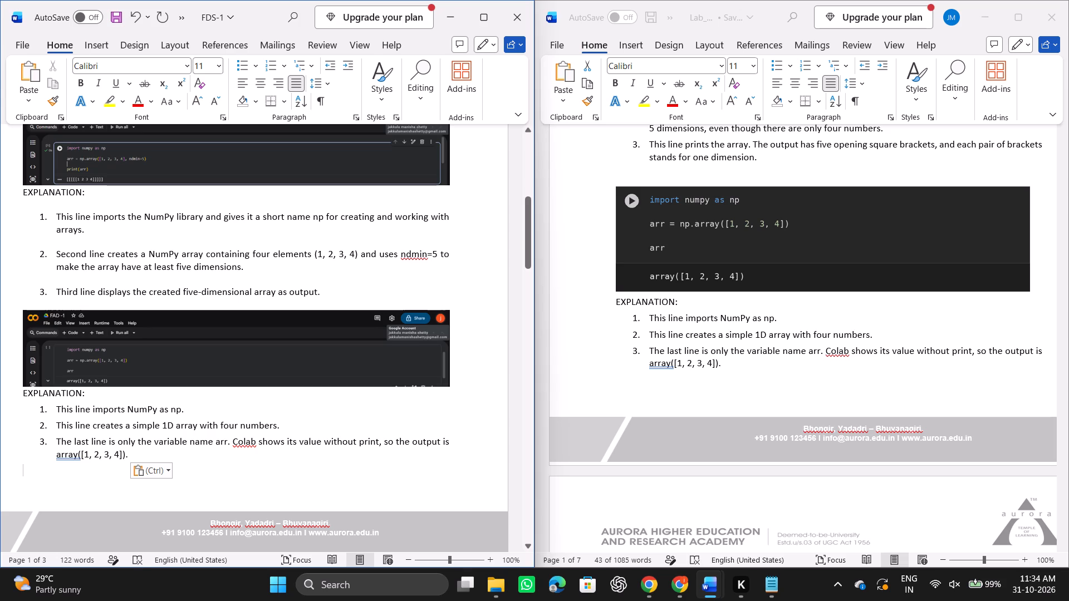
# Copy the 2D array's EXPLANATION block from Lab_Report_1_FDS and paste it directly under the matching screenshot in FDS-1, removing the blank line there.
pyautogui.scroll(-3, 162, 444)
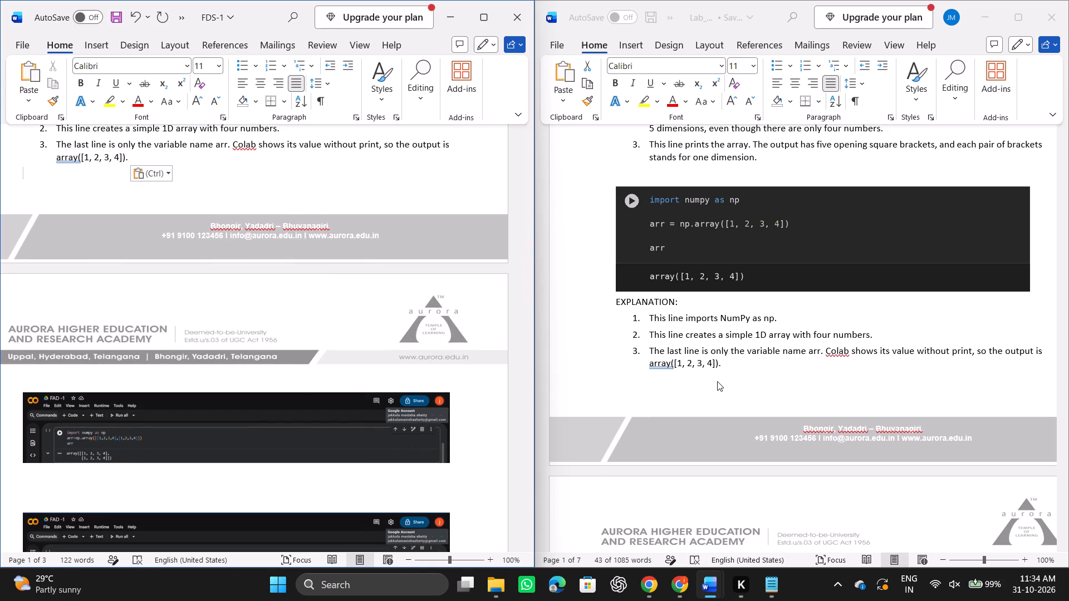
pyautogui.scroll(-1, 717, 381)
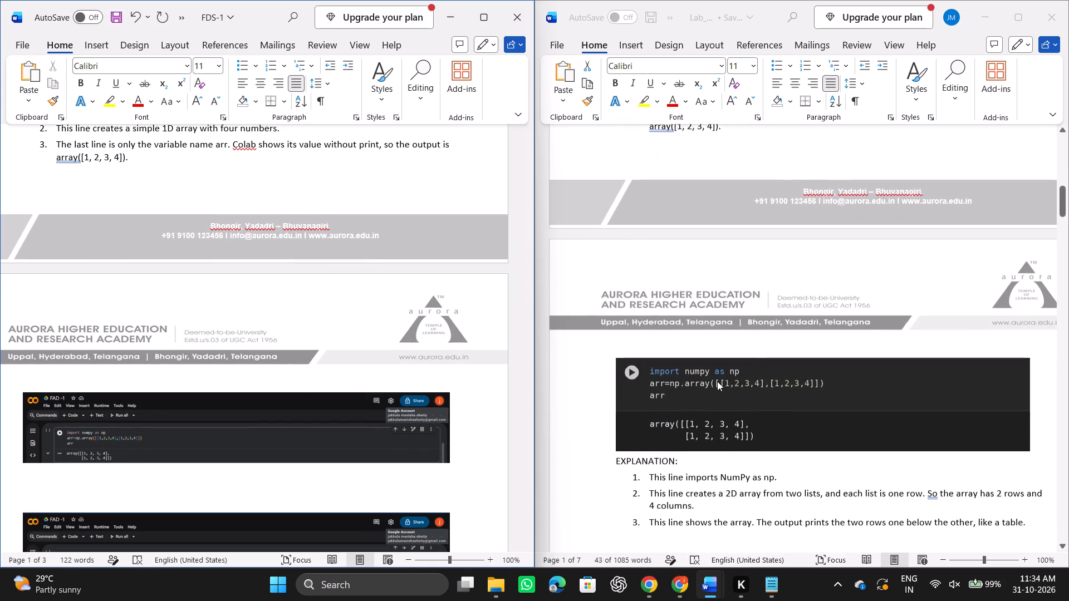
pyautogui.scroll(-1, 717, 381)
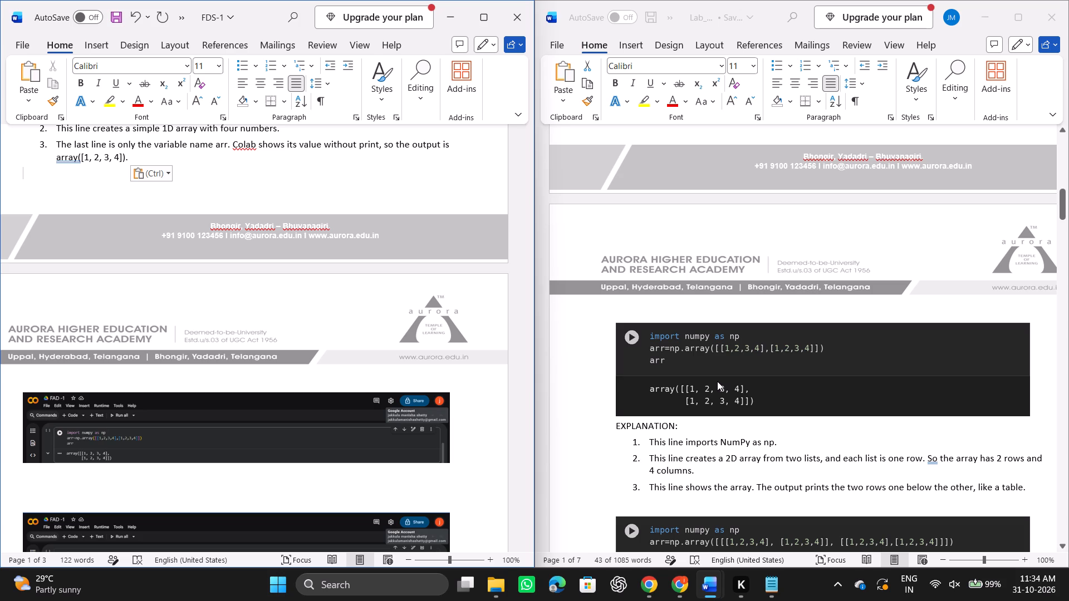
pyautogui.scroll(-1, 717, 381)
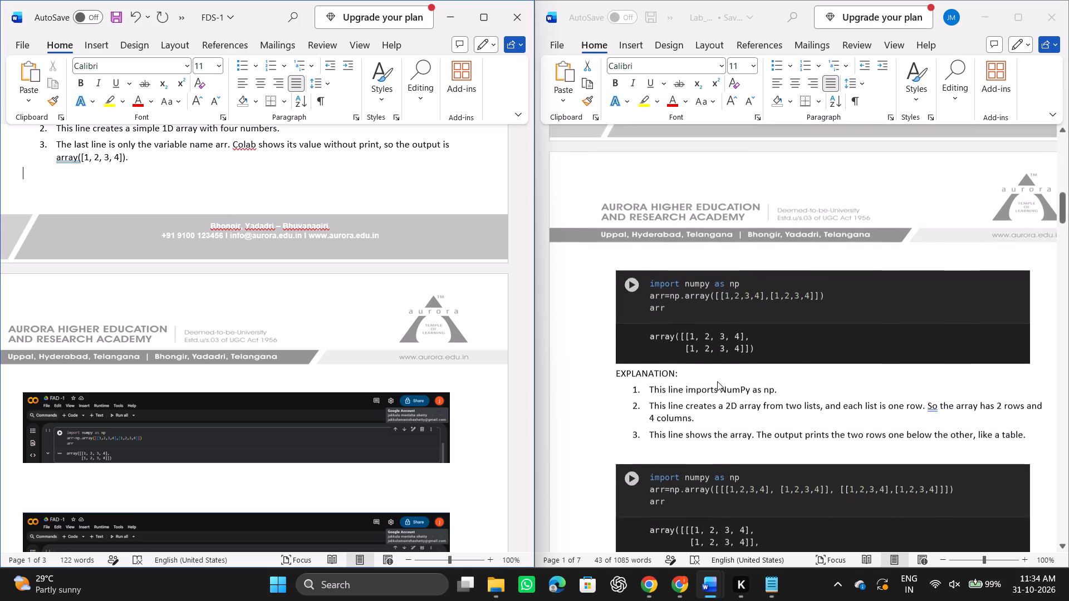
pyautogui.scroll(-1, 717, 381)
pyautogui.click(615, 330)
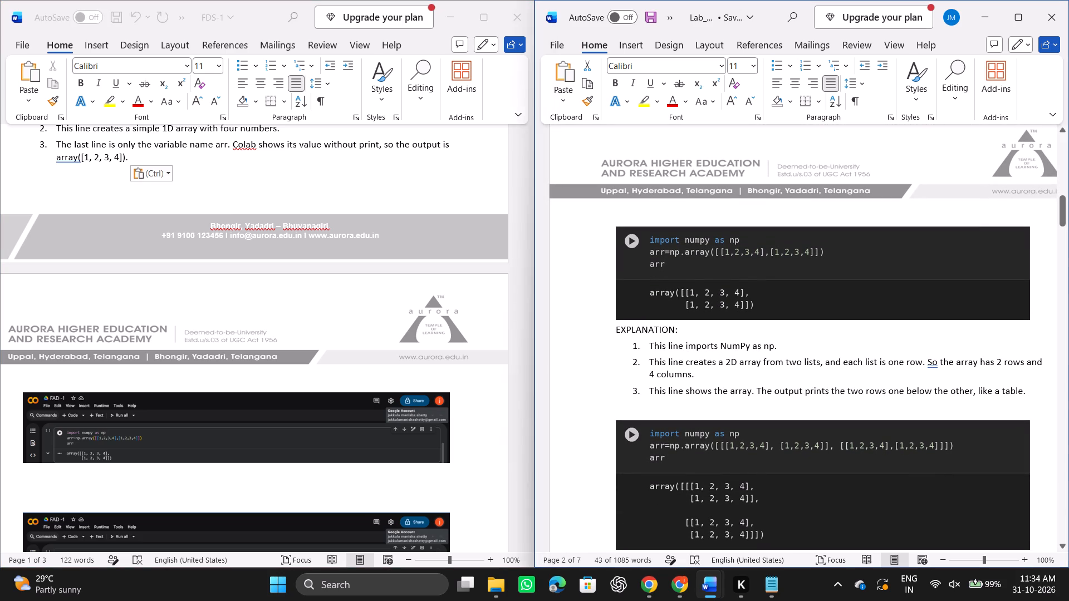
pyautogui.moveTo(615, 329); pyautogui.dragTo(640, 347)
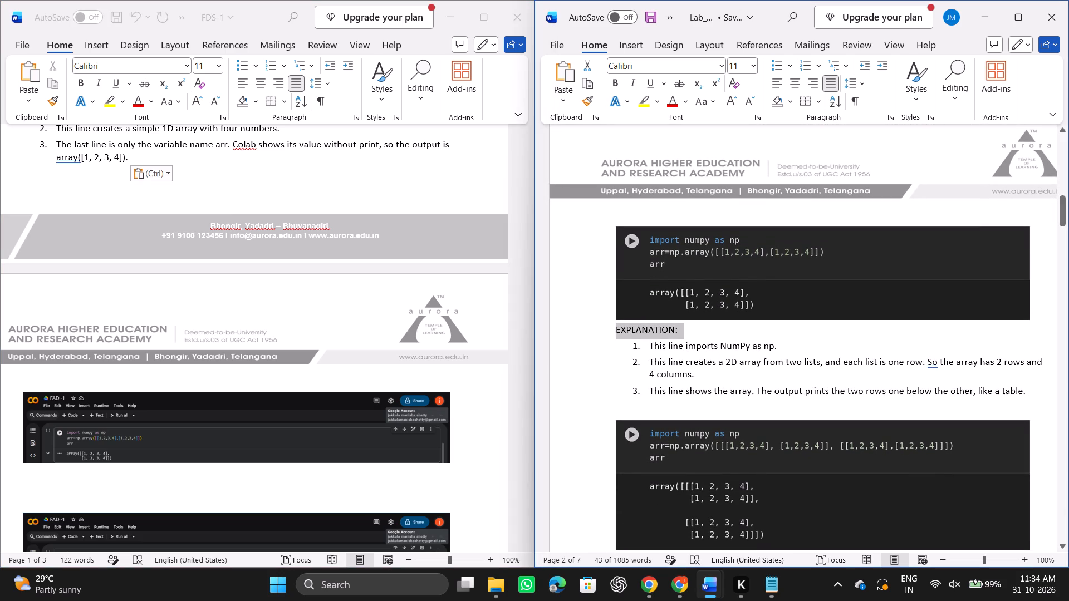
pyautogui.moveTo(640, 347); pyautogui.dragTo(997, 390)
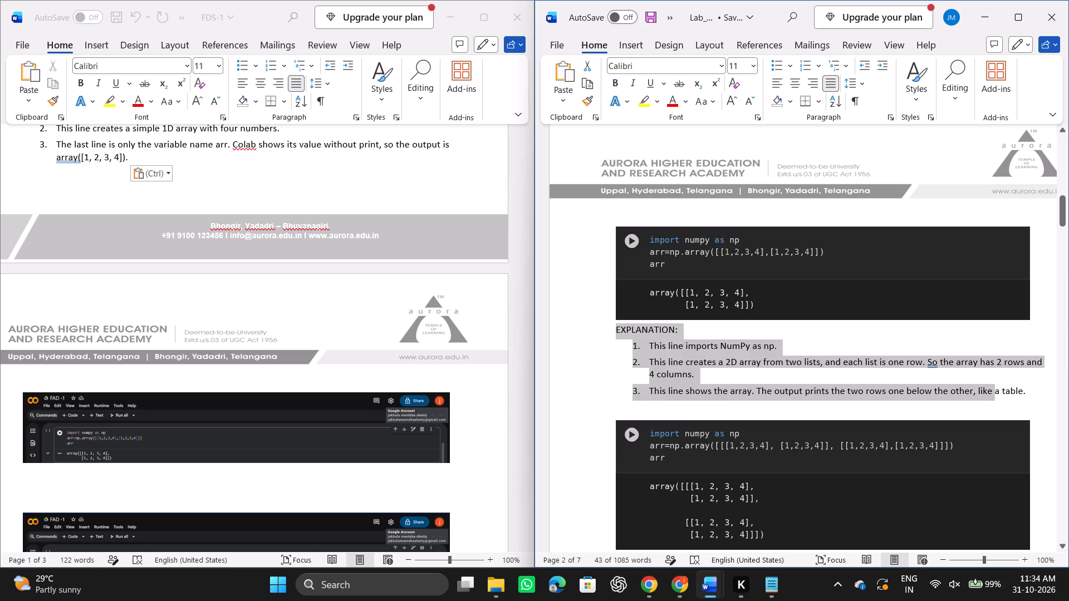
pyautogui.moveTo(997, 390); pyautogui.dragTo(1062, 387)
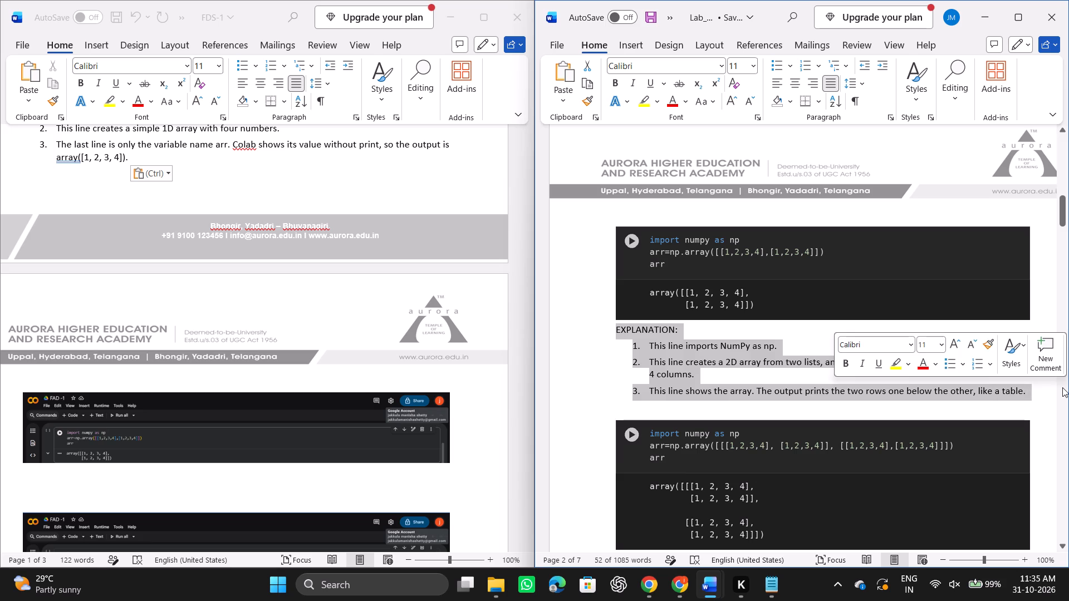
pyautogui.hotkey('ctrl', 'c')
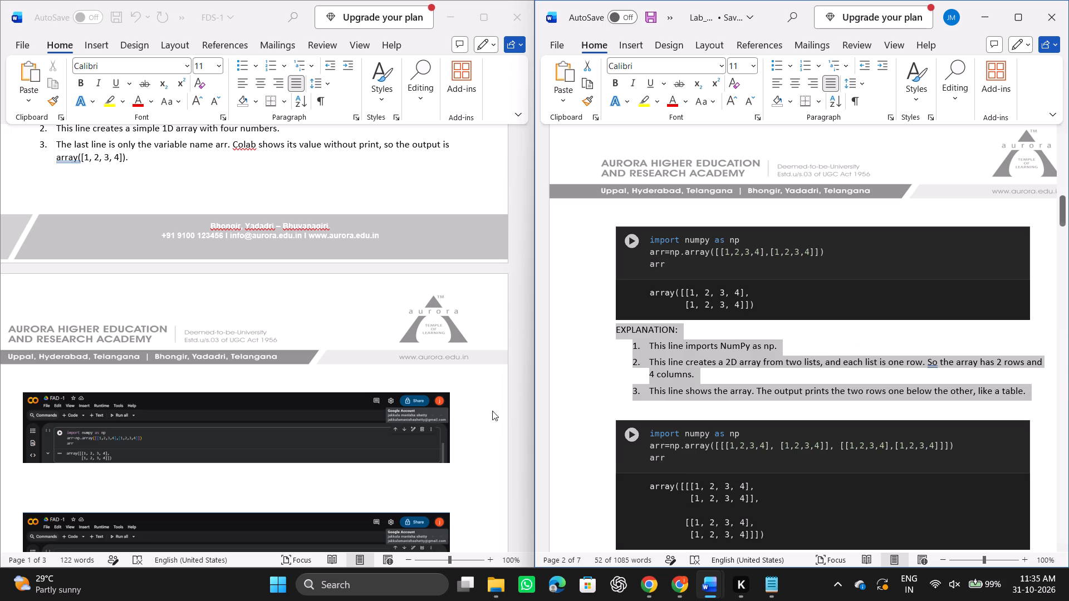
pyautogui.click(457, 457)
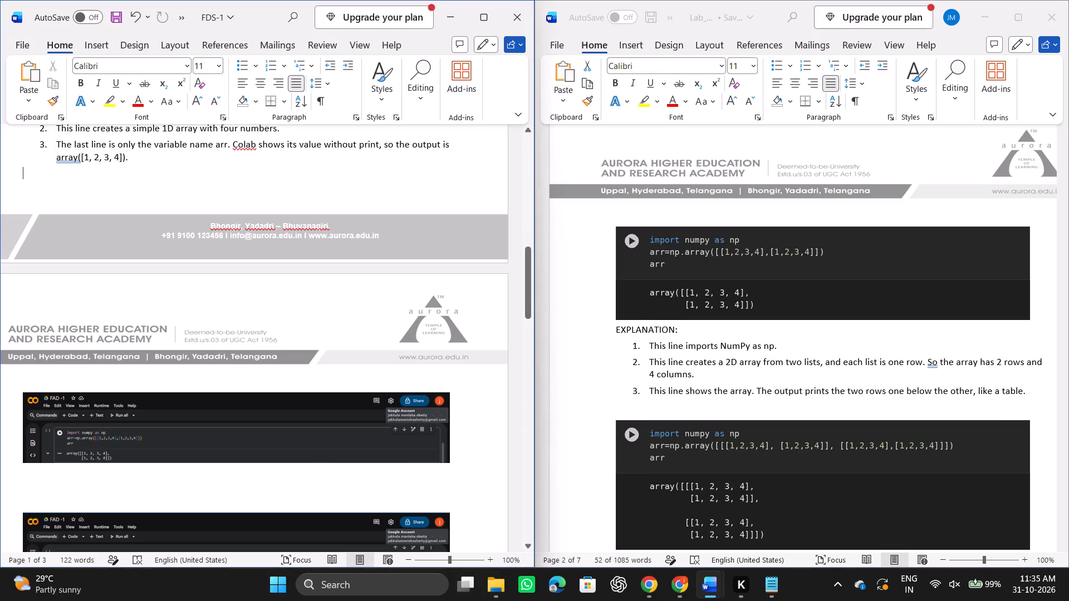
pyautogui.click(27, 476)
pyautogui.press('BackSpace')
pyautogui.press('BackSpace')
pyautogui.hotkey('ctrl', 'v')
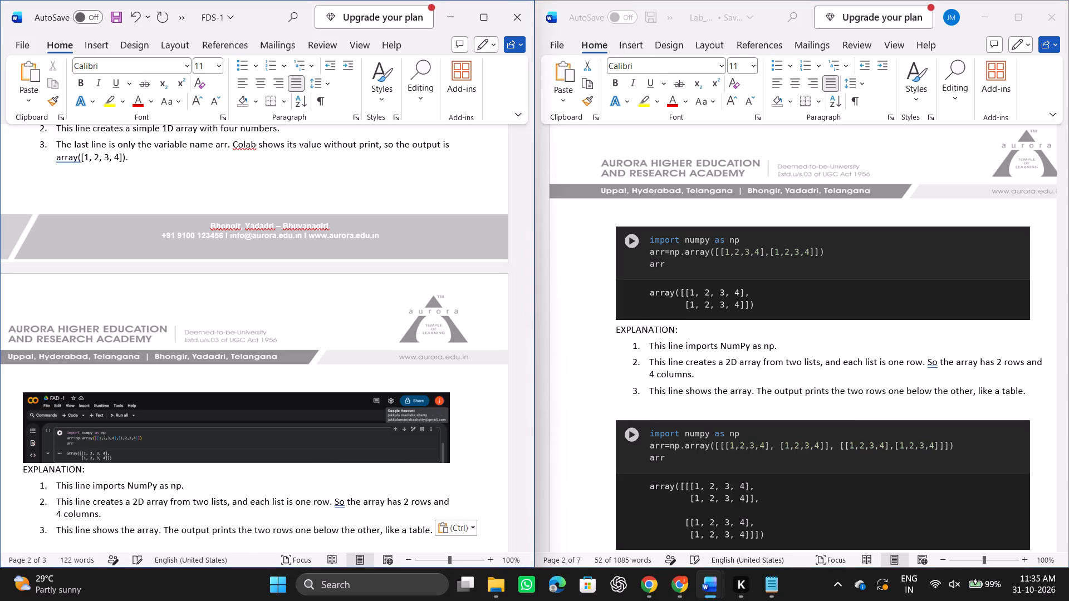
# Remove the extra blank lines in FDS-1 between the 2D array's explanation and the 3D array screenshot.
pyautogui.scroll(-1, 129, 486)
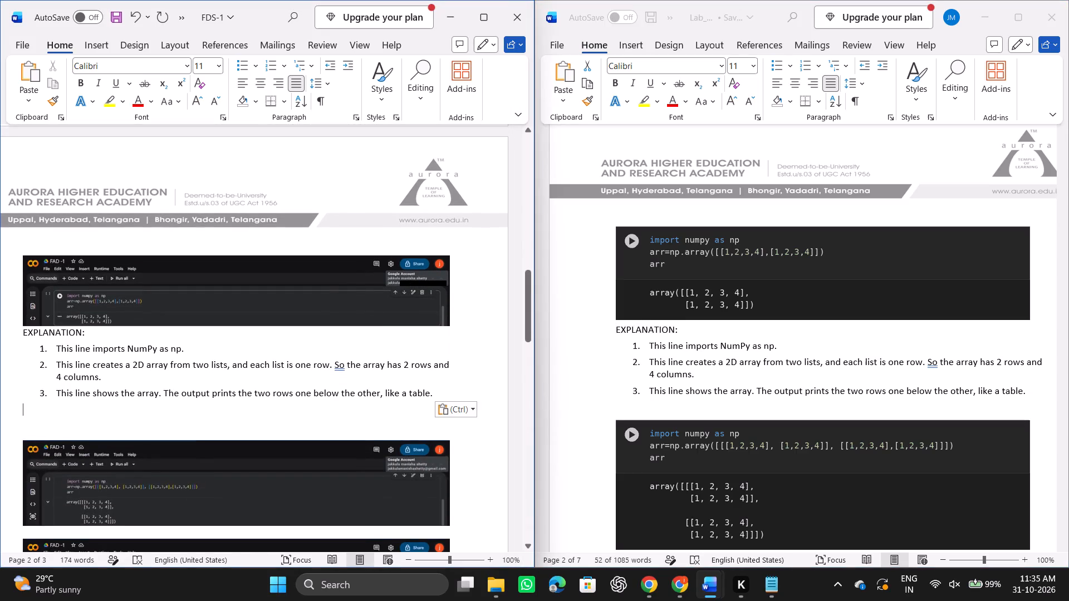
pyautogui.press('BackSpace')
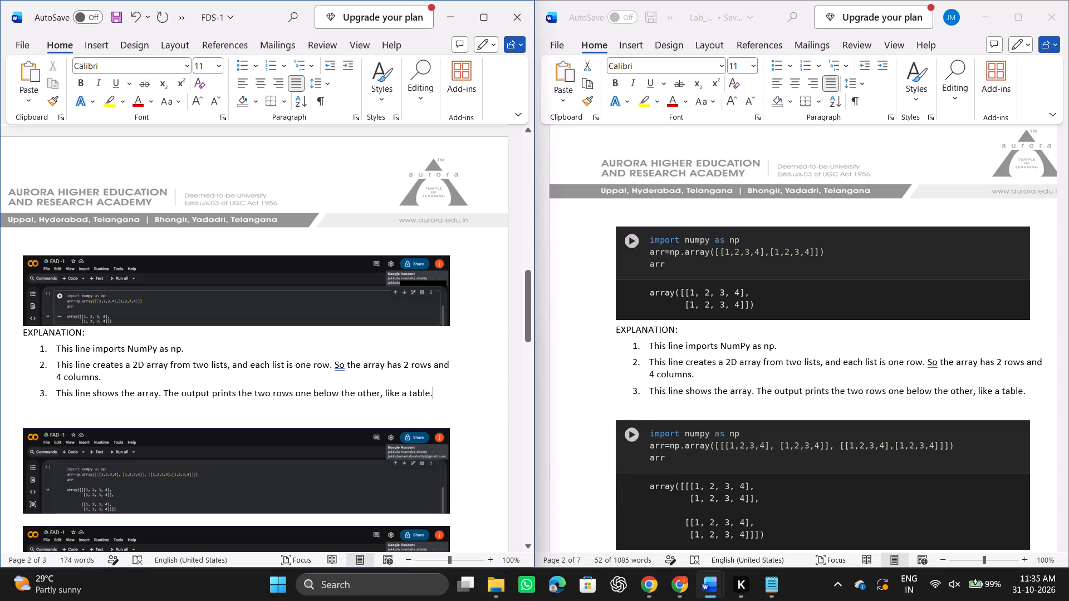
pyautogui.click(28, 422)
pyautogui.press('BackSpace')
pyautogui.press(']')
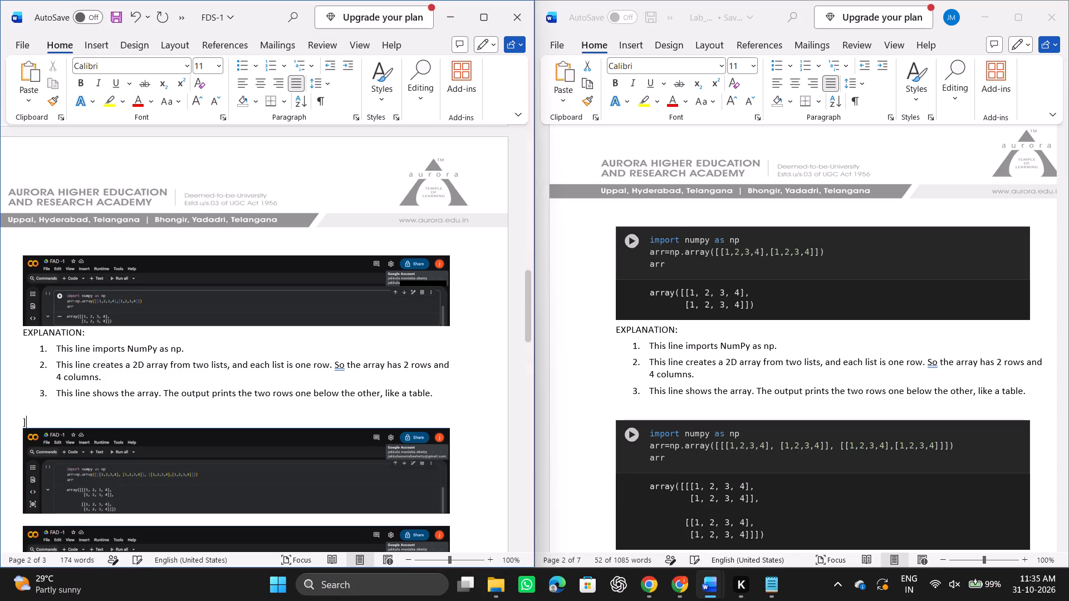
pyautogui.press('BackSpace')
pyautogui.press('BackSpace')
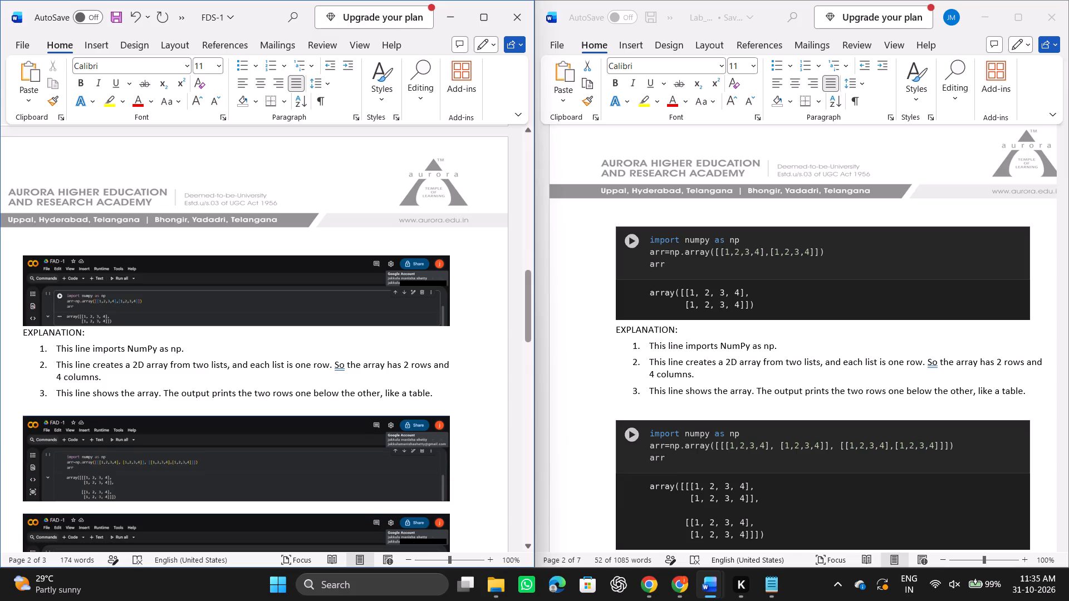
# Copy the 3D array's EXPLANATION block from Lab_Report_1_FDS and paste it on a new line under the 3D array screenshot in FDS-1.
pyautogui.scroll(-1, 222, 421)
pyautogui.click(461, 390)
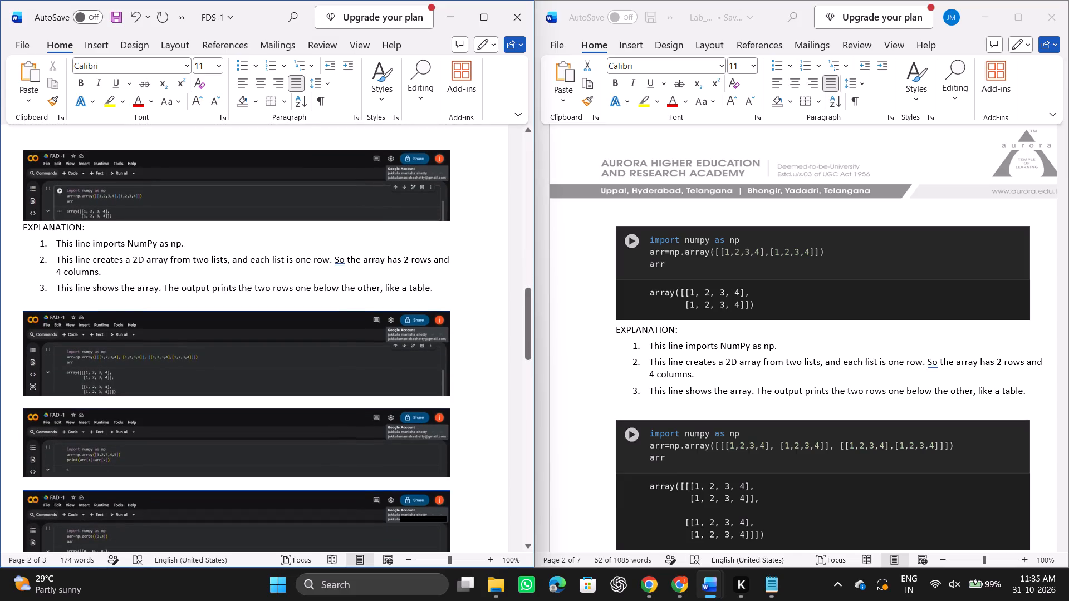
pyautogui.press('Return')
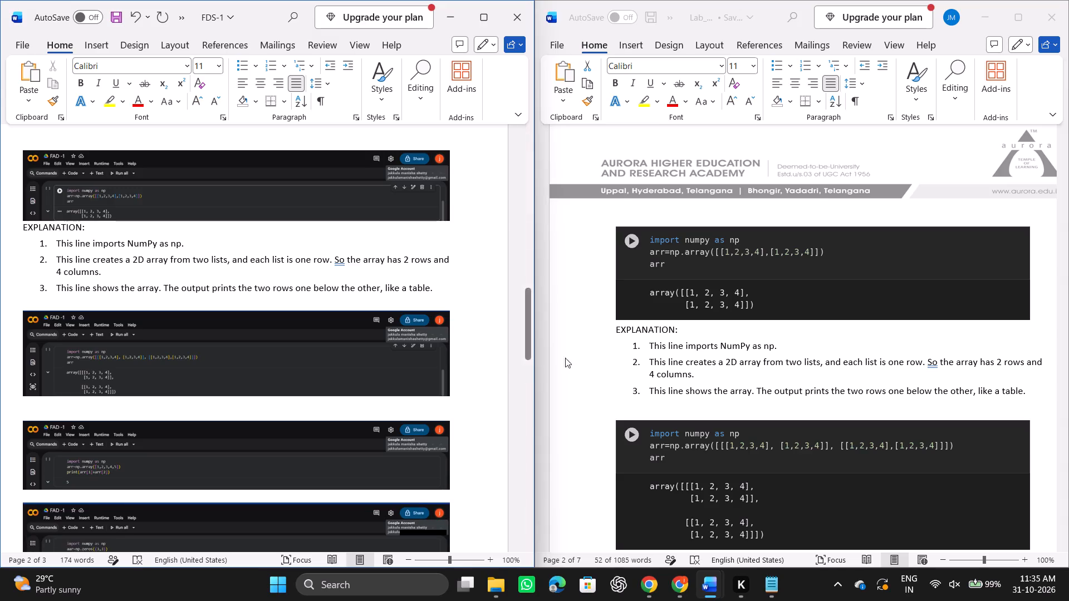
pyautogui.scroll(-2, 750, 373)
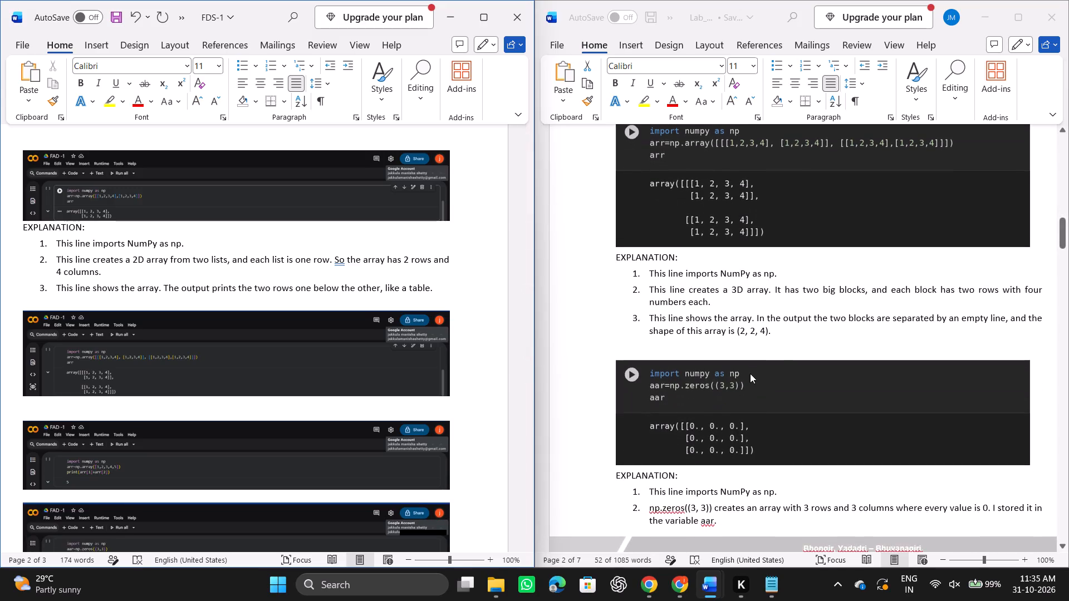
pyautogui.click(779, 332)
pyautogui.moveTo(776, 332); pyautogui.dragTo(685, 292)
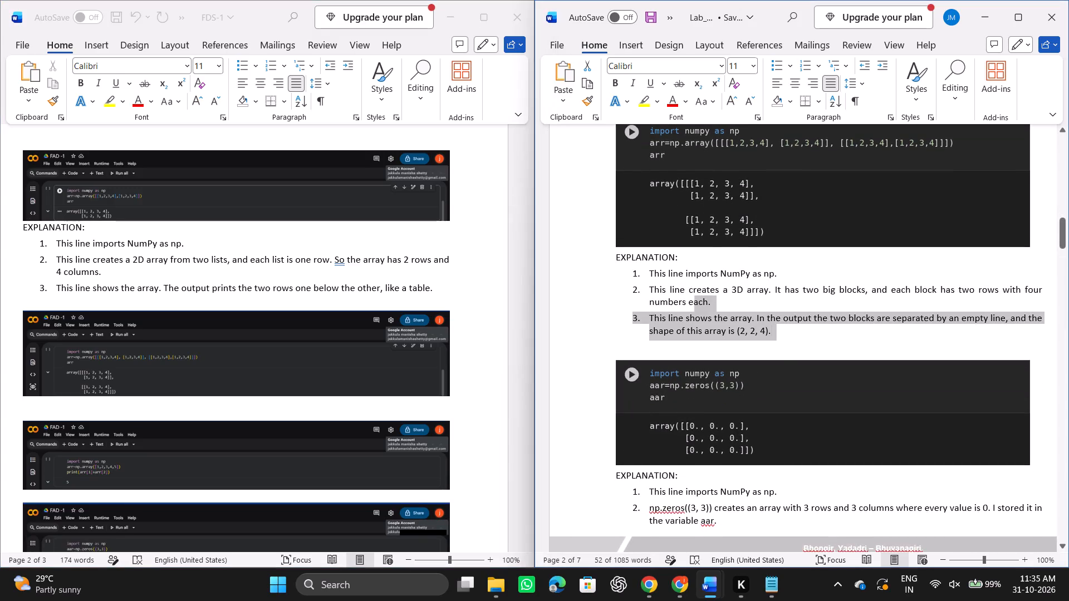
pyautogui.moveTo(685, 292); pyautogui.dragTo(617, 258)
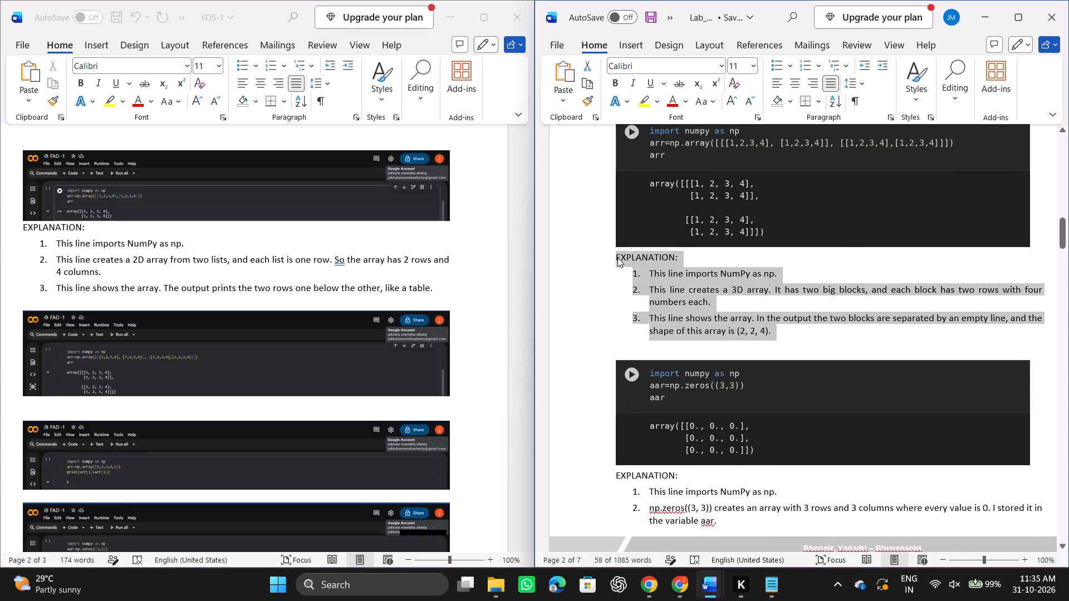
pyautogui.hotkey('ctrl', 'c')
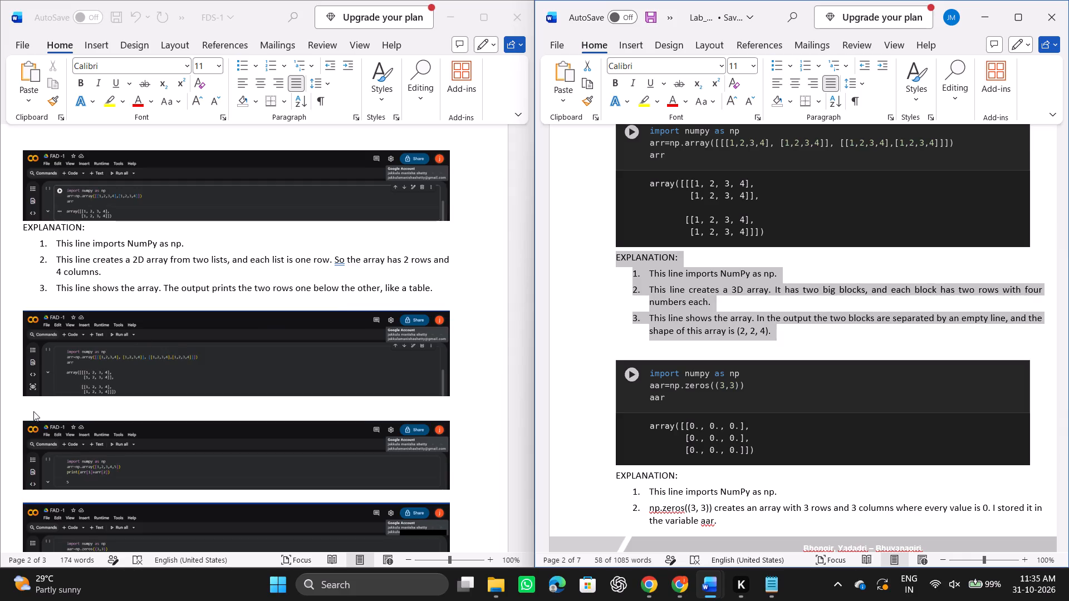
pyautogui.click(458, 382)
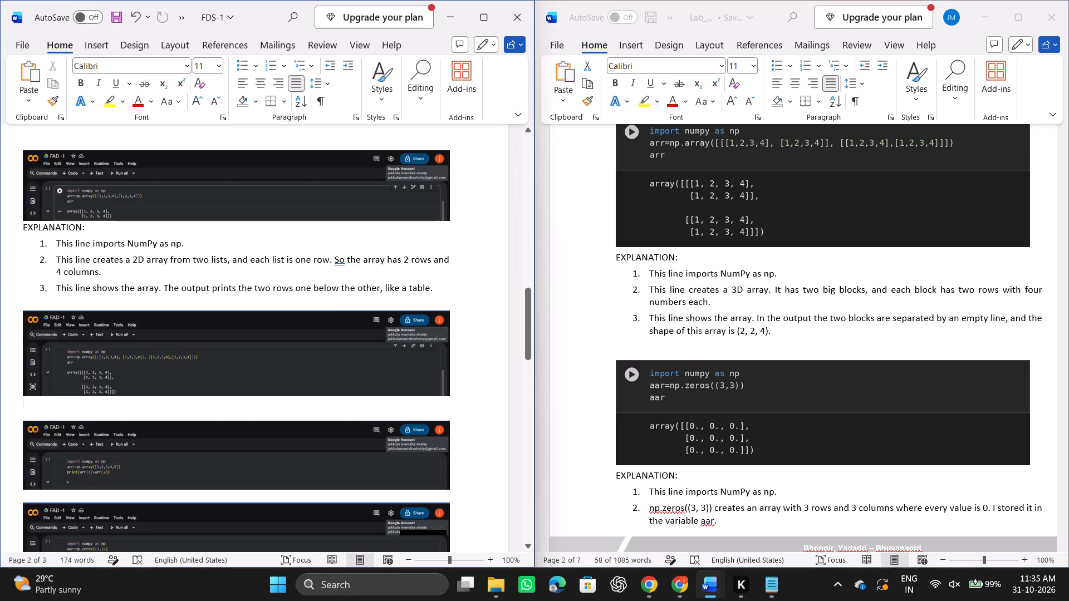
pyautogui.click(458, 387)
pyautogui.press('Return')
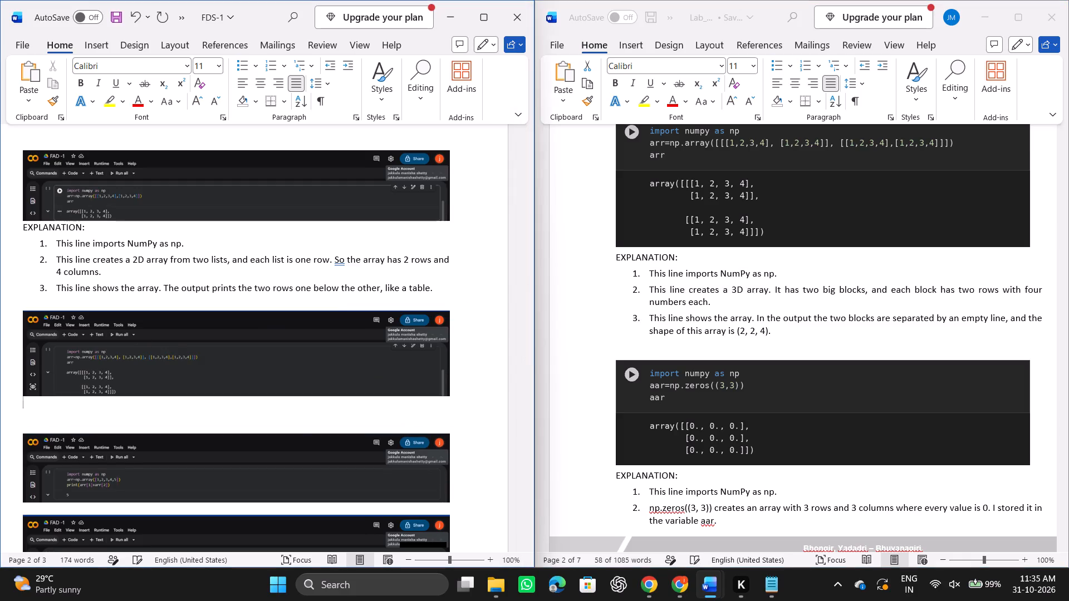
pyautogui.hotkey('ctrl', 'v')
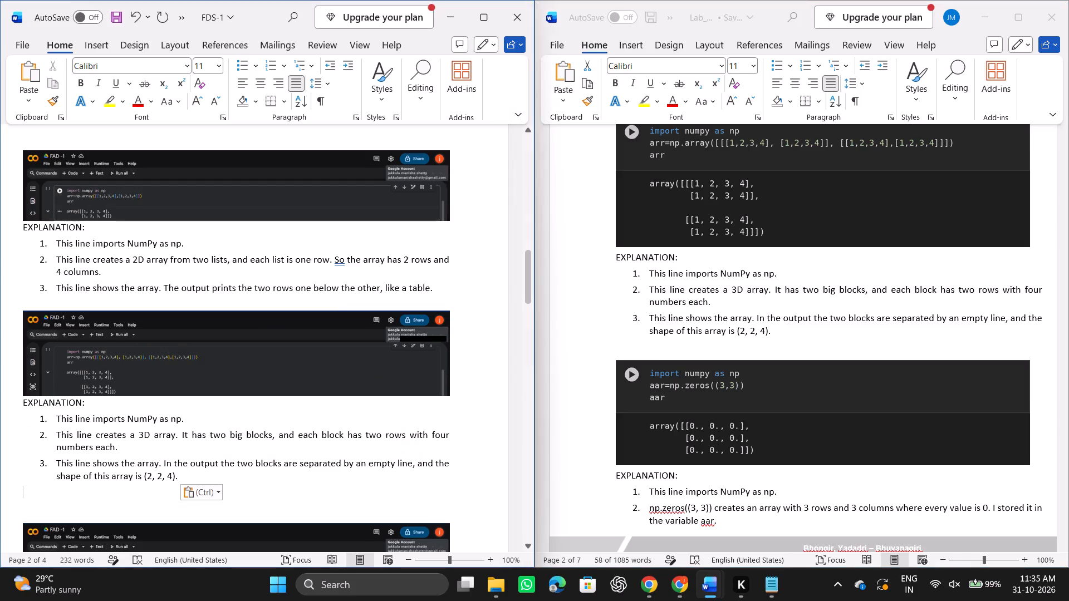
# Remove the extra blank lines in FDS-1 between the 3D array's explanation and the print code screenshot.
pyautogui.click(40, 513)
pyautogui.press('BackSpace')
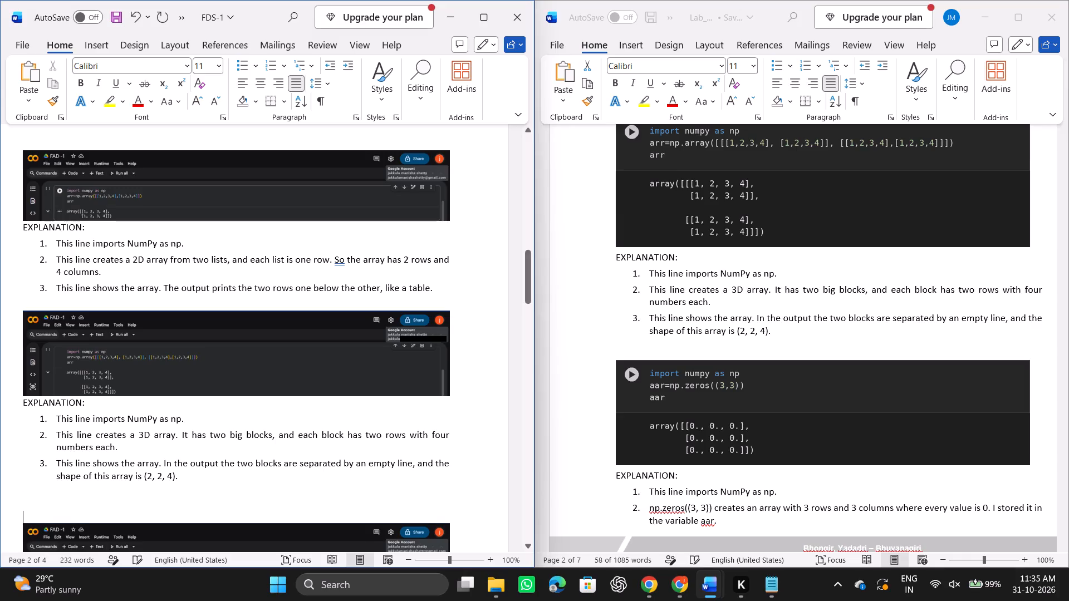
pyautogui.press('BackSpace')
pyautogui.press('BackSpace')
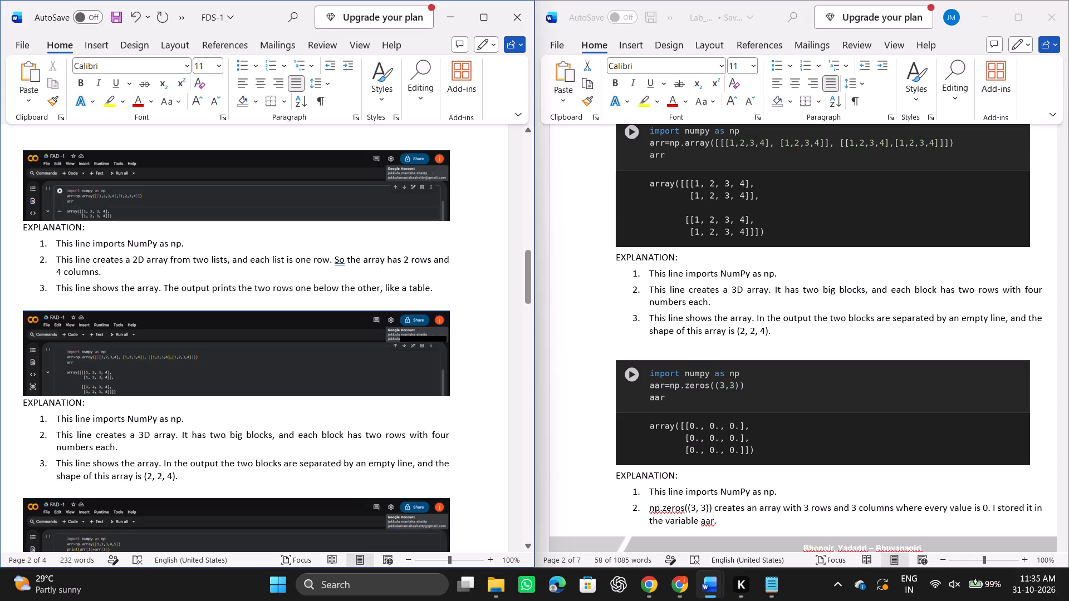
# Insert an empty line in FDS-1 below the print code screenshot and another below the np.zeros((3,3)) screenshot.
pyautogui.scroll(-2, 198, 452)
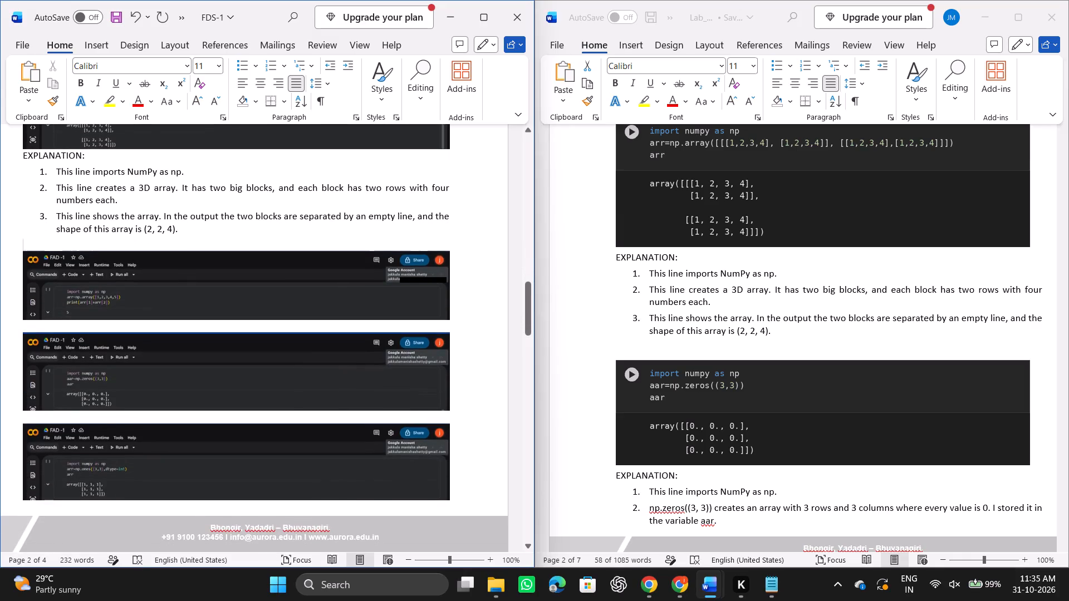
pyautogui.click(460, 317)
pyautogui.press('Return')
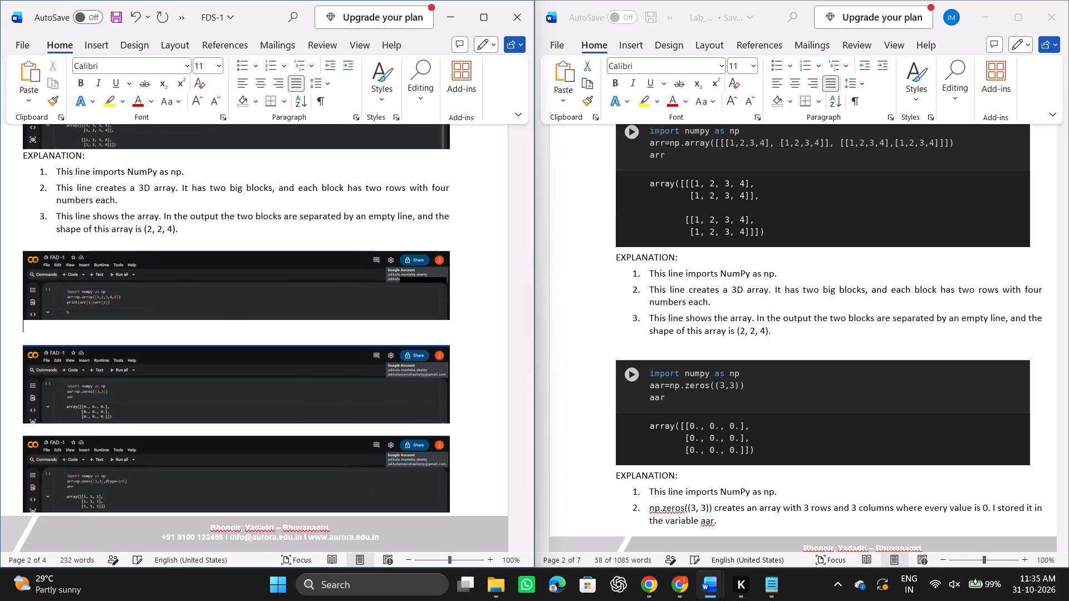
pyautogui.click(456, 418)
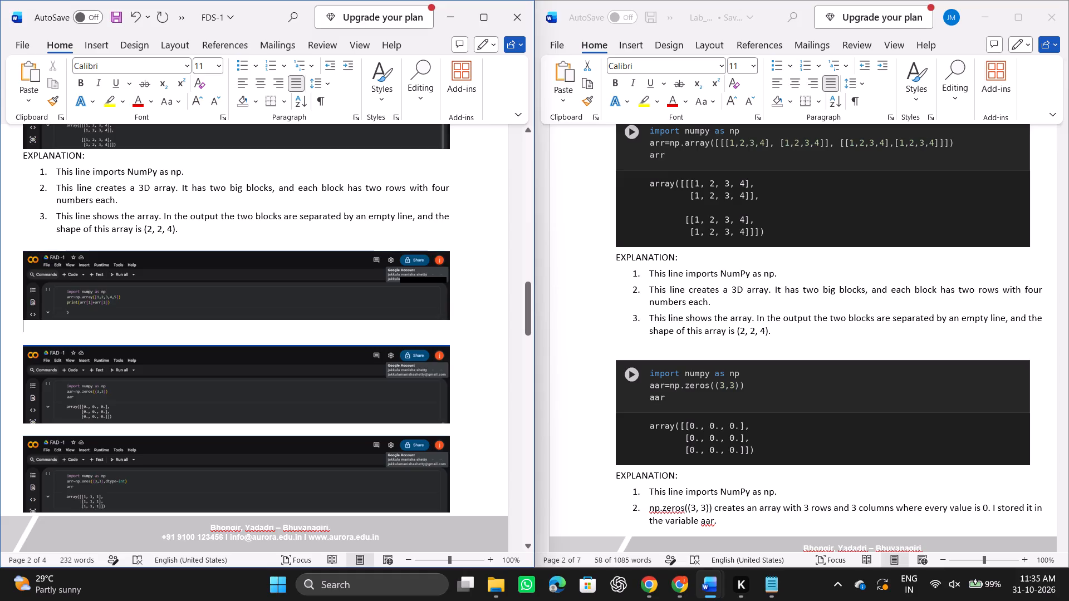
pyautogui.press('Return')
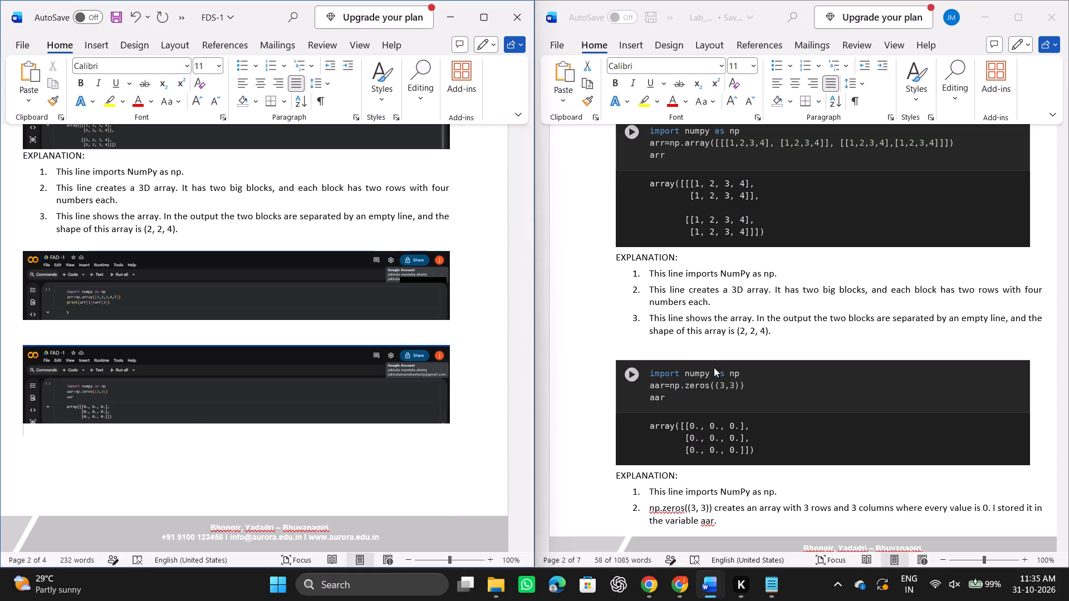
# Copy the np.zeros((3, 3)) EXPLANATION block from Lab_Report_1_FDS and paste it under the print code screenshot in FDS-1.
pyautogui.scroll(-2, 748, 361)
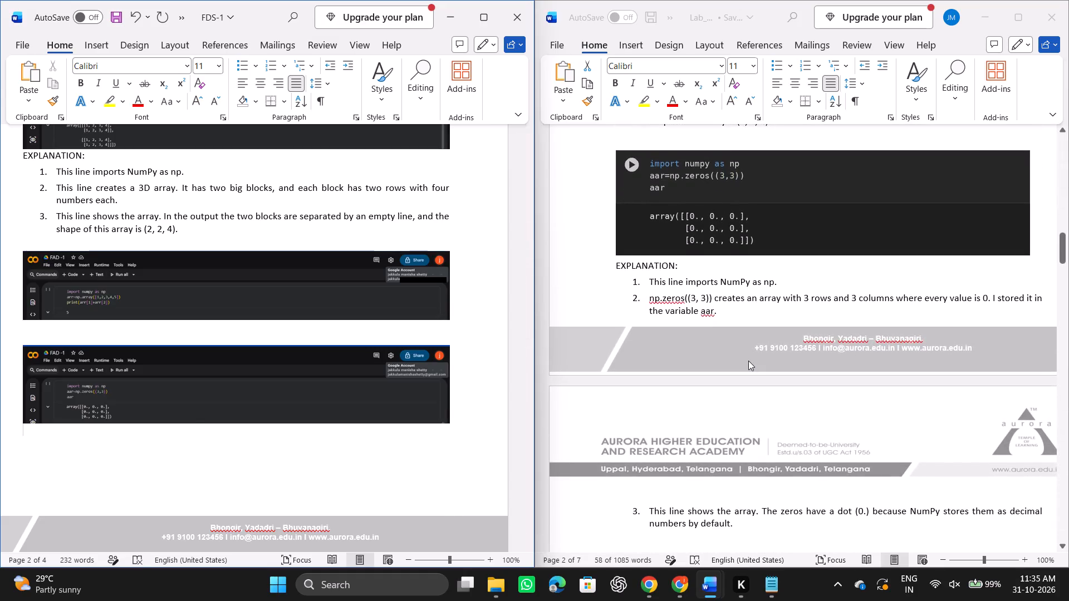
pyautogui.scroll(-1, 748, 361)
pyautogui.click(742, 443)
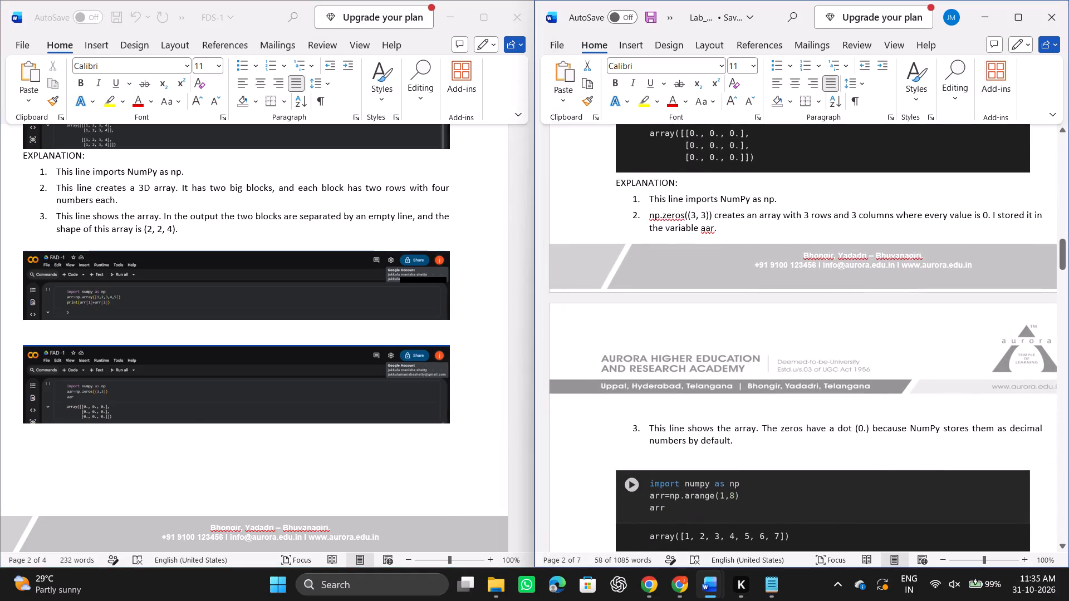
pyautogui.moveTo(735, 442); pyautogui.dragTo(634, 190)
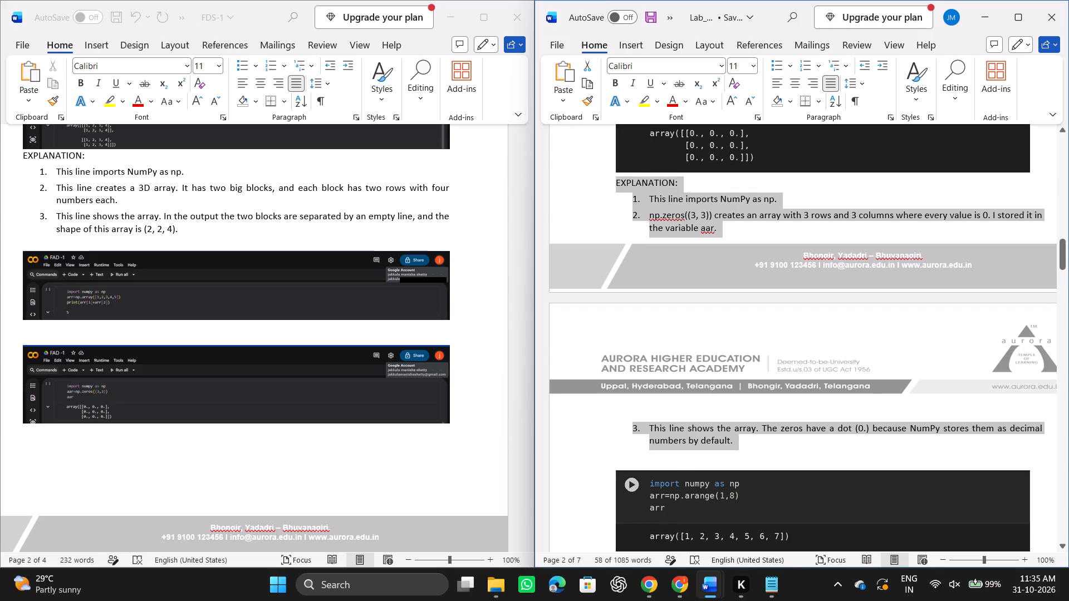
pyautogui.moveTo(634, 190); pyautogui.dragTo(630, 187)
pyautogui.hotkey('ctrl', 'c')
pyautogui.click(454, 312)
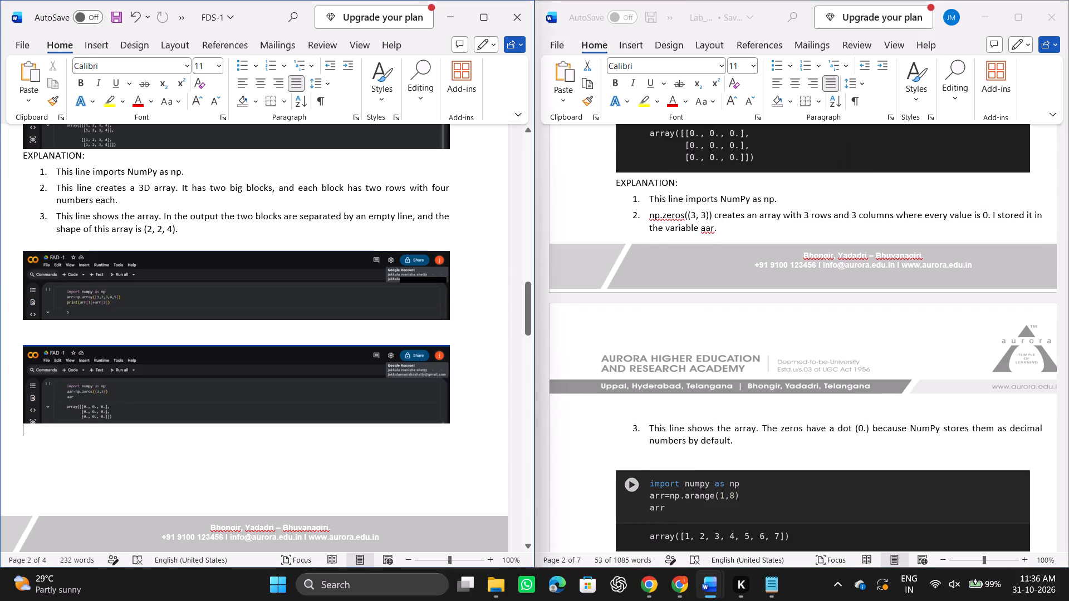
pyautogui.press('Return')
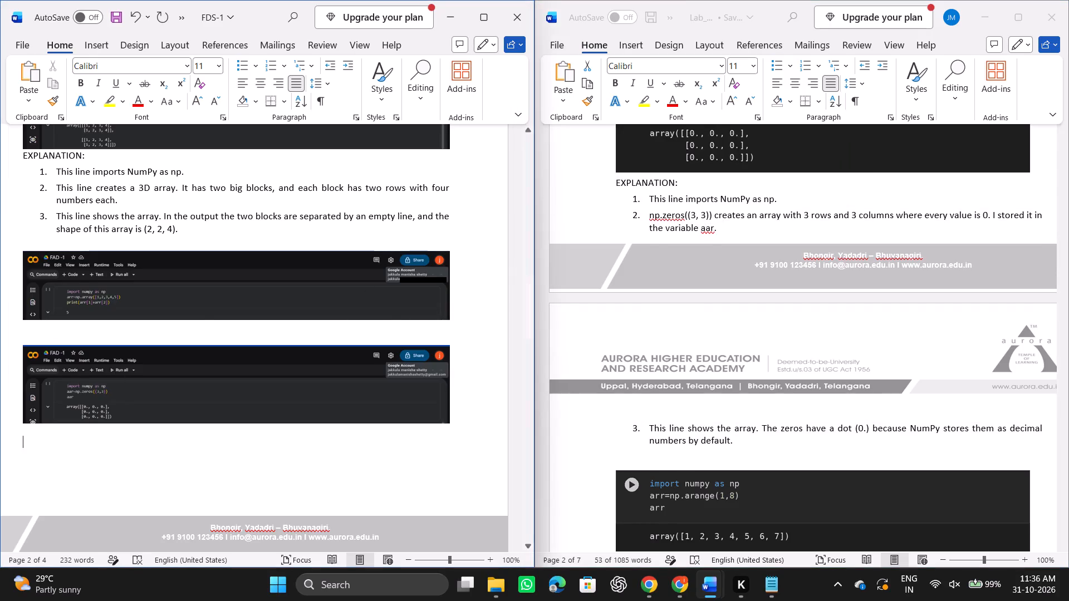
pyautogui.click(457, 317)
pyautogui.press('Return')
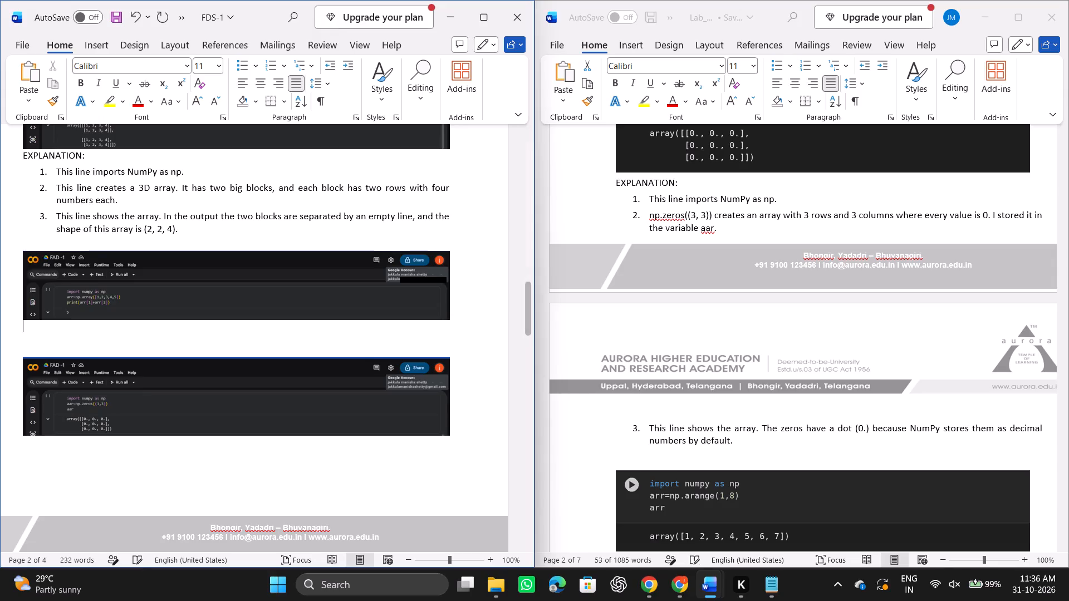
pyautogui.hotkey('ctrl', 'v')
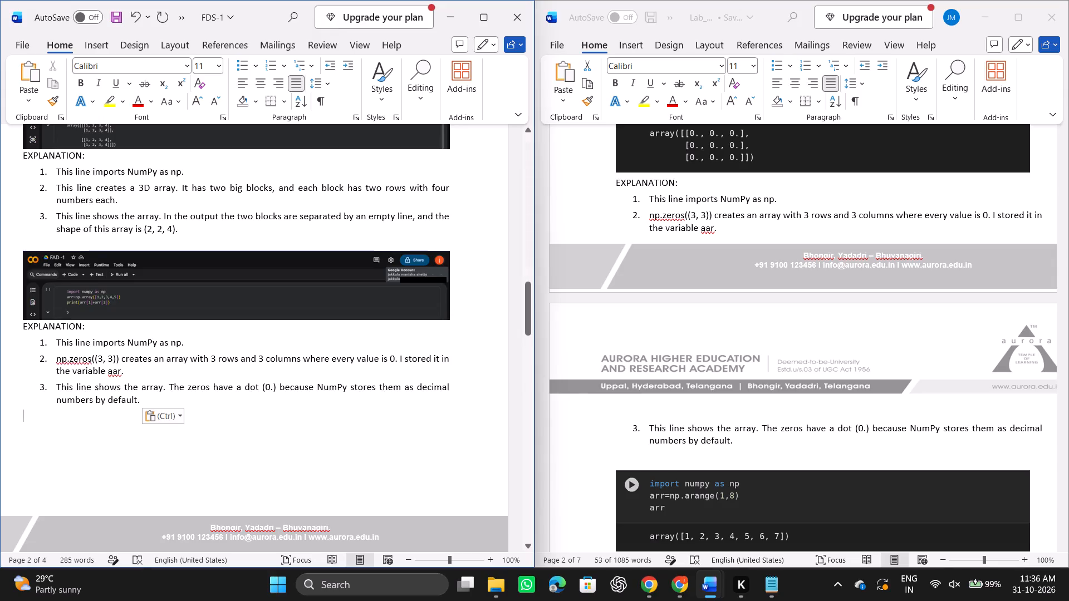
# Remove the blank lines in FDS-1 between the pasted np.zeros explanation and the np.zeros((3,3)) screenshot.
pyautogui.scroll(-1, 400, 396)
pyautogui.press('BackSpace')
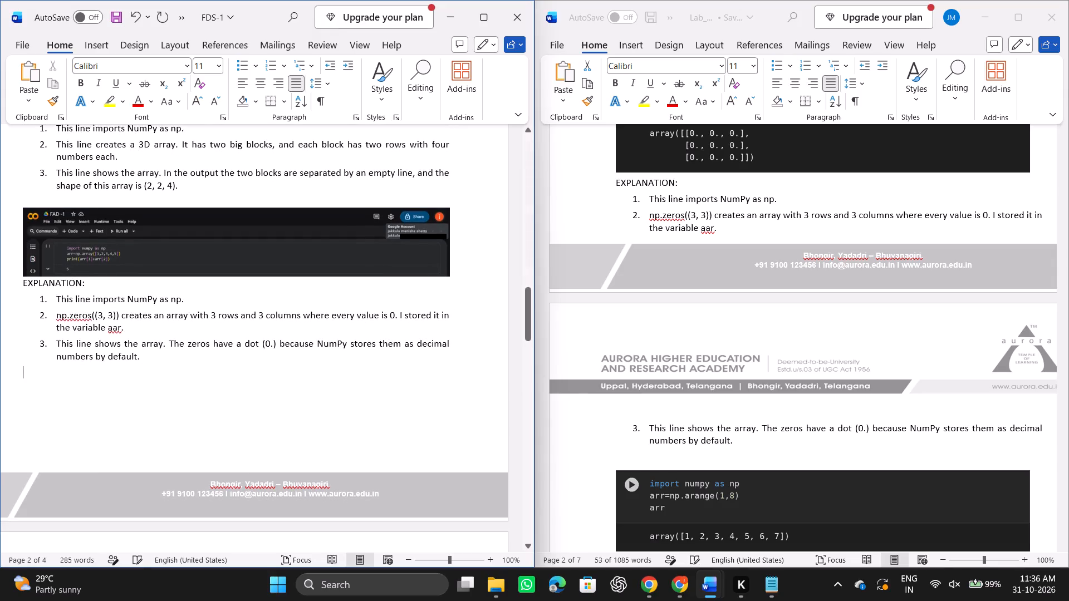
pyautogui.press('BackSpace')
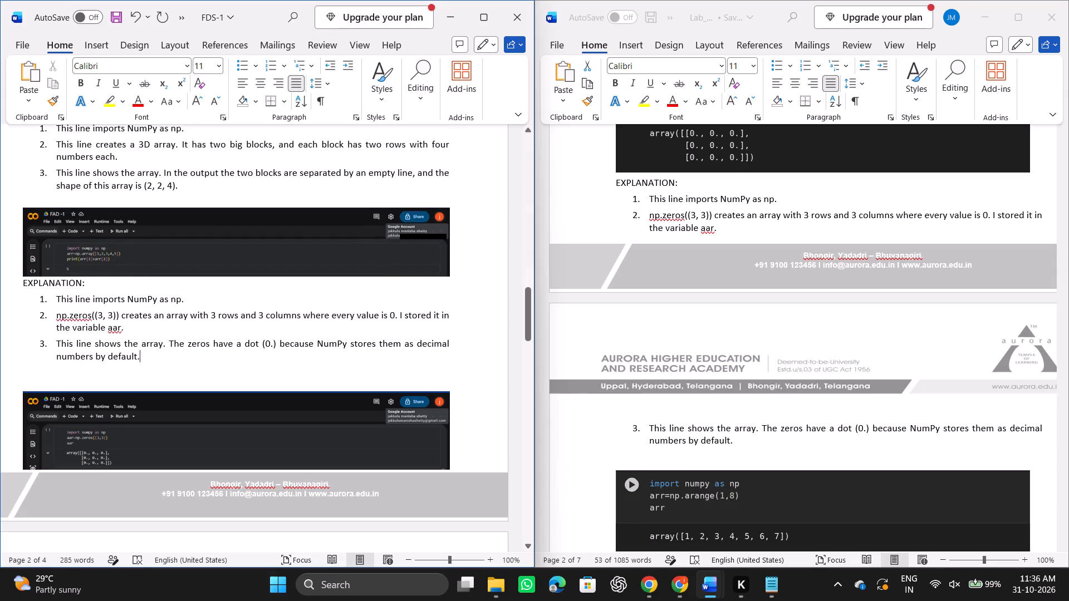
pyautogui.click(44, 380)
pyautogui.press('BackSpace')
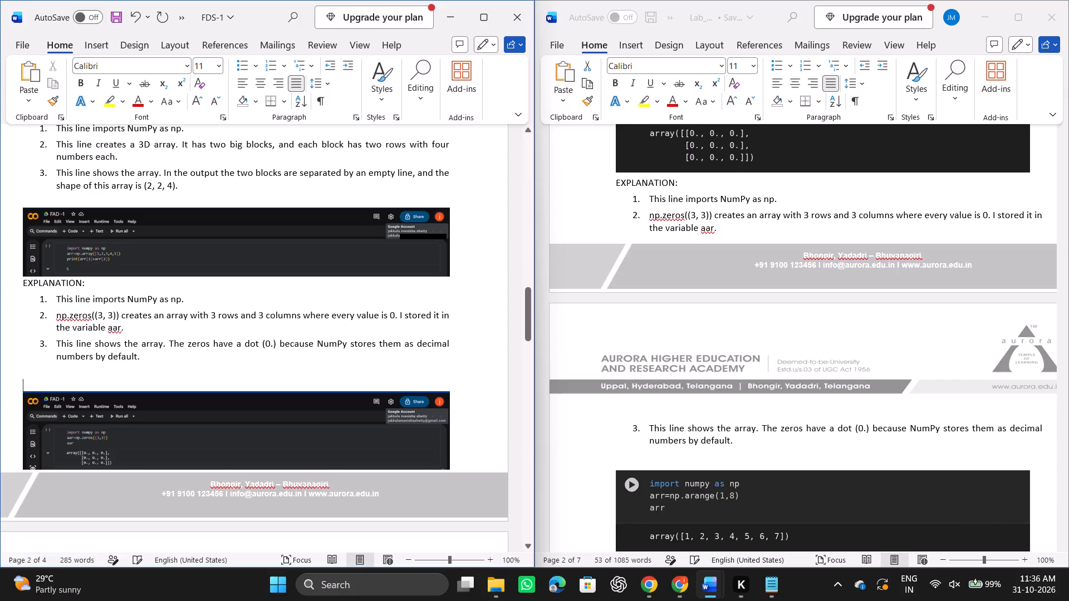
pyautogui.press('BackSpace')
pyautogui.press('BackSpace')
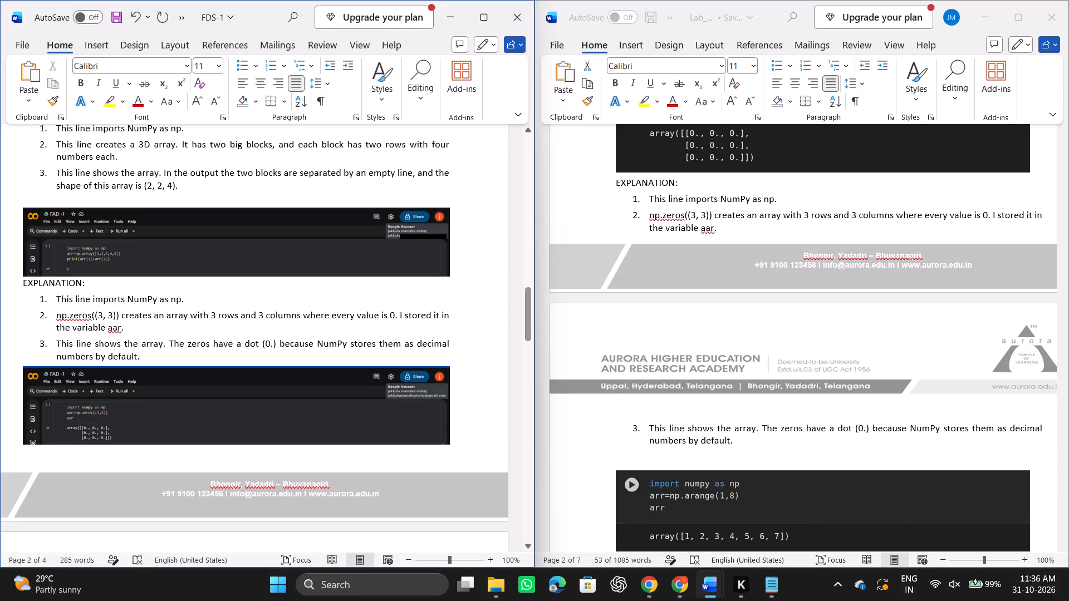
# Copy the np.arange(1, 8) EXPLANATION block from Lab_Report_1_FDS and paste it on a new line under the np.zeros((3,3)) screenshot in FDS-1.
pyautogui.click(457, 438)
pyautogui.press('Return')
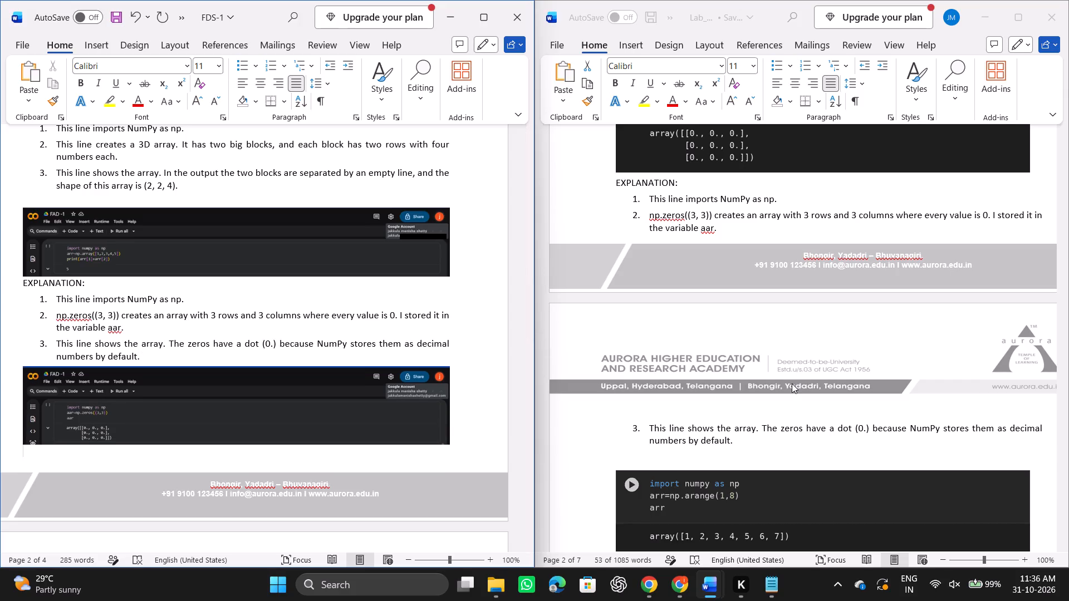
pyautogui.scroll(-3, 792, 383)
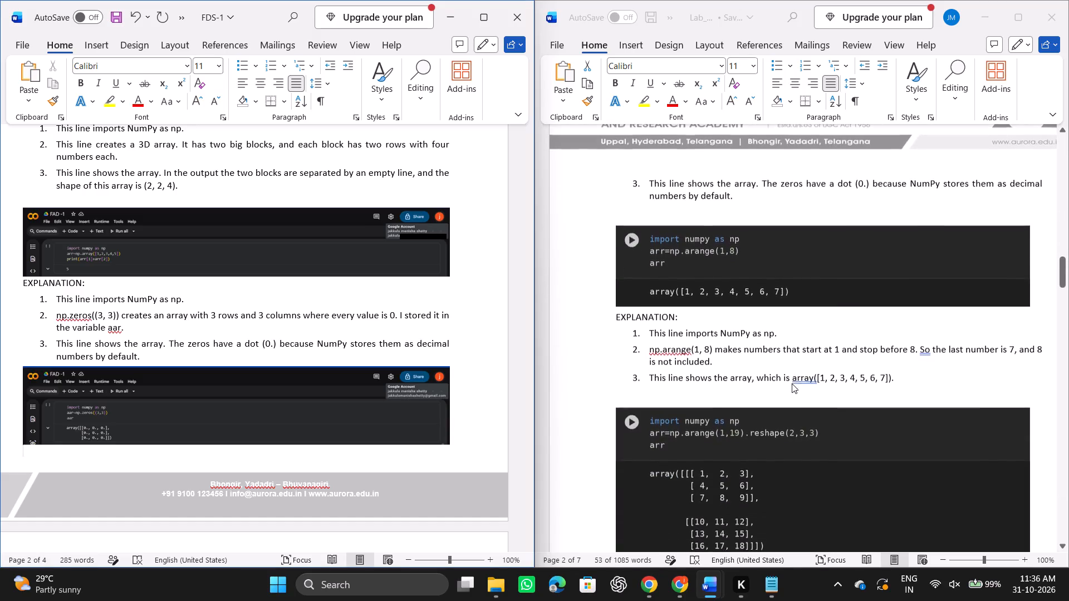
pyautogui.click(905, 378)
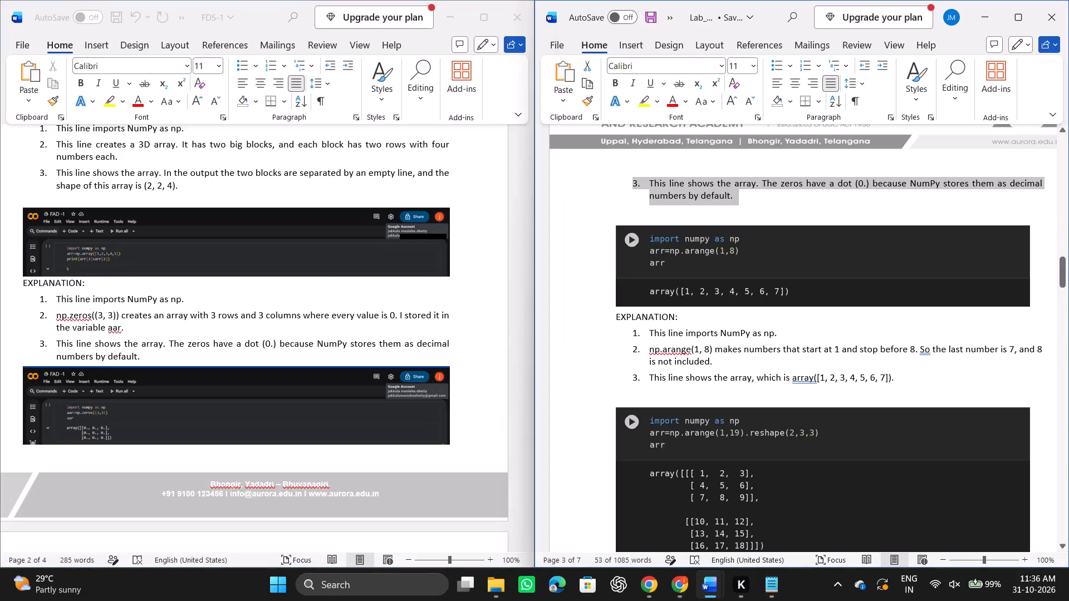
pyautogui.moveTo(905, 378); pyautogui.dragTo(619, 314)
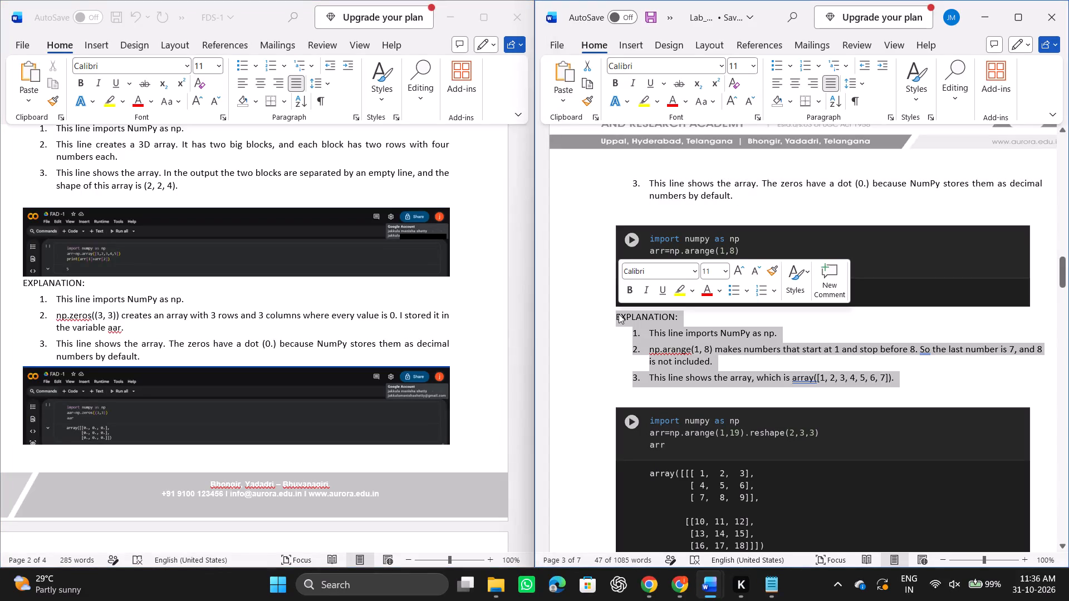
pyautogui.hotkey('ctrl', 'c')
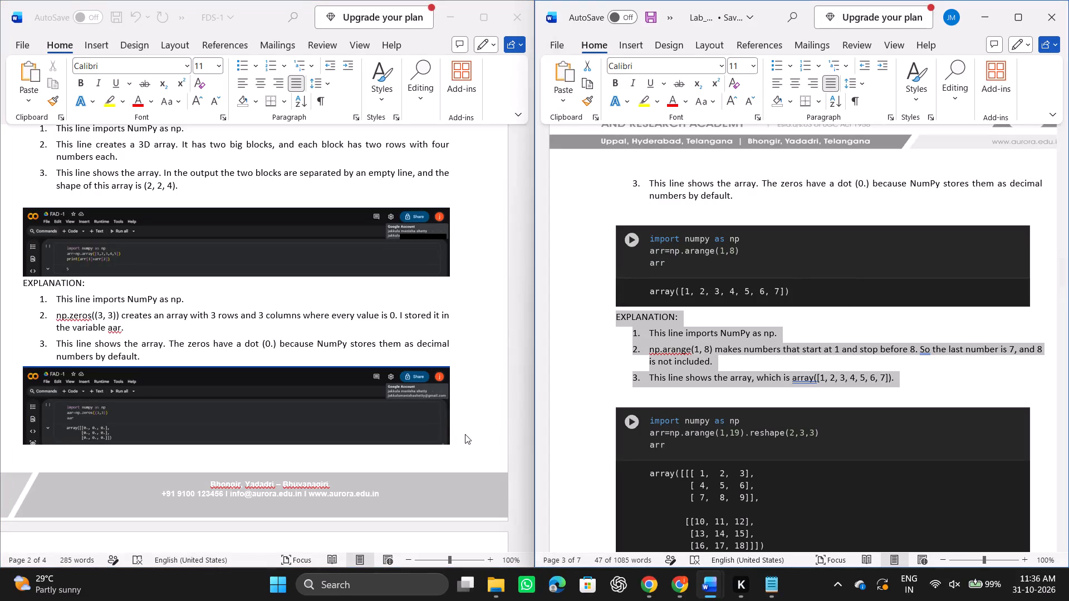
pyautogui.click(468, 435)
pyautogui.click(458, 437)
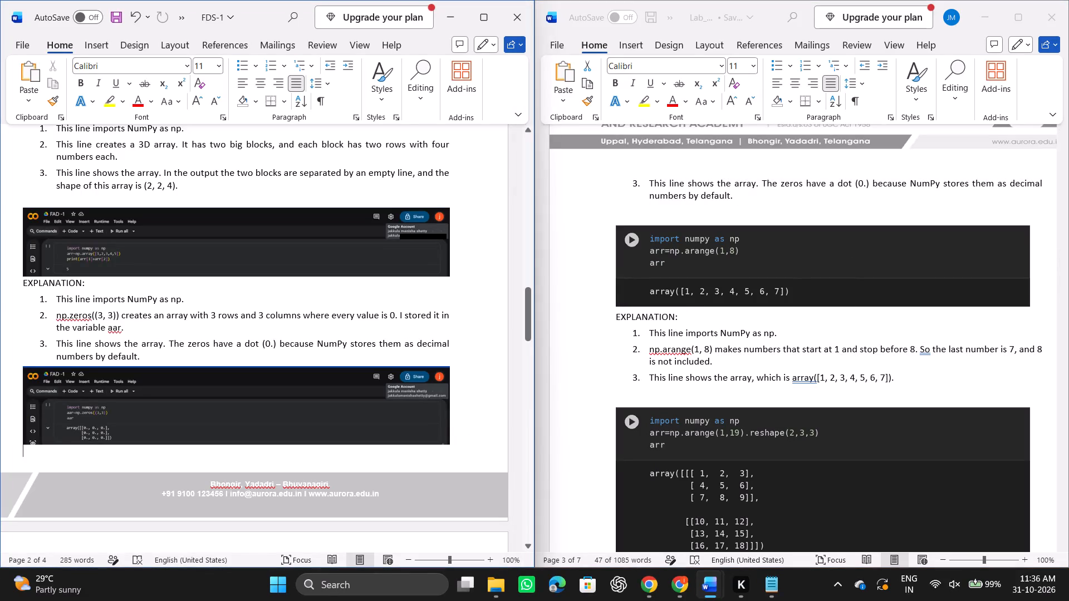
pyautogui.press('Return')
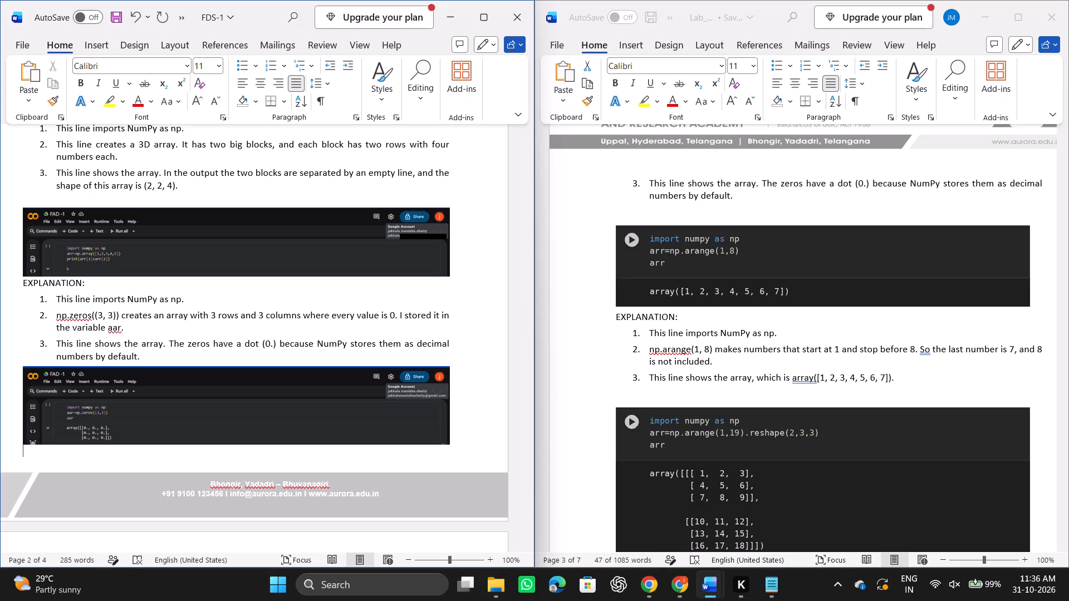
pyautogui.hotkey('ctrl', 'v')
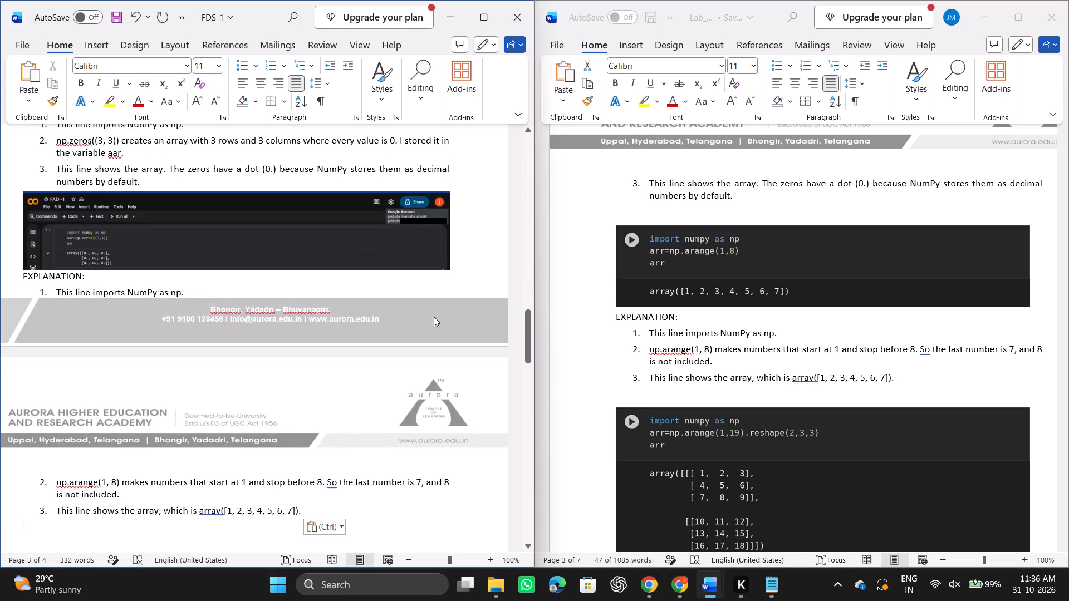
# Insert blank lines in FDS-1 after the np.zeros explanation to move the np.zeros((3,3)) screenshot onto the following page.
pyautogui.click(145, 185)
pyautogui.press('Return')
pyautogui.press('Return')
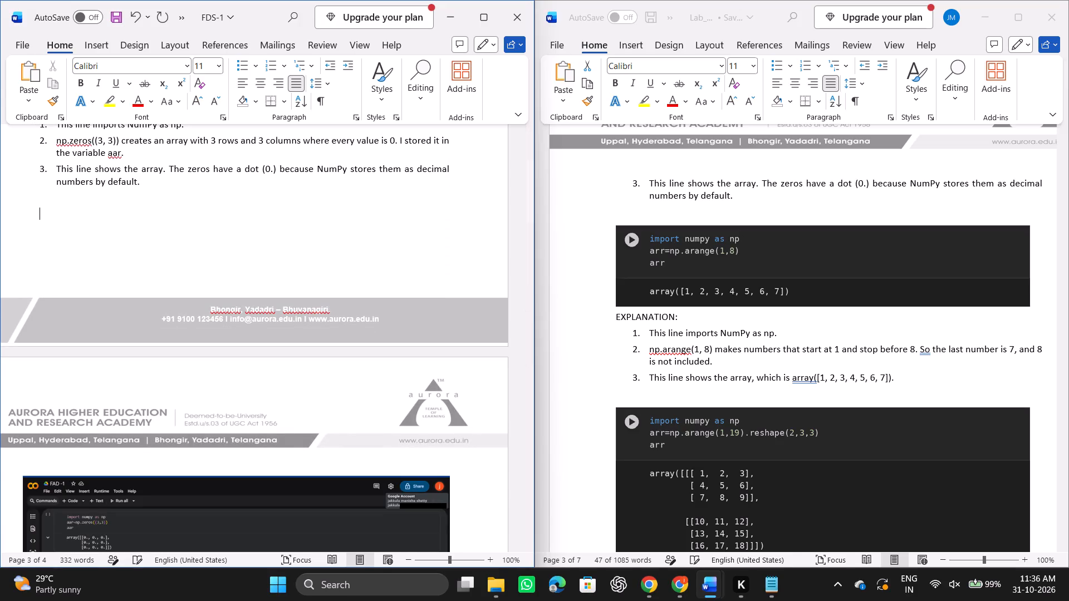
pyautogui.scroll(-4, 145, 185)
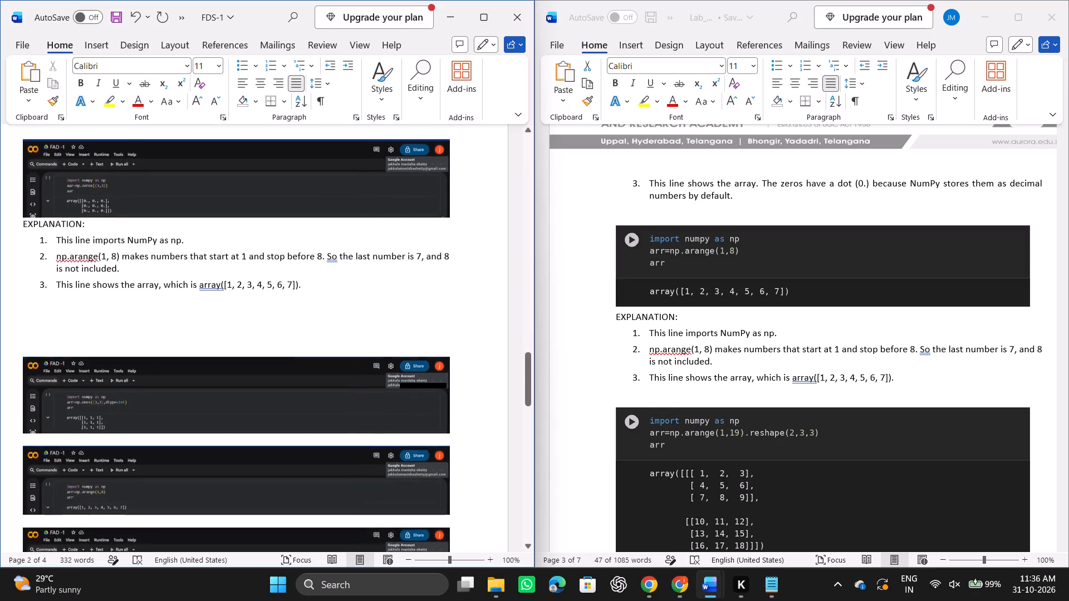
pyautogui.click(38, 344)
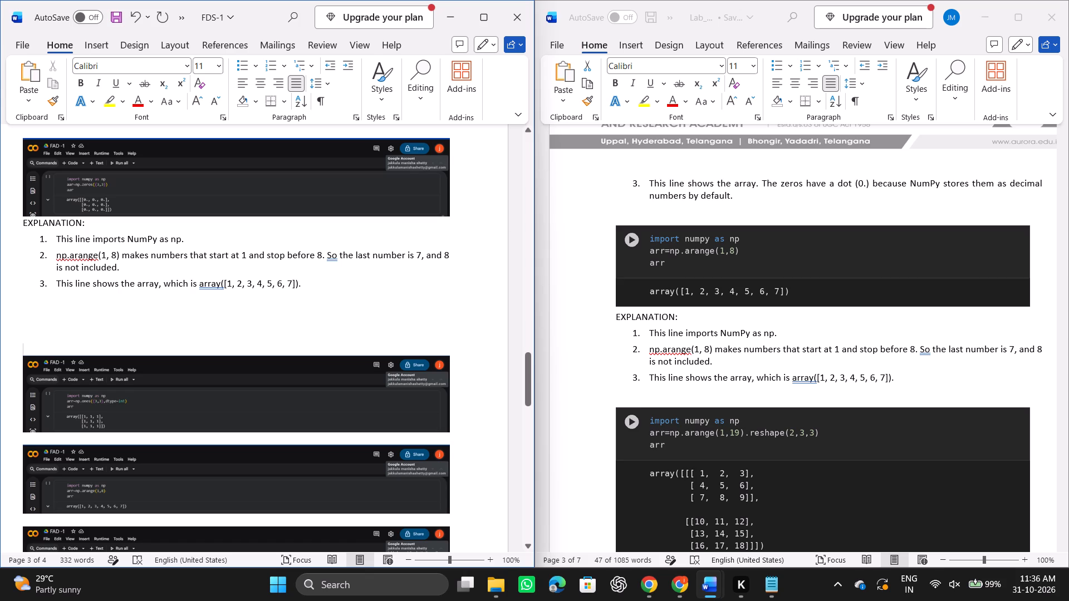
# Replace the ndmin=5 code image in Lab_Report_1_FDS with a copy of the matching Colab screenshot from FDS-1.
pyautogui.scroll(2, 166, 338)
pyautogui.scroll(-1, 166, 338)
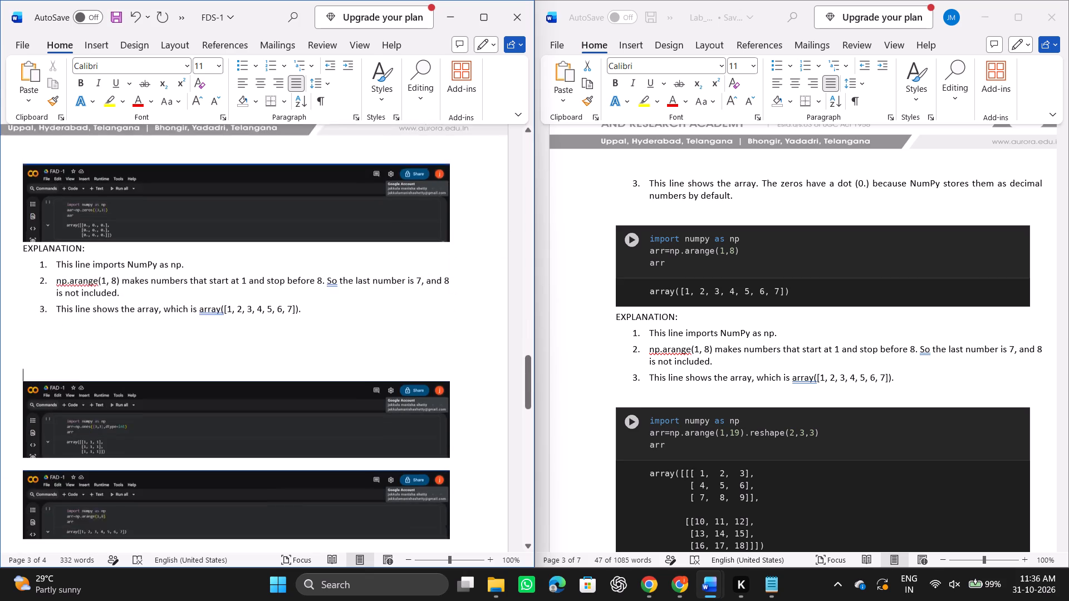
pyautogui.scroll(-1, 166, 338)
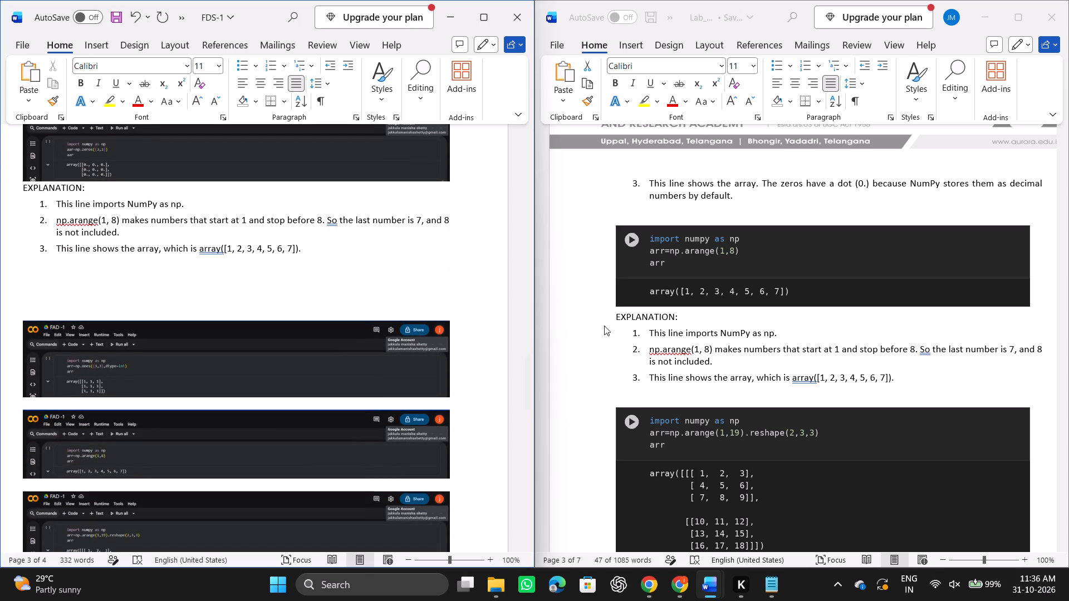
pyautogui.scroll(18, 693, 323)
pyautogui.scroll(-1, 693, 323)
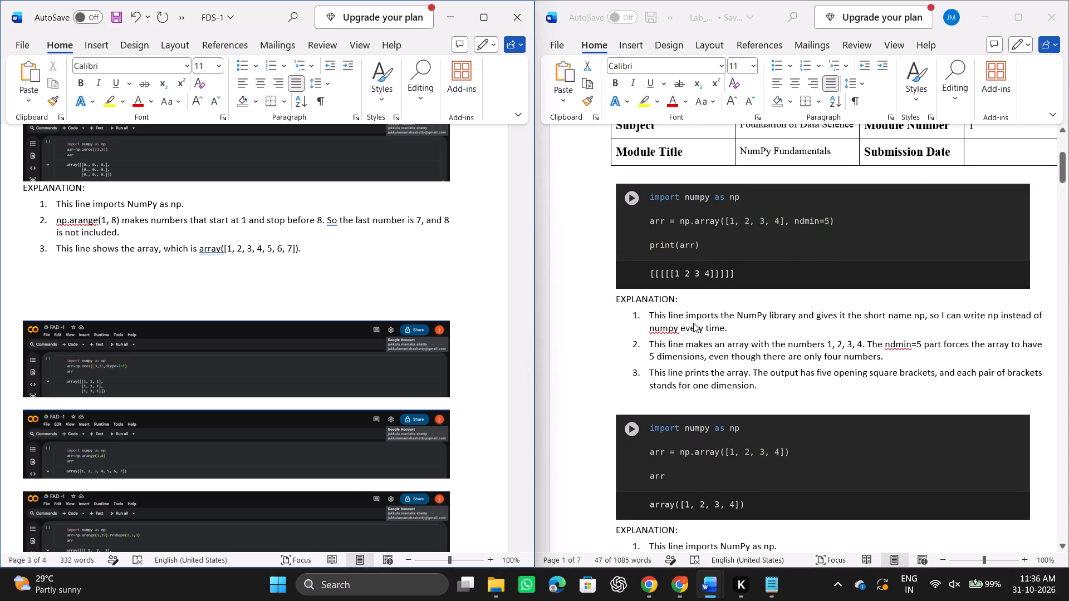
pyautogui.scroll(7, 339, 329)
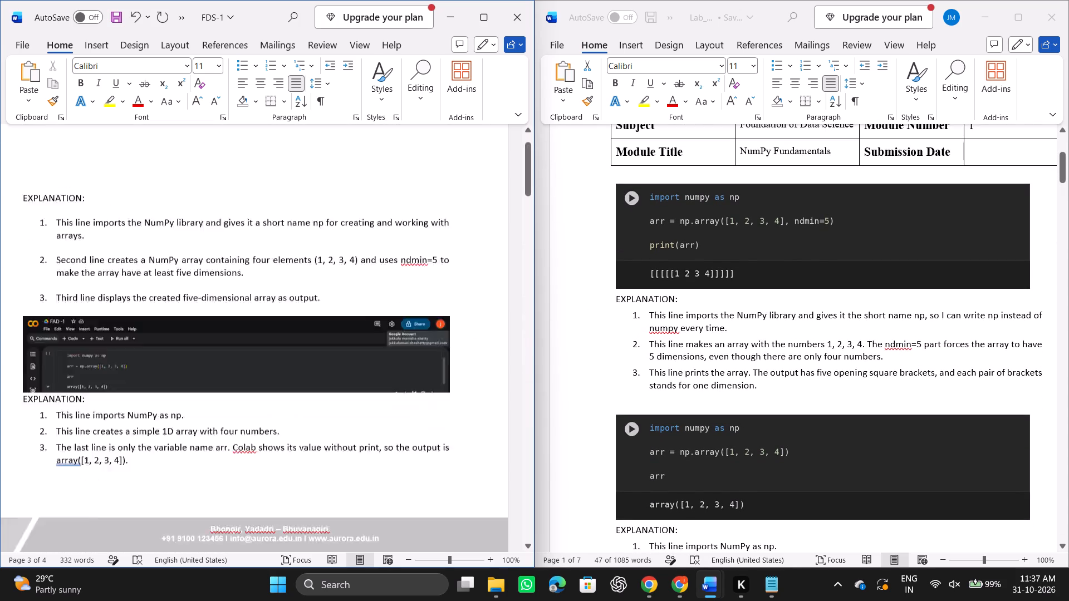
pyautogui.scroll(-1, 339, 329)
pyautogui.click(293, 339)
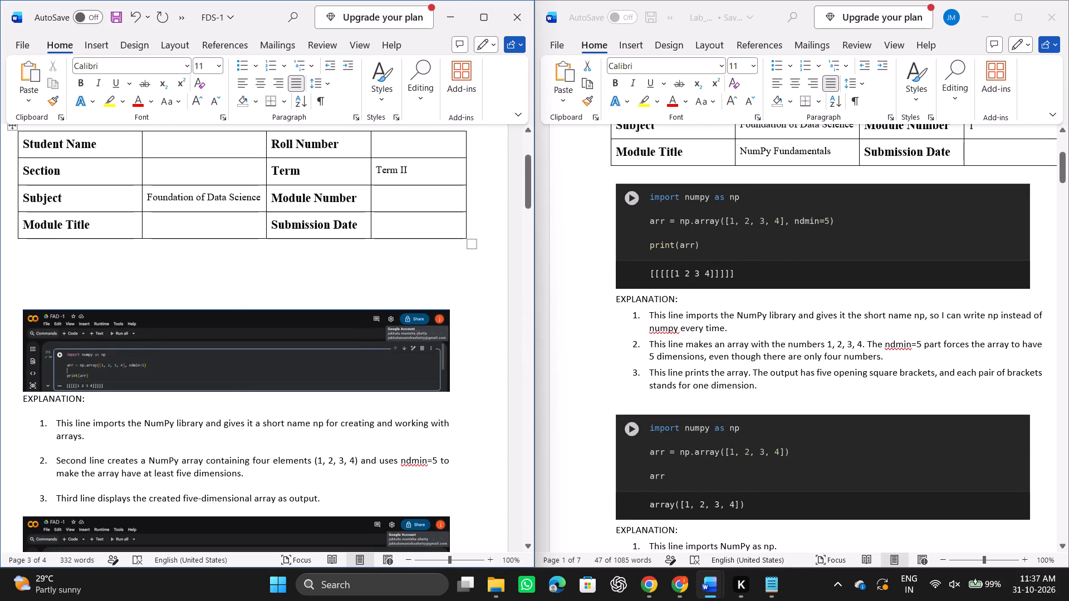
pyautogui.hotkey('ctrl', 'c')
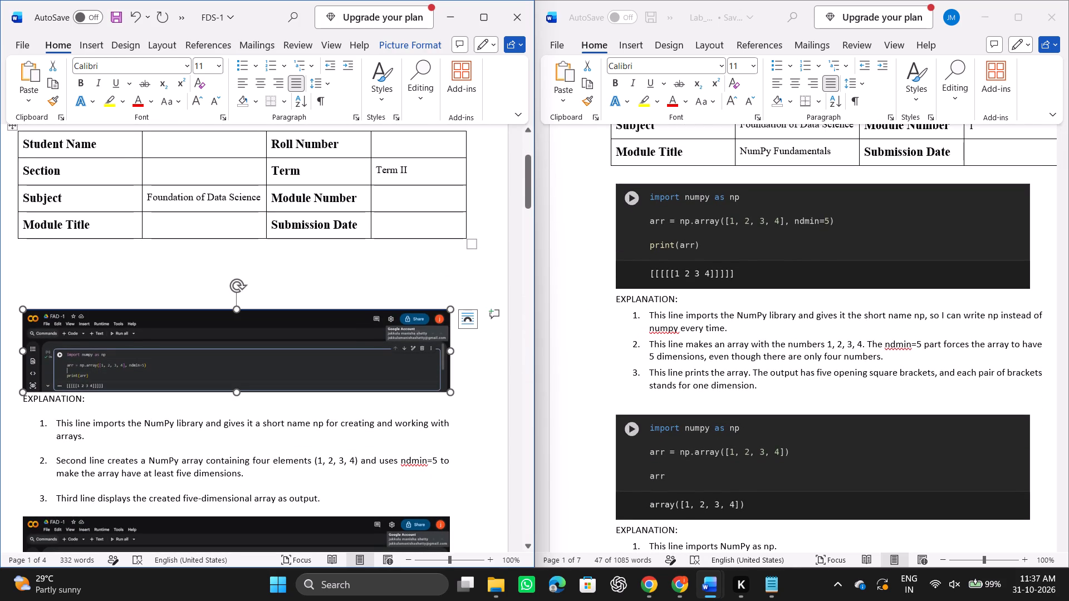
pyautogui.click(811, 230)
pyautogui.click(811, 230)
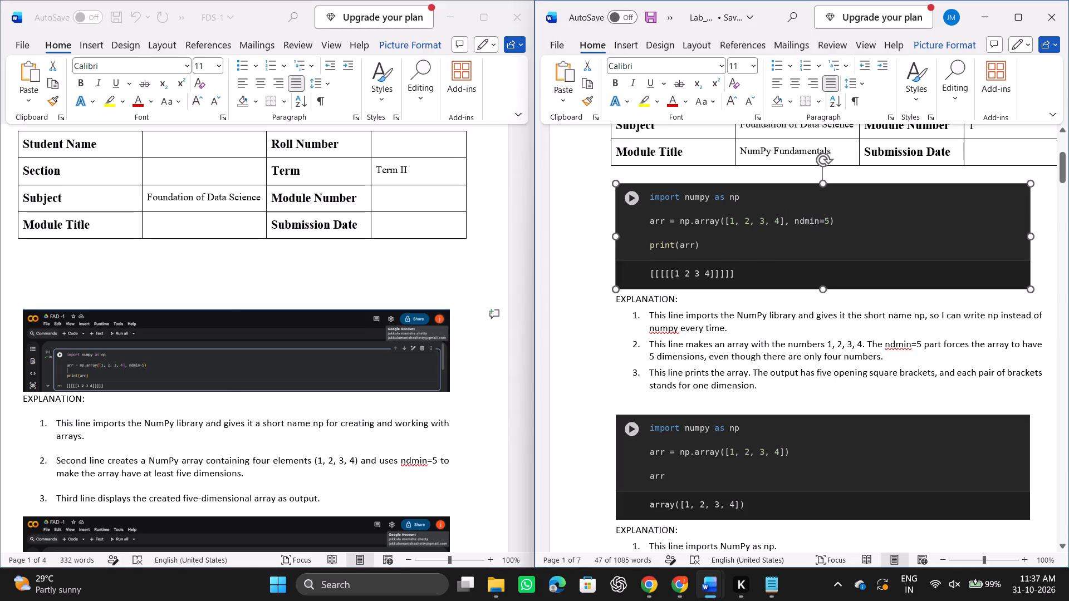
pyautogui.press('BackSpace')
pyautogui.hotkey('ctrl', 'v')
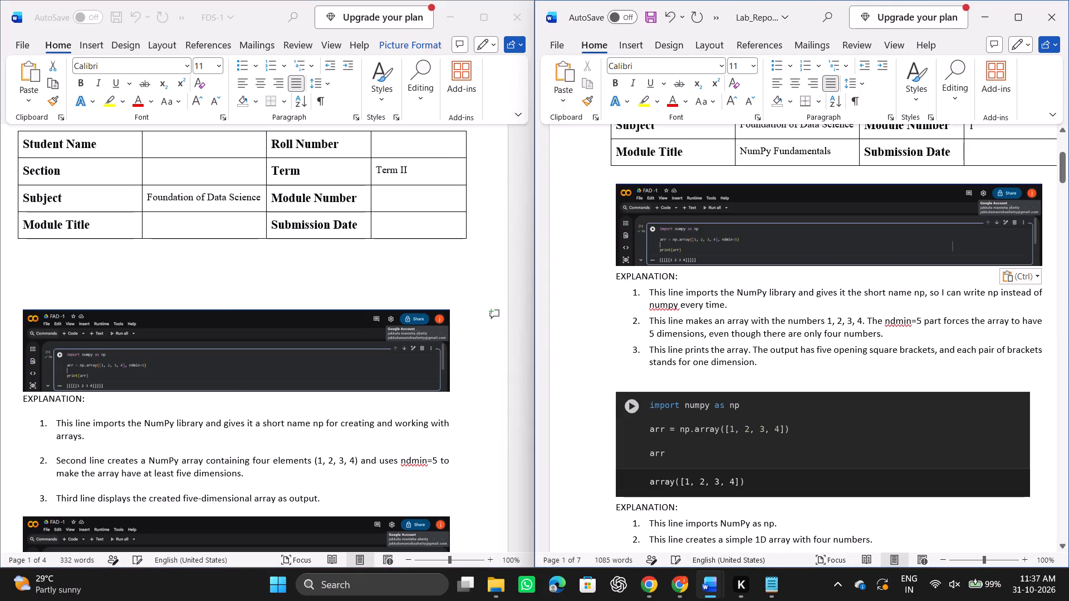
# Replace the np.array([1, 2, 3, 4]) code image in Lab_Report_1_FDS with a copy of the matching Colab screenshot from FDS-1.
pyautogui.scroll(-1, 771, 366)
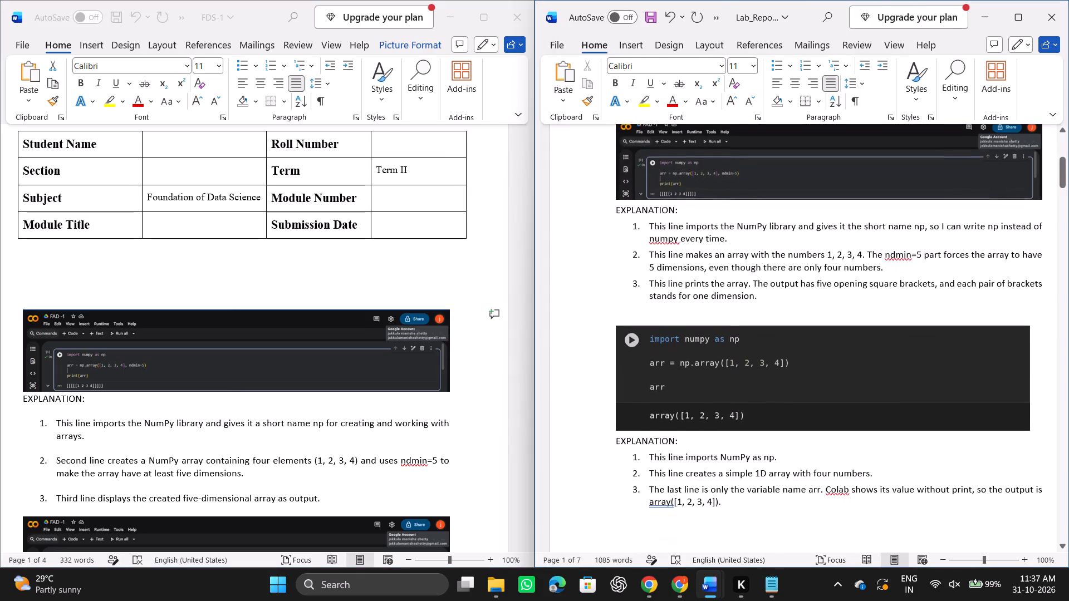
pyautogui.scroll(-2, 247, 404)
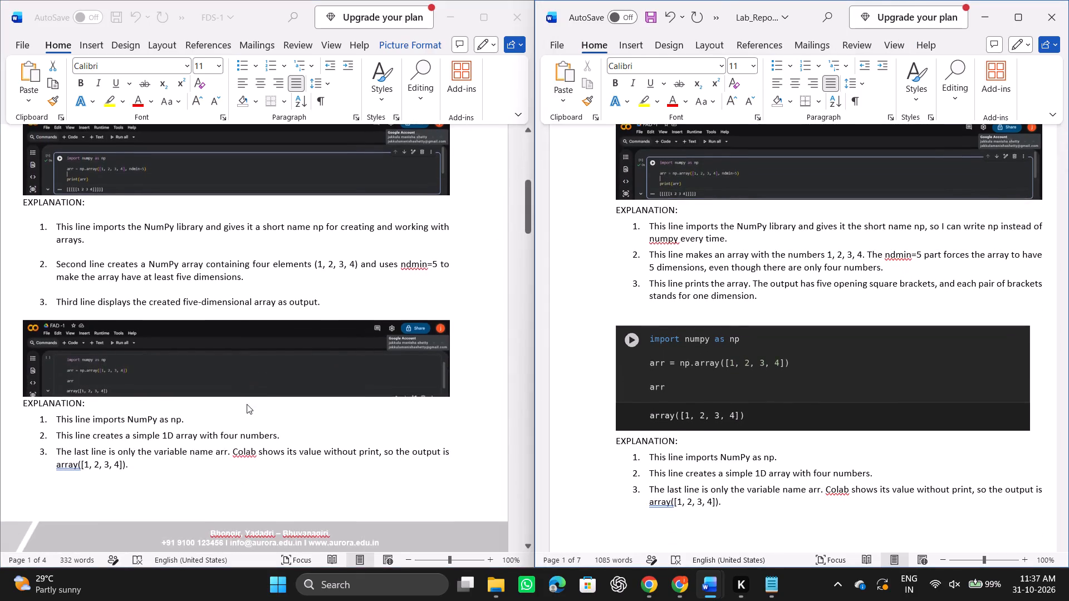
pyautogui.click(242, 364)
pyautogui.click(242, 364)
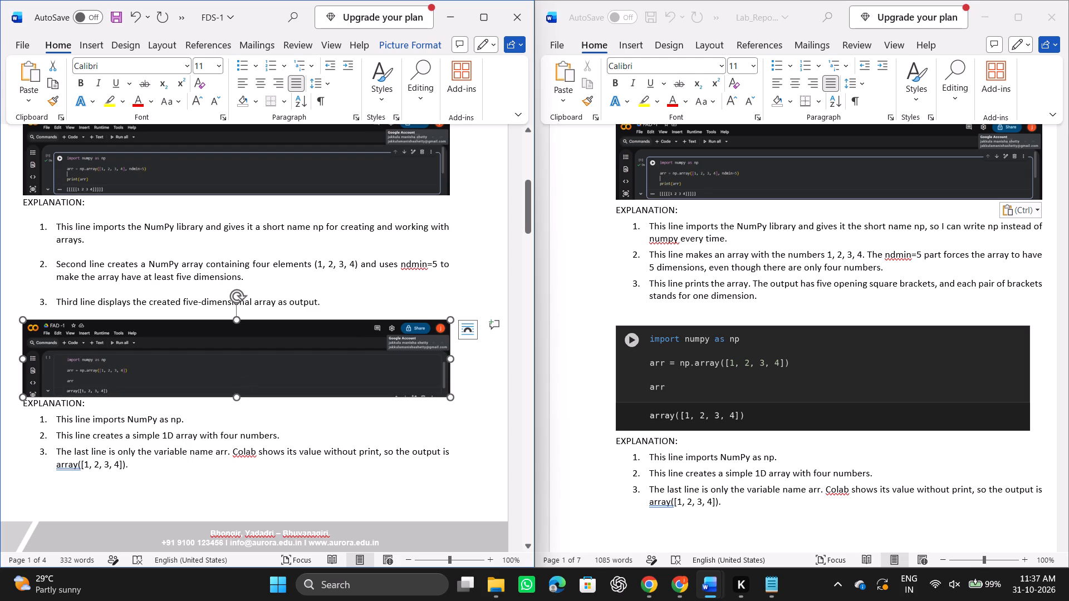
pyautogui.hotkey('ctrl', 'c')
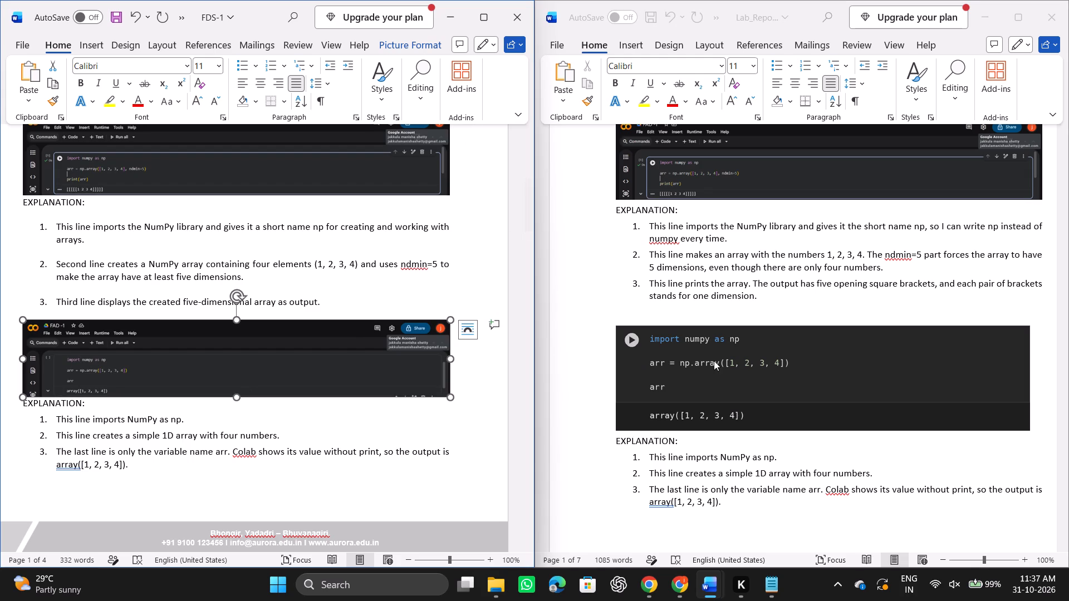
pyautogui.click(714, 361)
pyautogui.click(714, 361)
pyautogui.press('BackSpace')
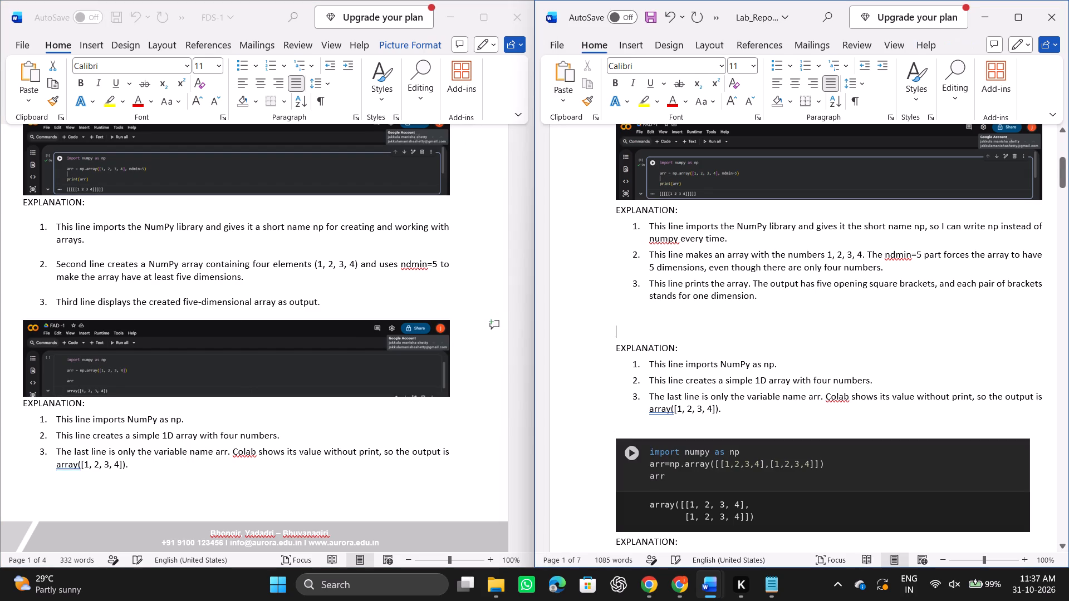
pyautogui.hotkey('ctrl', 'v')
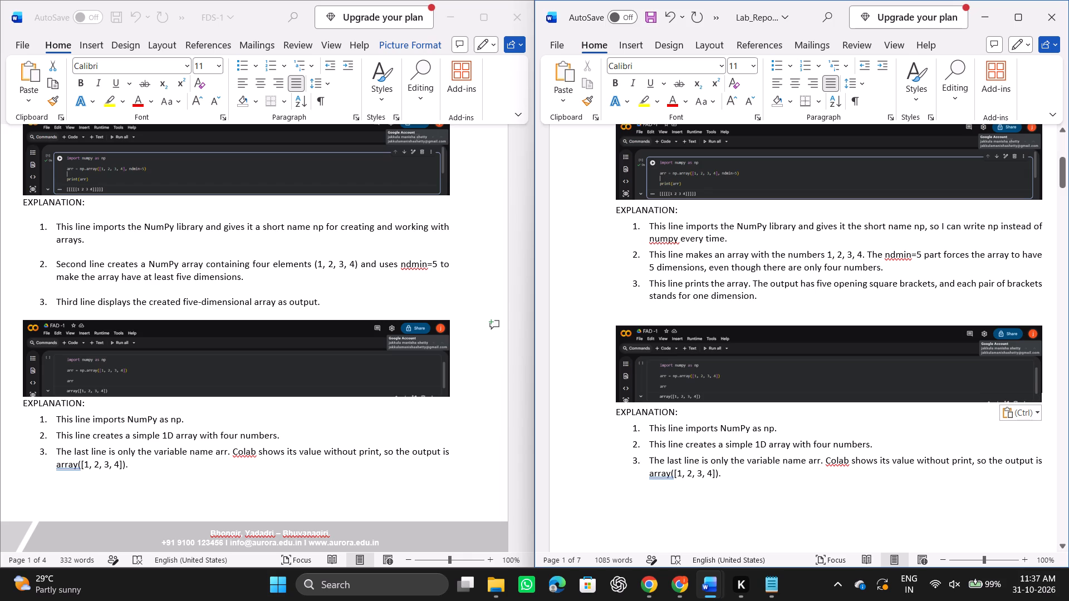
# Switch to the Aurora University assessments page in Chrome.
pyautogui.click(645, 588)
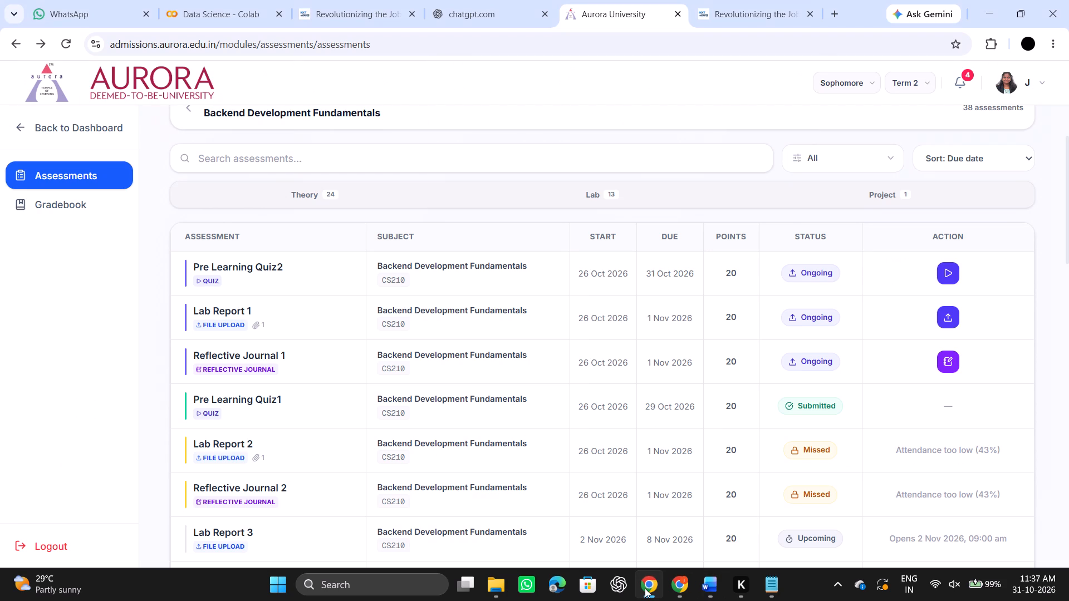
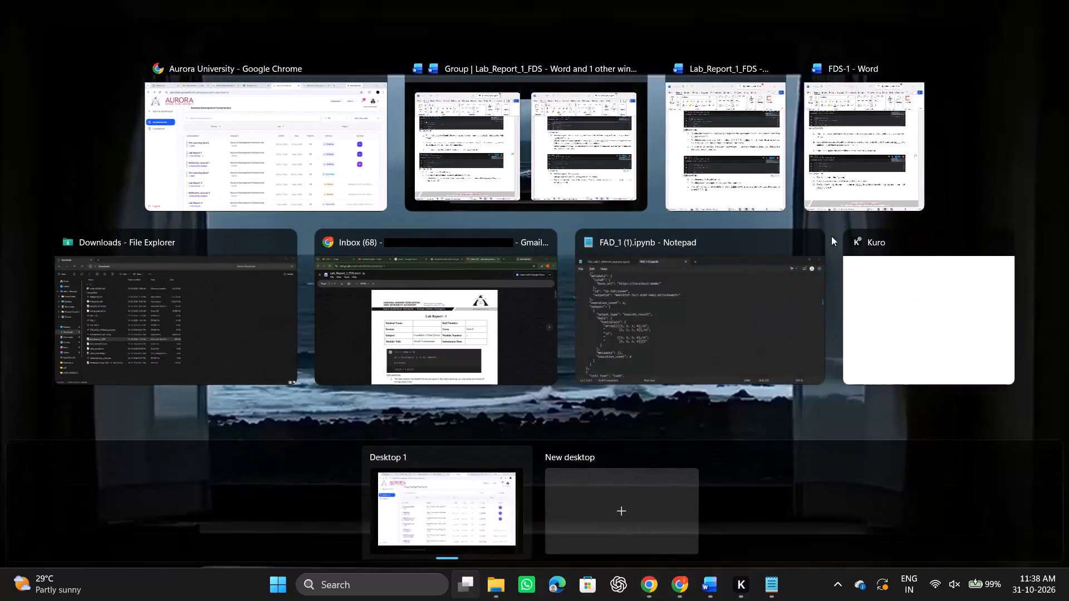
# Return to the two Word documents and replace the 2D array code image in Lab_Report_1_FDS with the matching Colab screenshot from FDS-1.
pyautogui.click(569, 154)
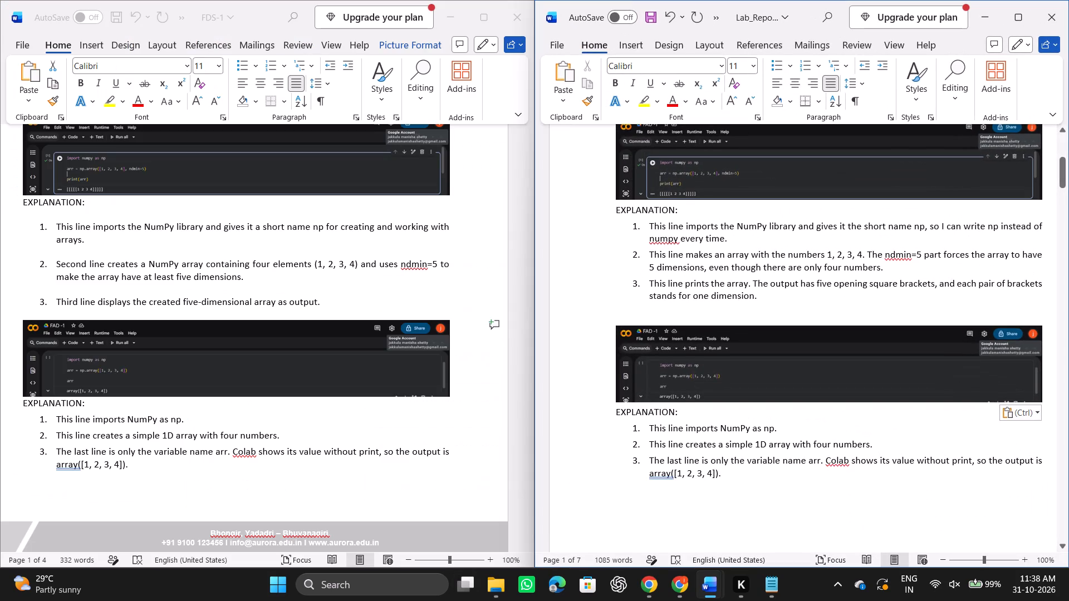
pyautogui.scroll(-5, 725, 331)
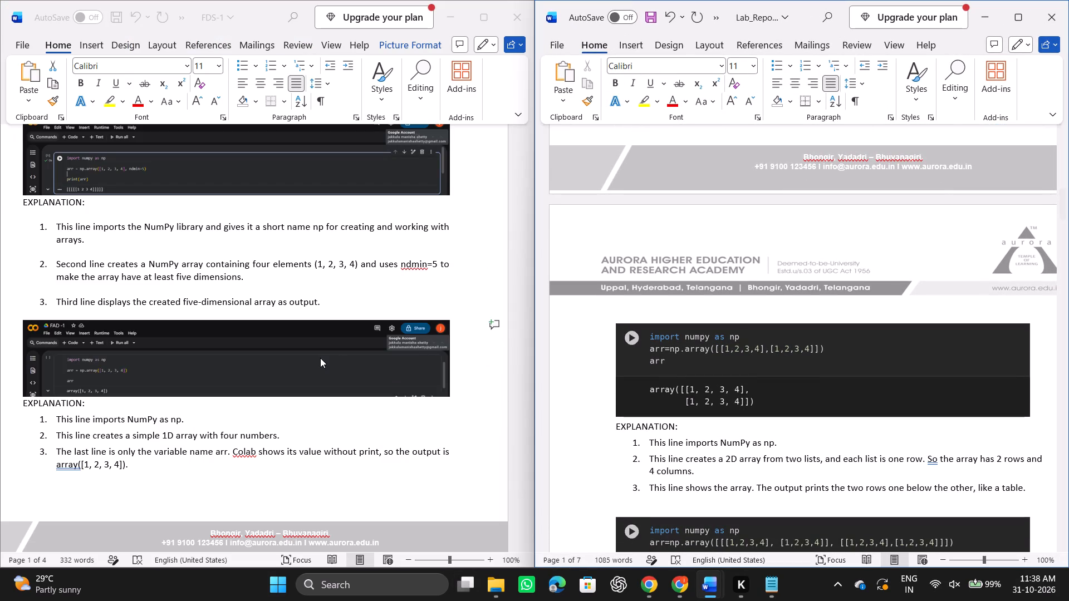
pyautogui.scroll(-3, 320, 358)
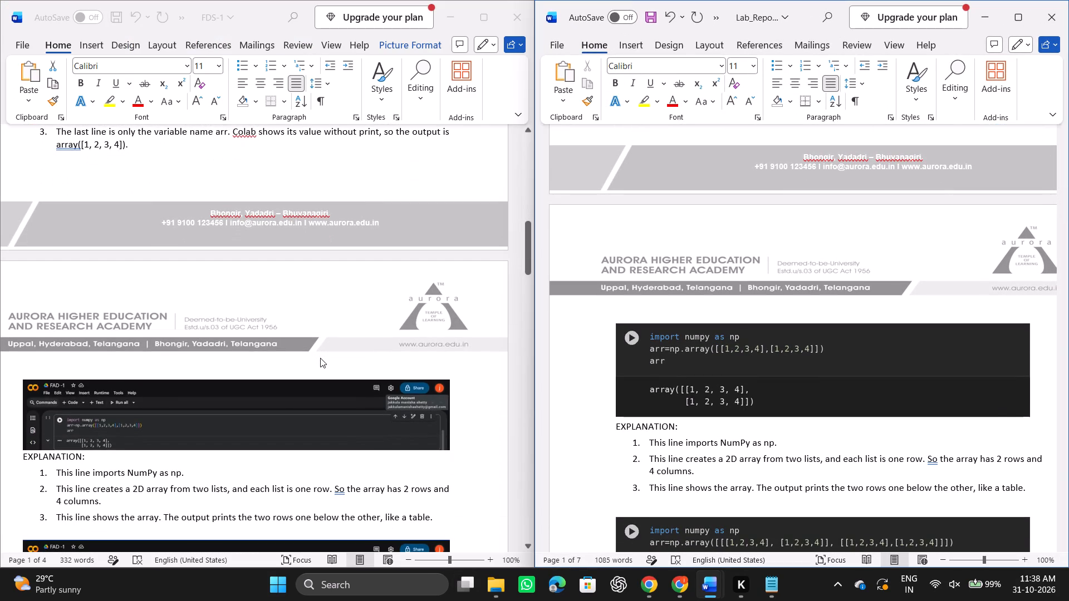
pyautogui.click(278, 406)
pyautogui.click(278, 406)
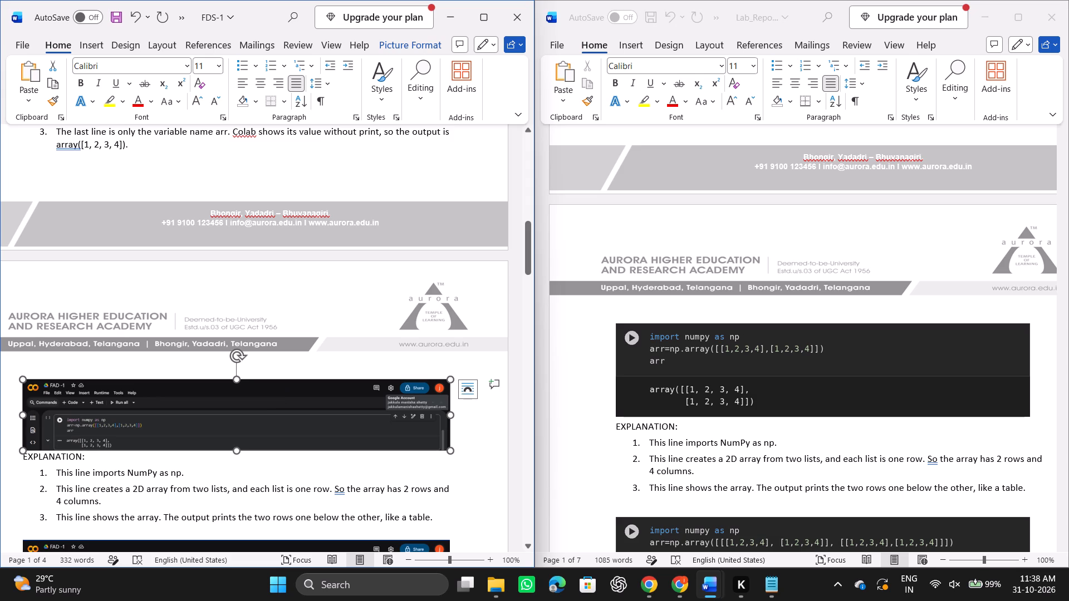
pyautogui.hotkey('ctrl', 'c')
pyautogui.click(737, 368)
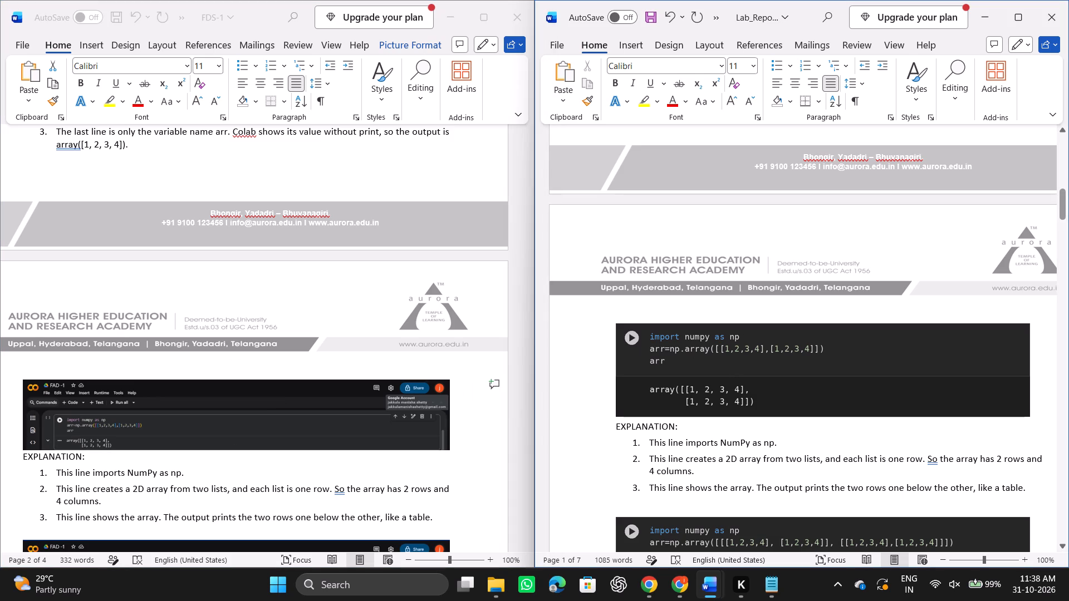
pyautogui.click(737, 368)
pyautogui.press('BackSpace')
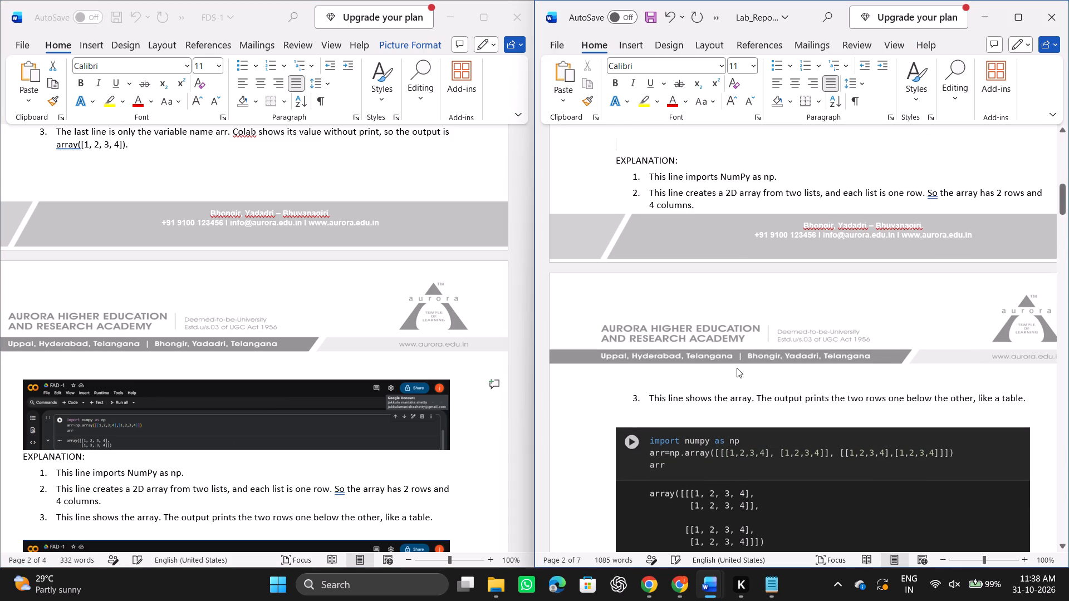
pyautogui.hotkey('ctrl', 'v')
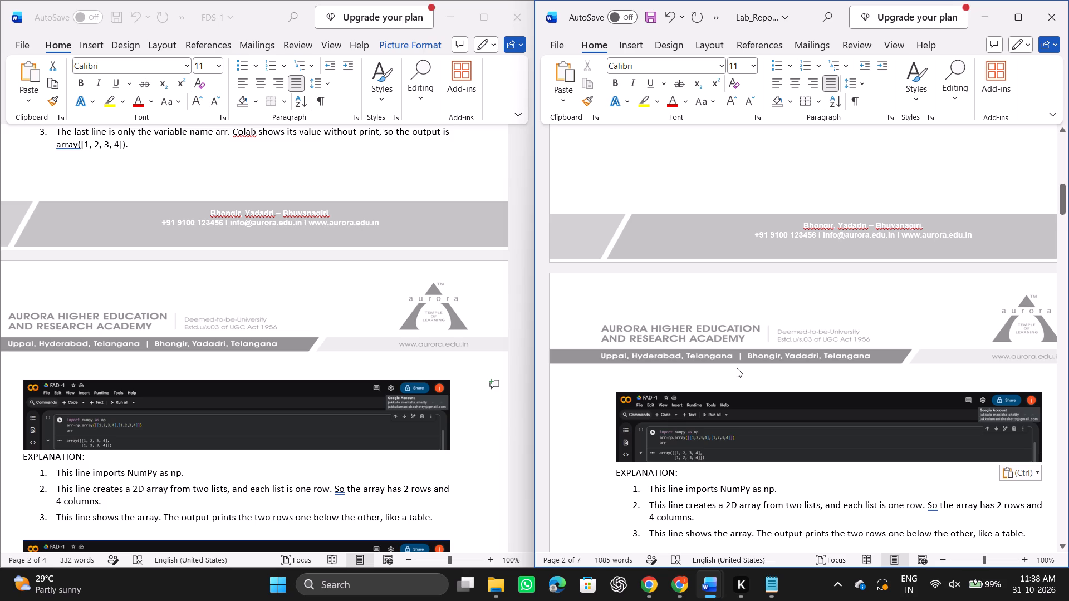
# Replace the 3D array code image in Lab_Report_1_FDS with a copy of the matching Colab screenshot from FDS-1.
pyautogui.scroll(-3, 732, 464)
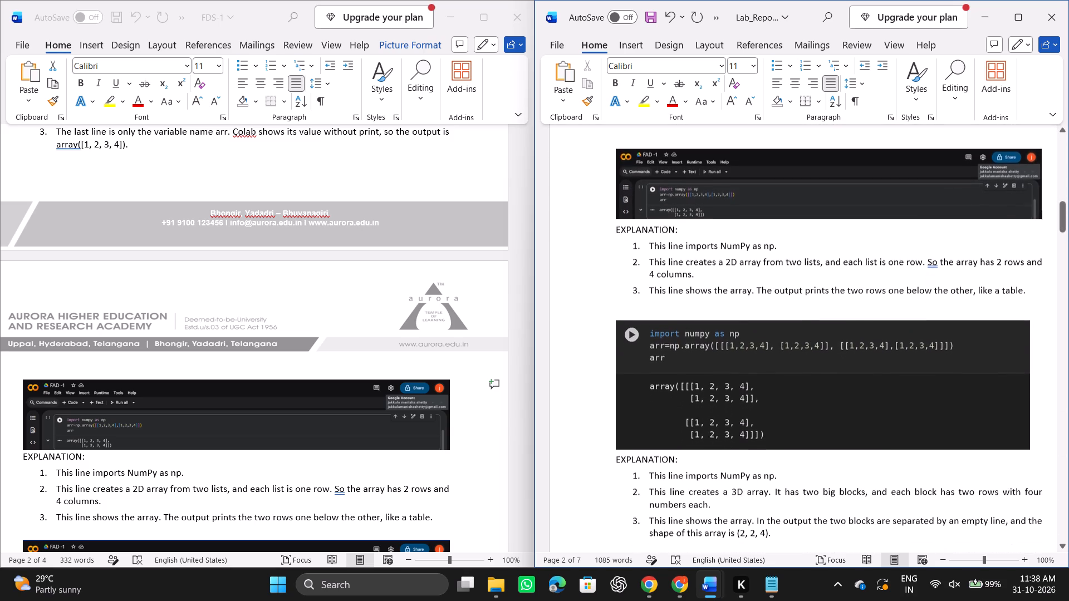
pyautogui.scroll(-2, 327, 397)
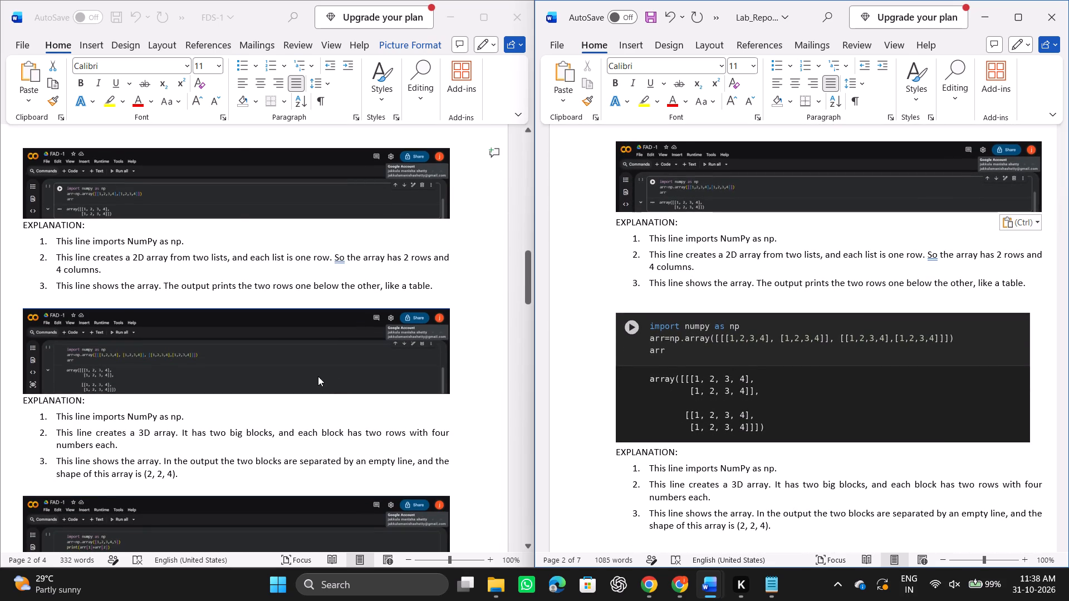
pyautogui.click(306, 368)
pyautogui.click(306, 368)
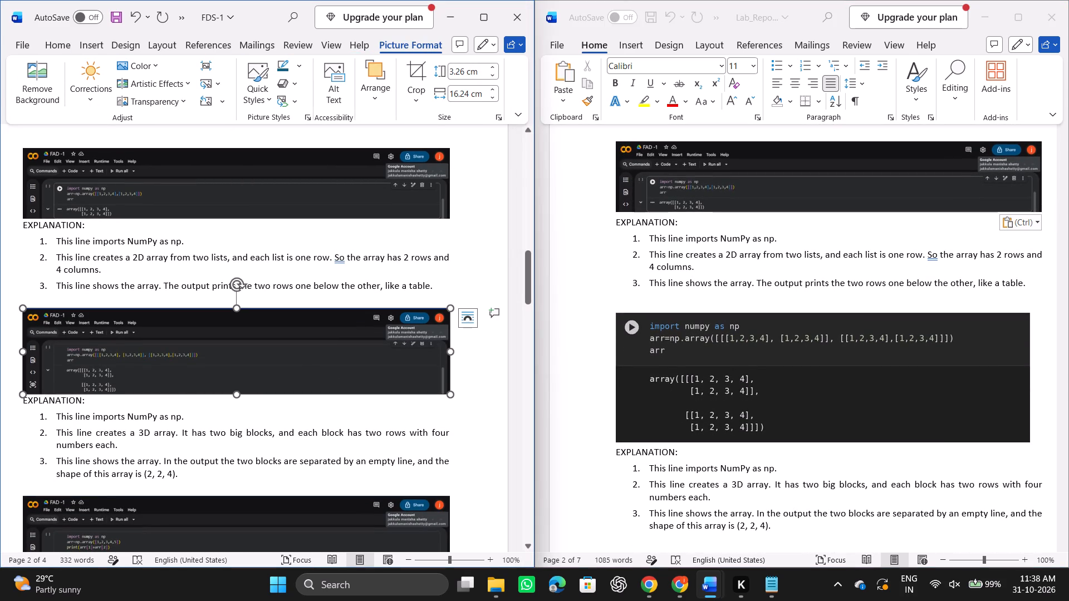
pyautogui.hotkey('ctrl', 'c')
pyautogui.click(740, 371)
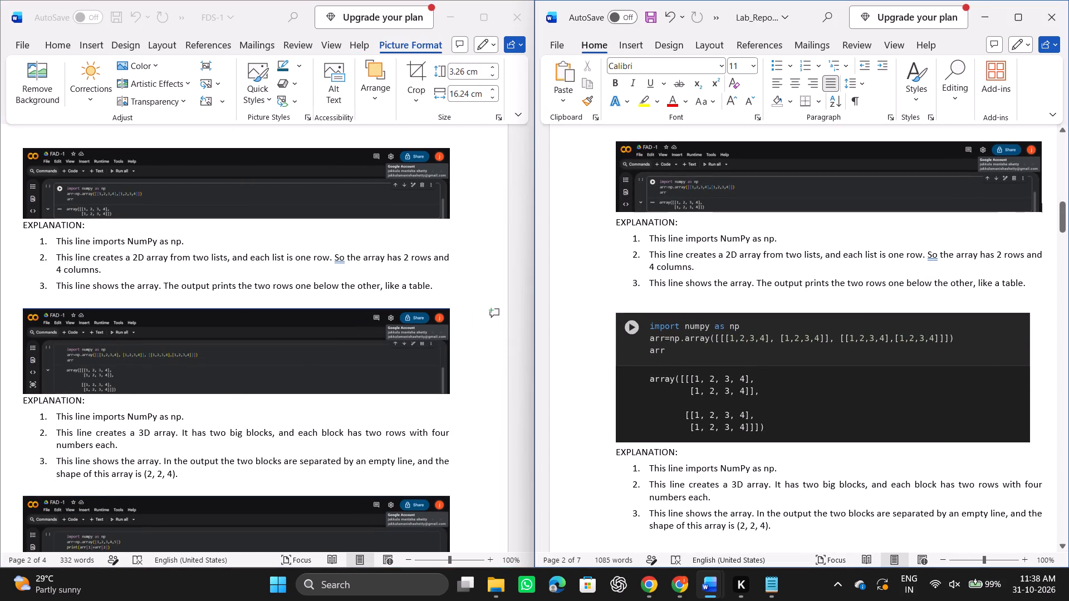
pyautogui.click(740, 371)
pyautogui.press('\\')
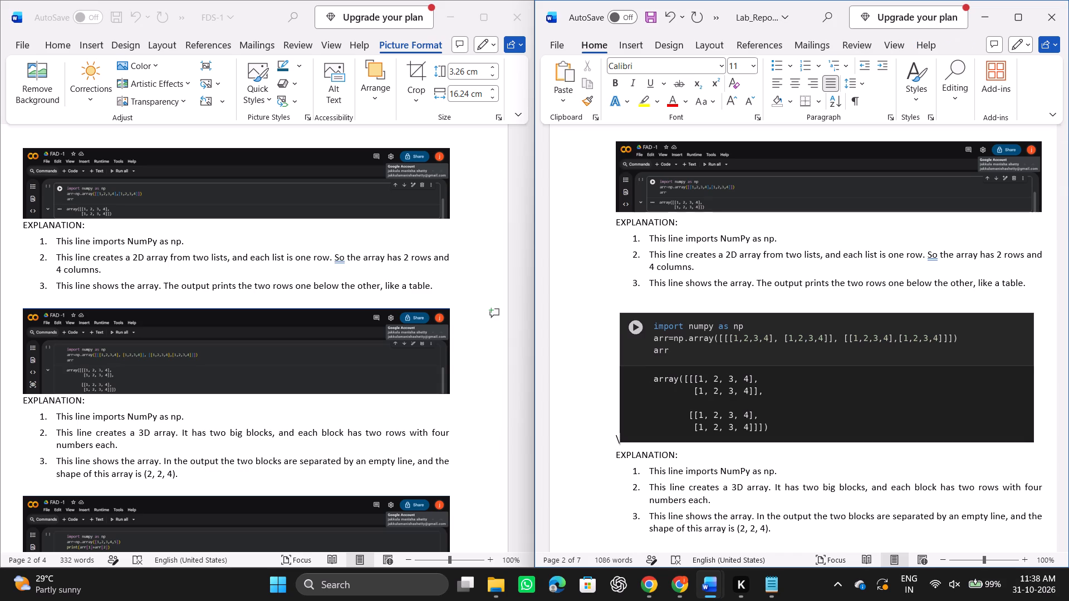
pyautogui.hotkey('ctrl', 'z')
pyautogui.press('BackSpace')
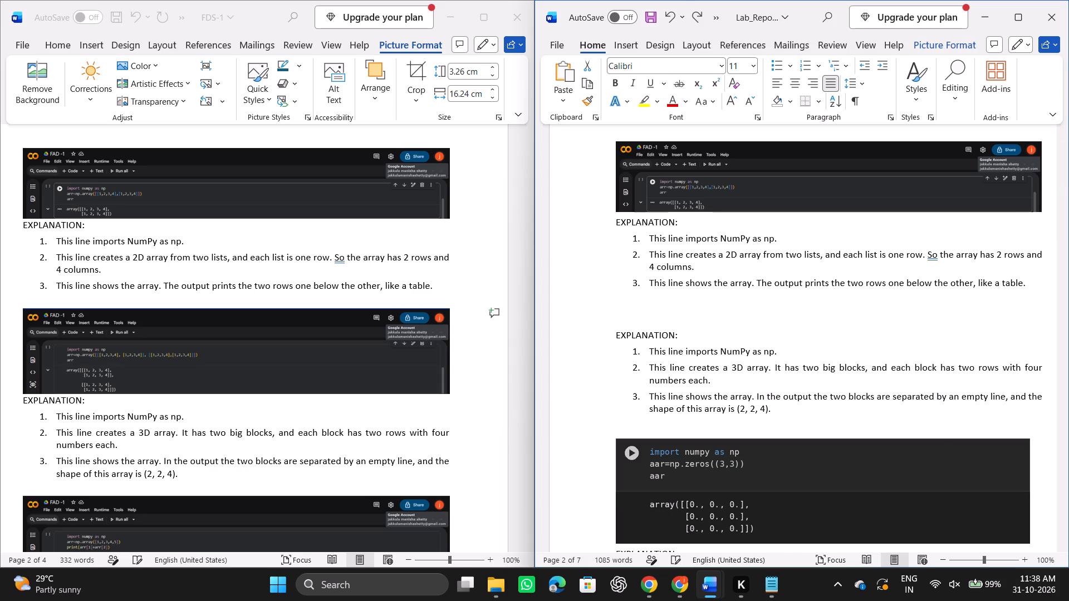
pyautogui.hotkey('ctrl', 'v')
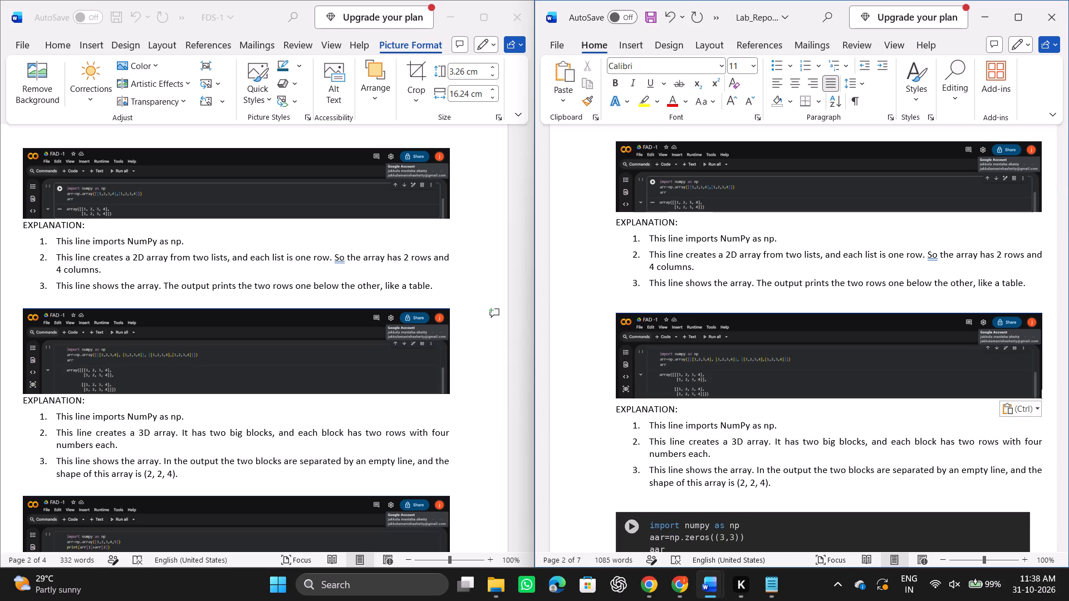
# Replace the np.zeros((3,3)) code image in Lab_Report_1_FDS with a copy of the matching Colab screenshot from FDS-1.
pyautogui.scroll(-1, 700, 418)
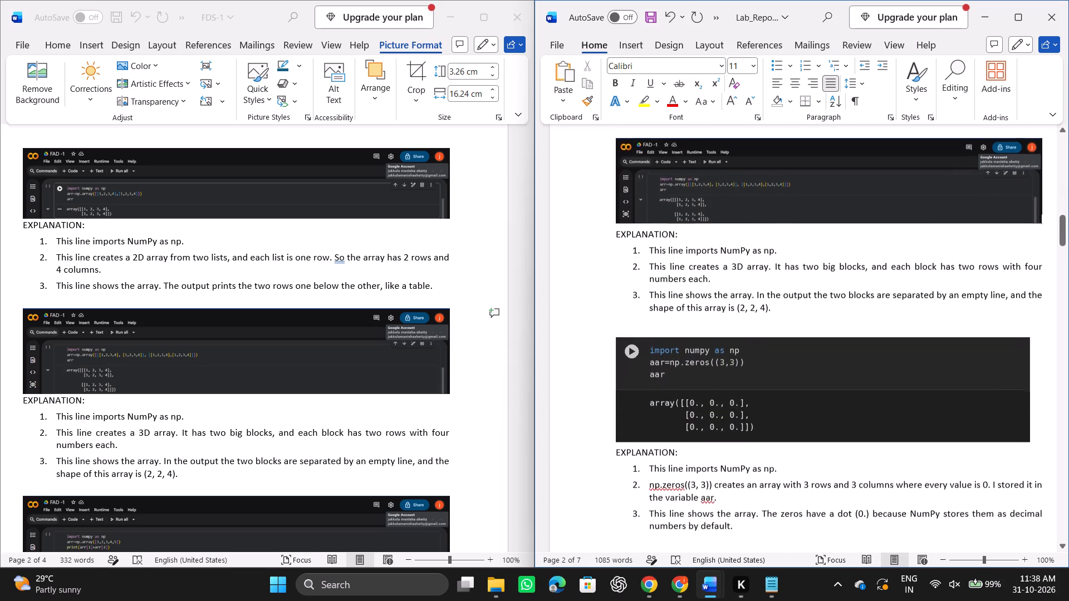
pyautogui.scroll(-1, 700, 418)
pyautogui.scroll(-2, 301, 398)
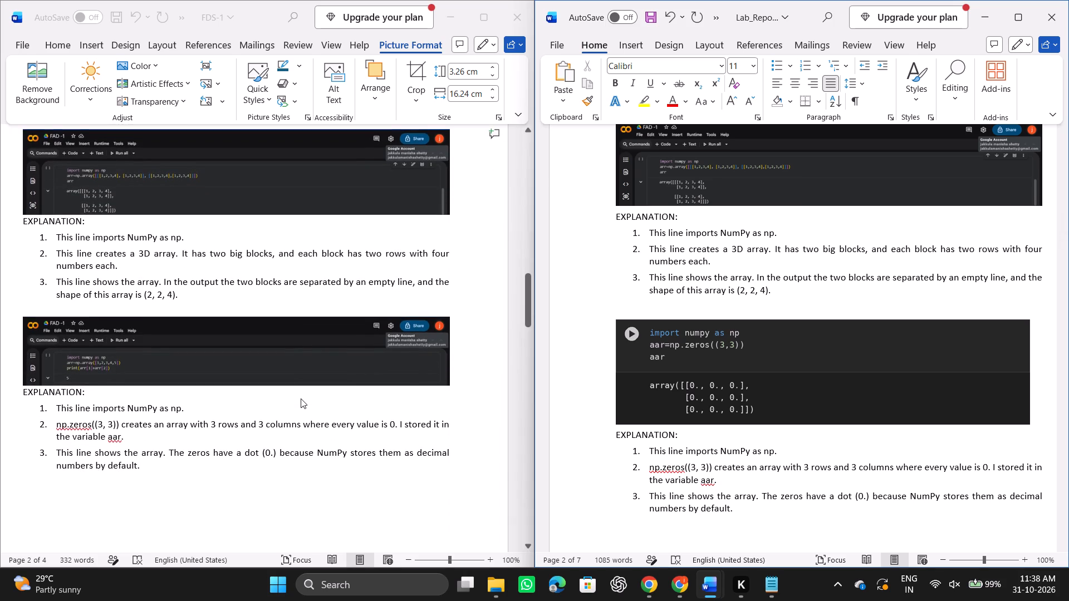
pyautogui.scroll(-3, 301, 398)
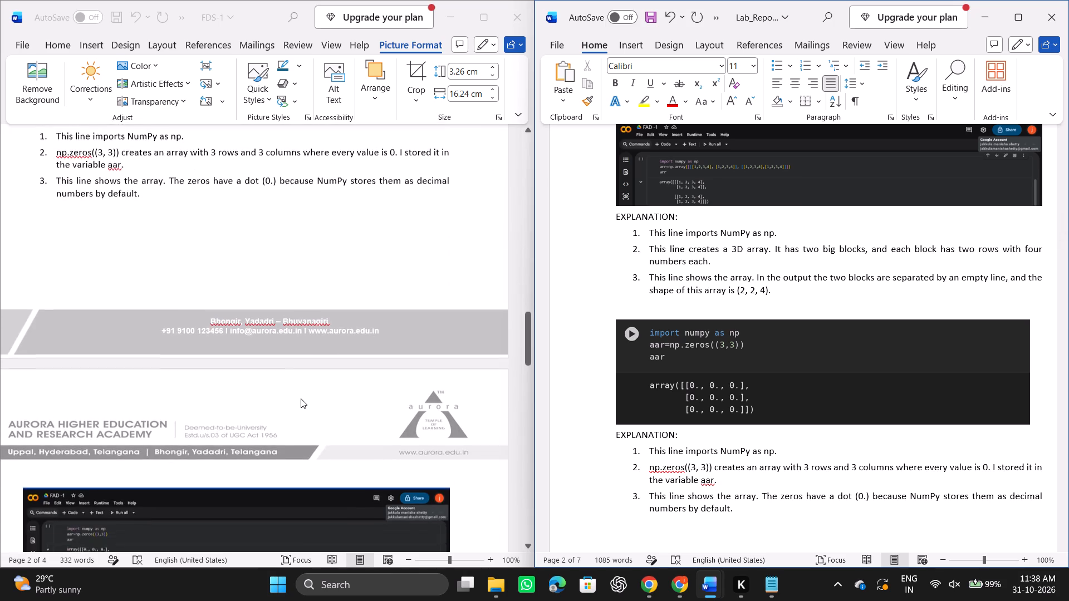
pyautogui.scroll(-2, 301, 398)
pyautogui.click(281, 430)
pyautogui.click(281, 430)
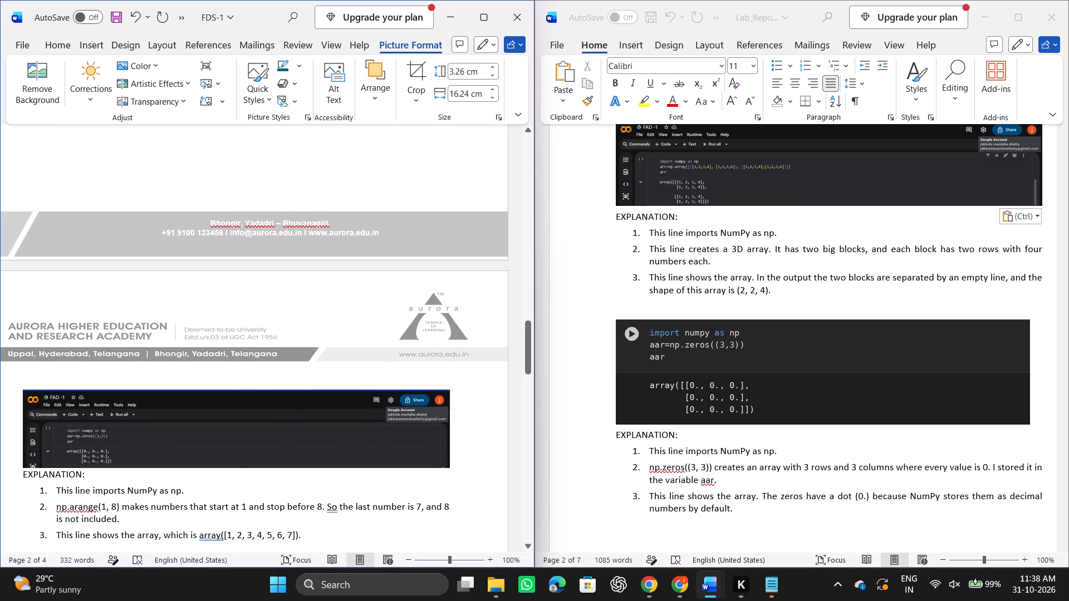
pyautogui.hotkey('ctrl', 'c')
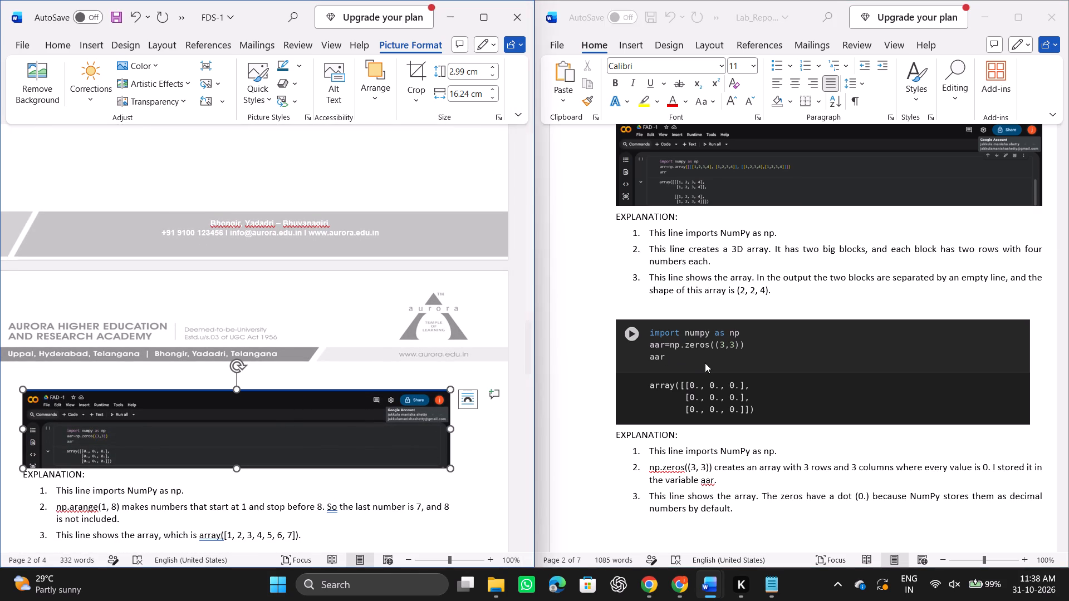
pyautogui.click(707, 363)
pyautogui.rightClick(707, 363)
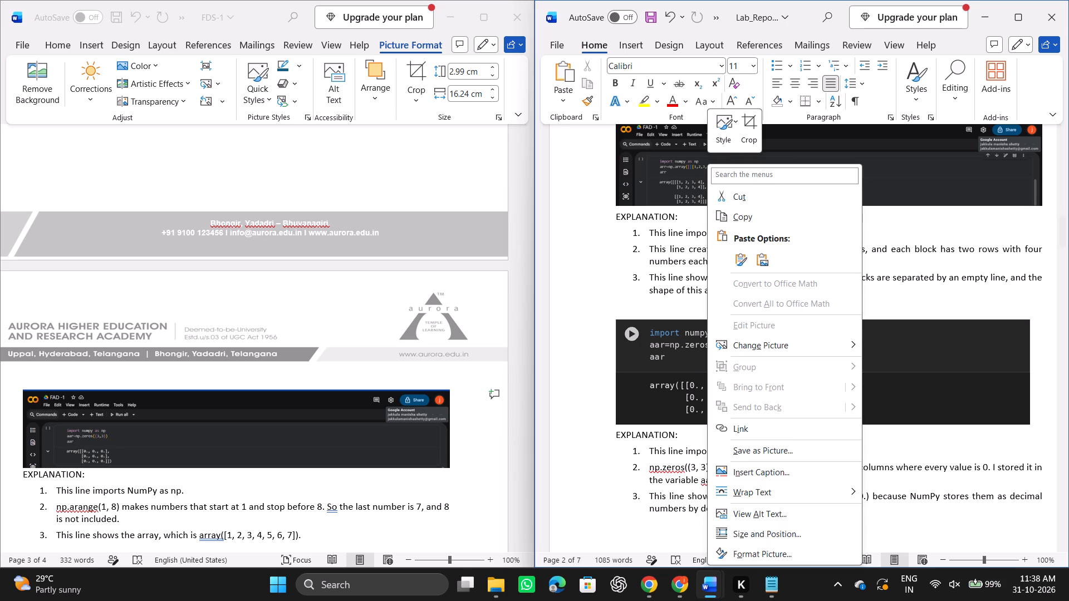
pyautogui.click(675, 365)
pyautogui.press('BackSpace')
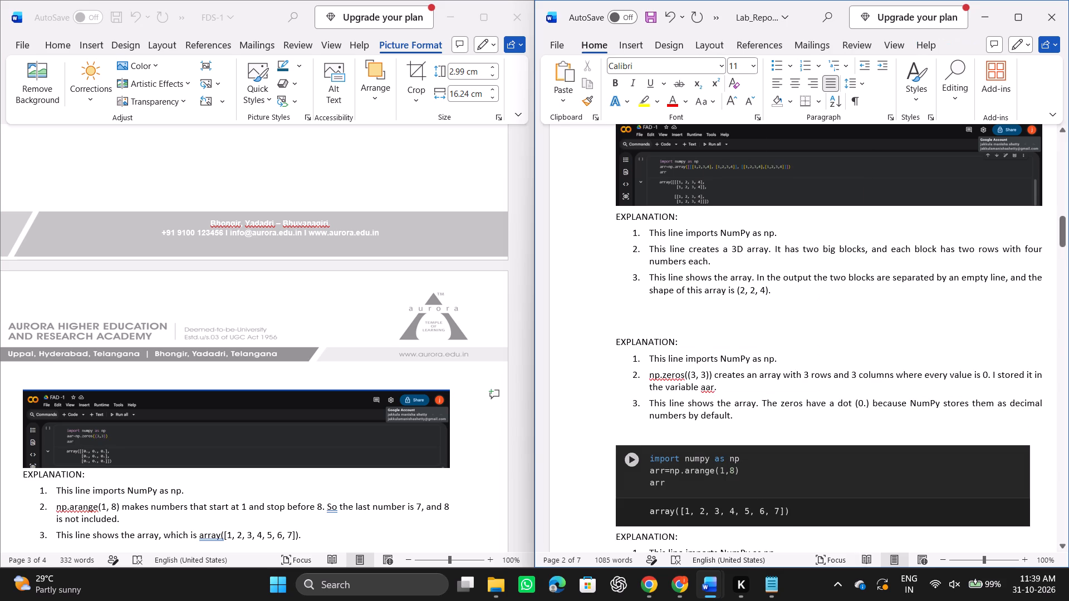
pyautogui.hotkey('ctrl', 'v')
# Replace the np.arange(1,8) code image in Lab_Report_1_FDS with a copy of the matching Colab screenshot from FDS-1.
pyautogui.scroll(-2, 681, 409)
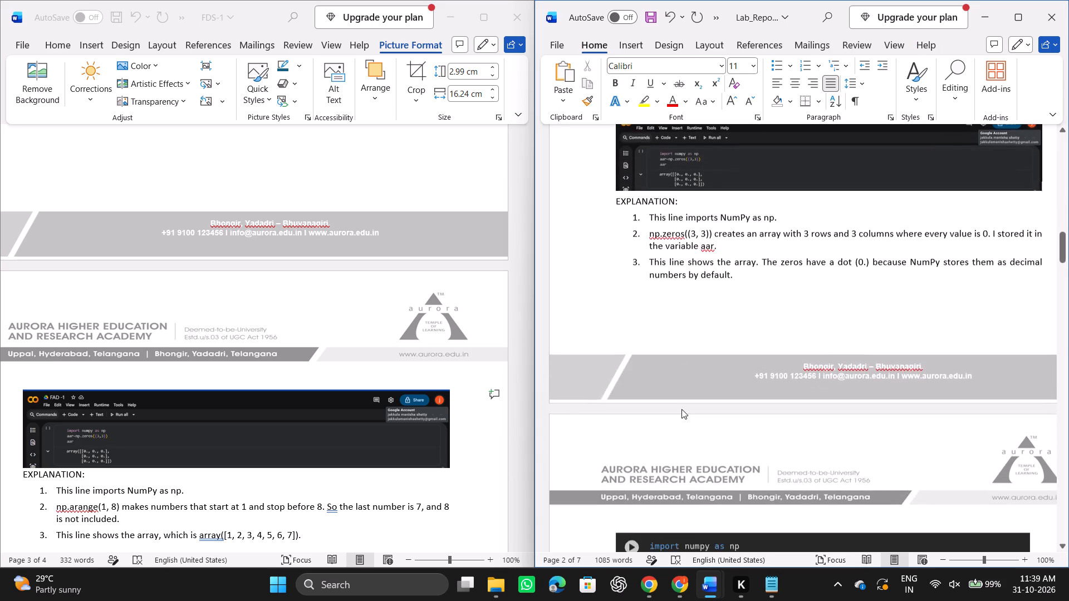
pyautogui.scroll(-1, 681, 409)
pyautogui.scroll(1, 340, 405)
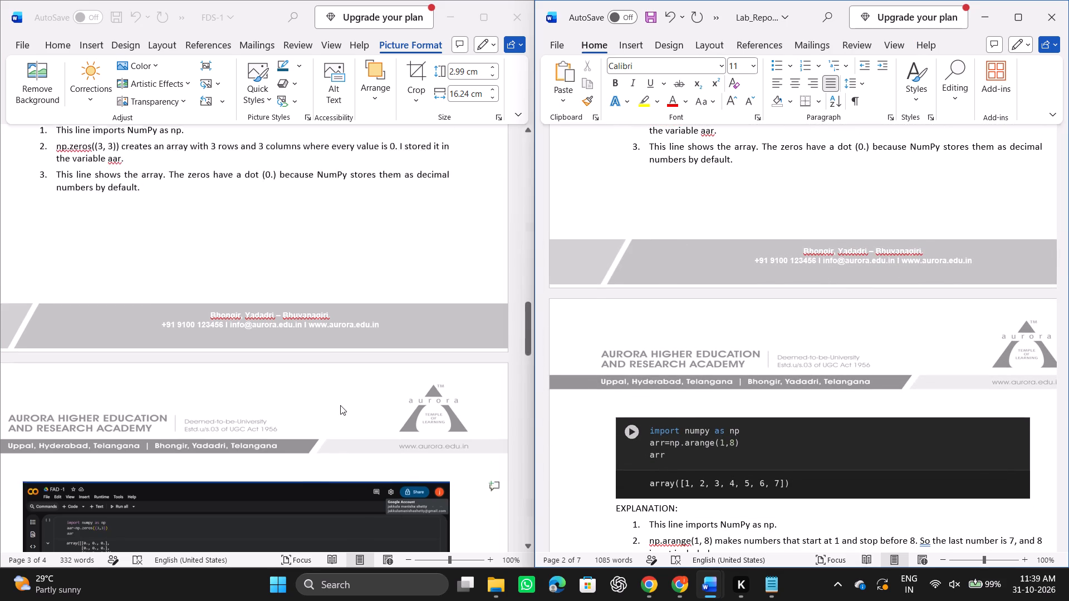
pyautogui.scroll(1, 340, 405)
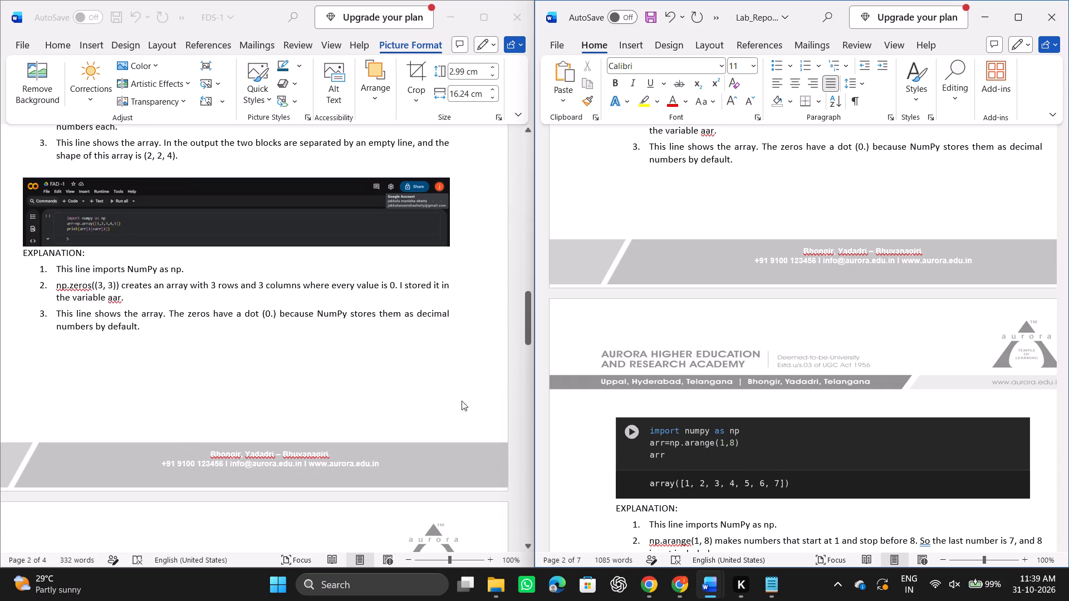
pyautogui.scroll(-1, 297, 423)
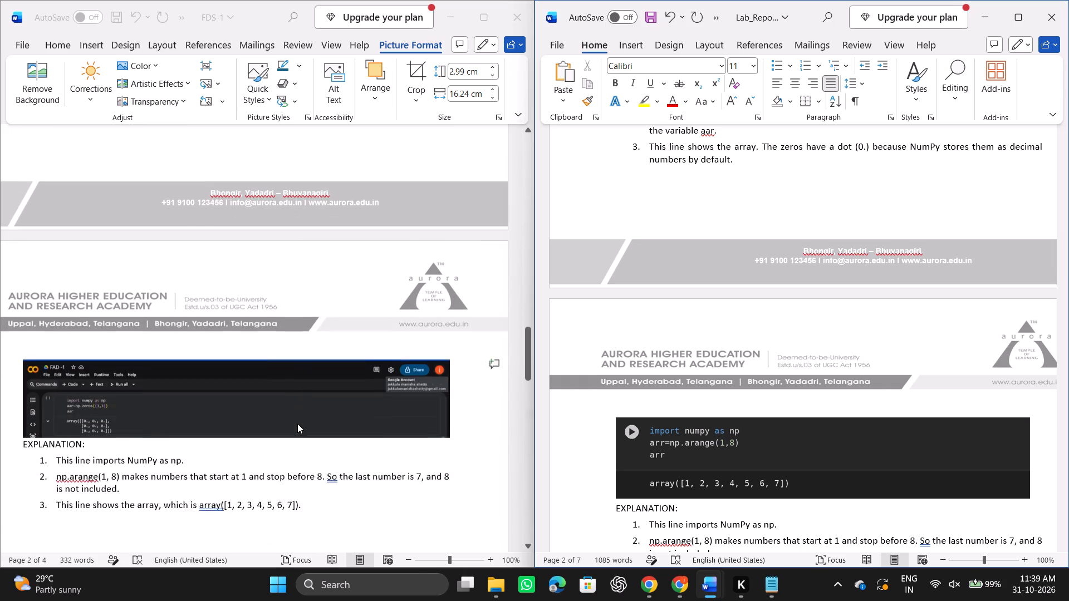
pyautogui.scroll(-3, 297, 423)
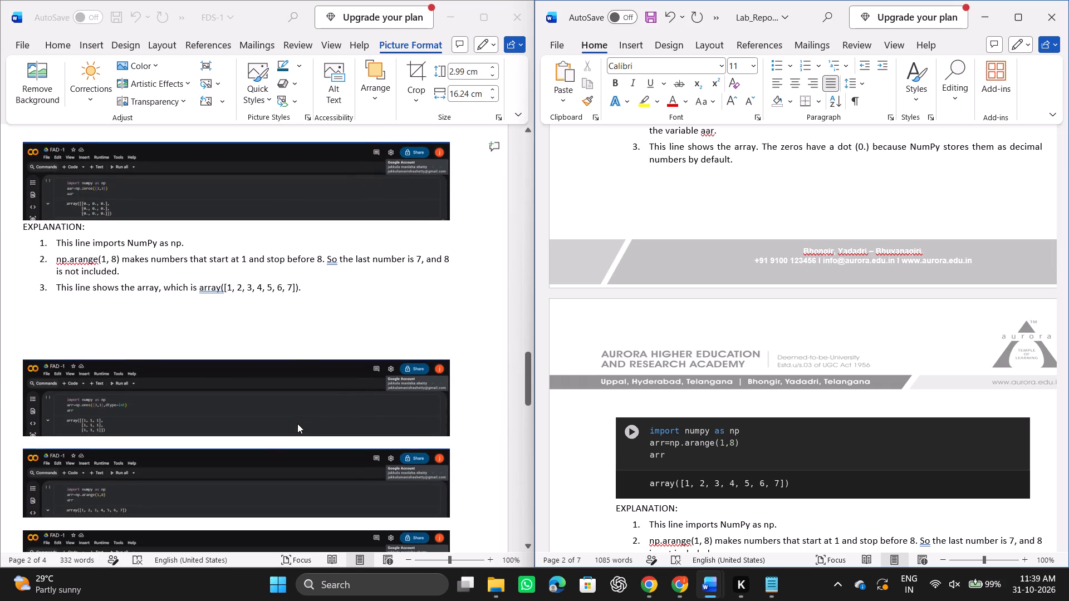
pyautogui.click(238, 472)
pyautogui.click(238, 472)
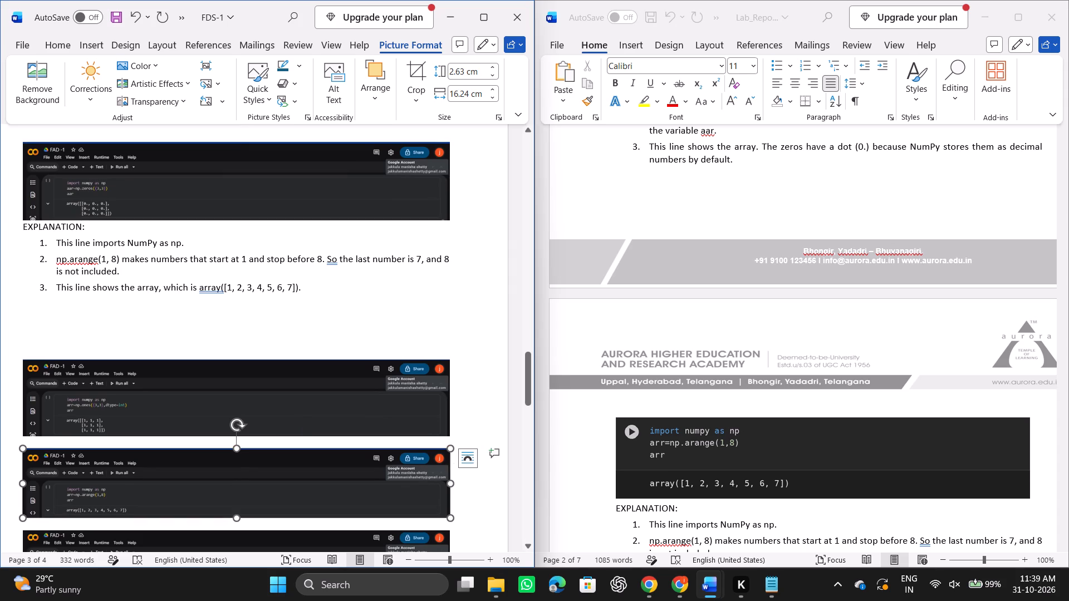
pyautogui.hotkey('ctrl', 'c')
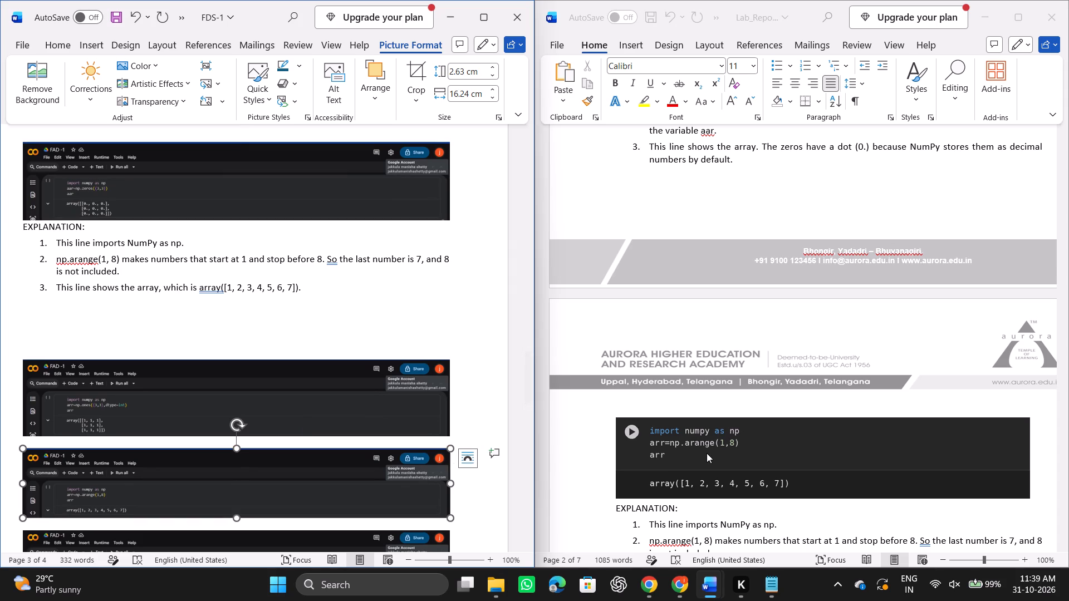
pyautogui.click(707, 453)
pyautogui.click(707, 453)
pyautogui.press('BackSpace')
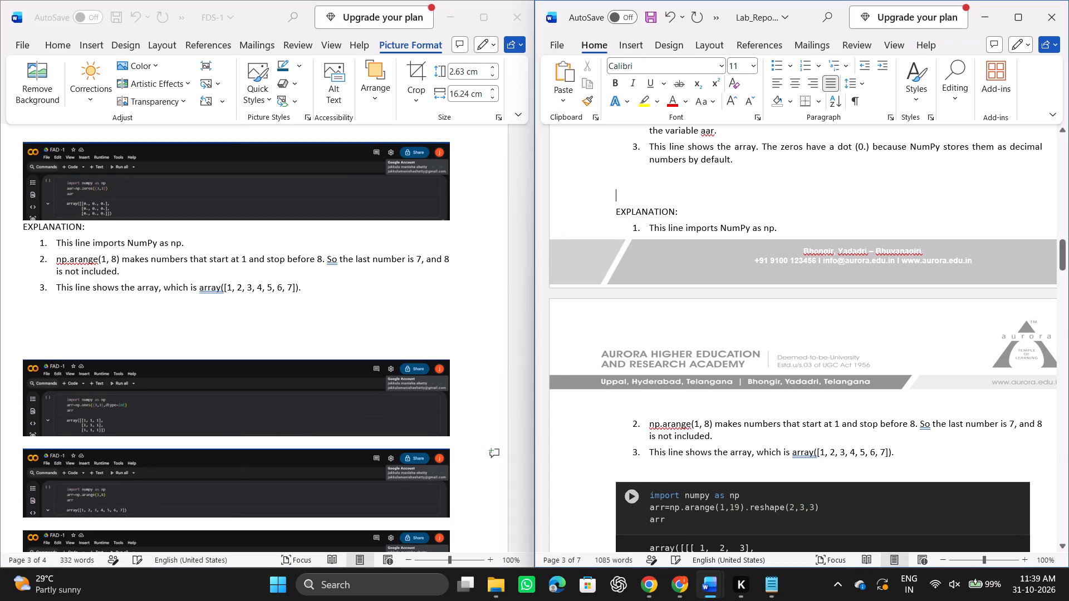
pyautogui.hotkey('ctrl', 'v')
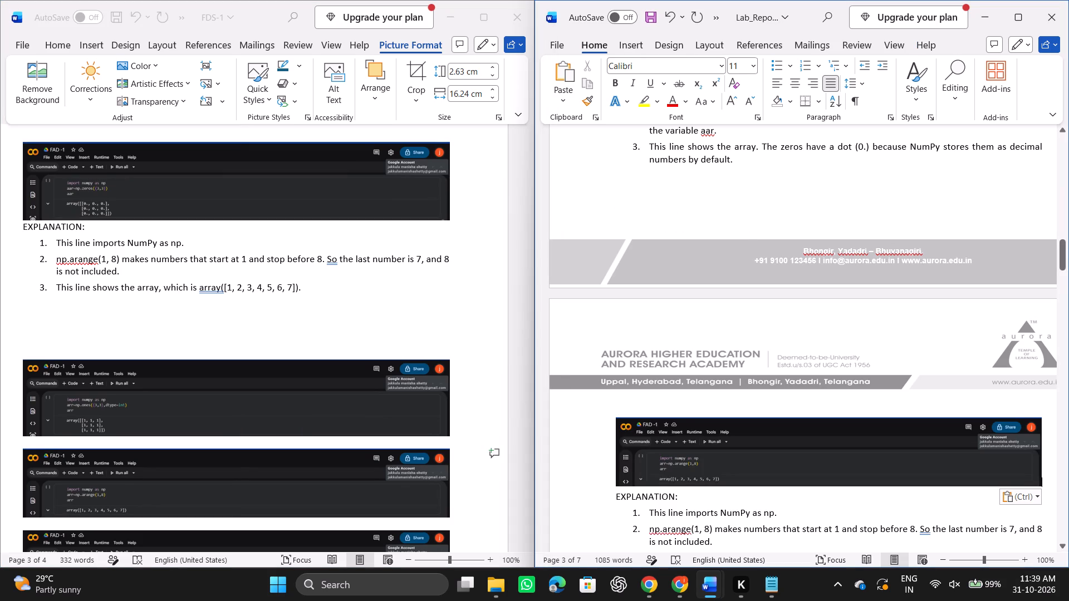
# Replace the np.arange(1,19).reshape(2,3,3) code image in Lab_Report_1_FDS with a copy of the matching Colab screenshot from FDS-1.
pyautogui.scroll(-2, 732, 486)
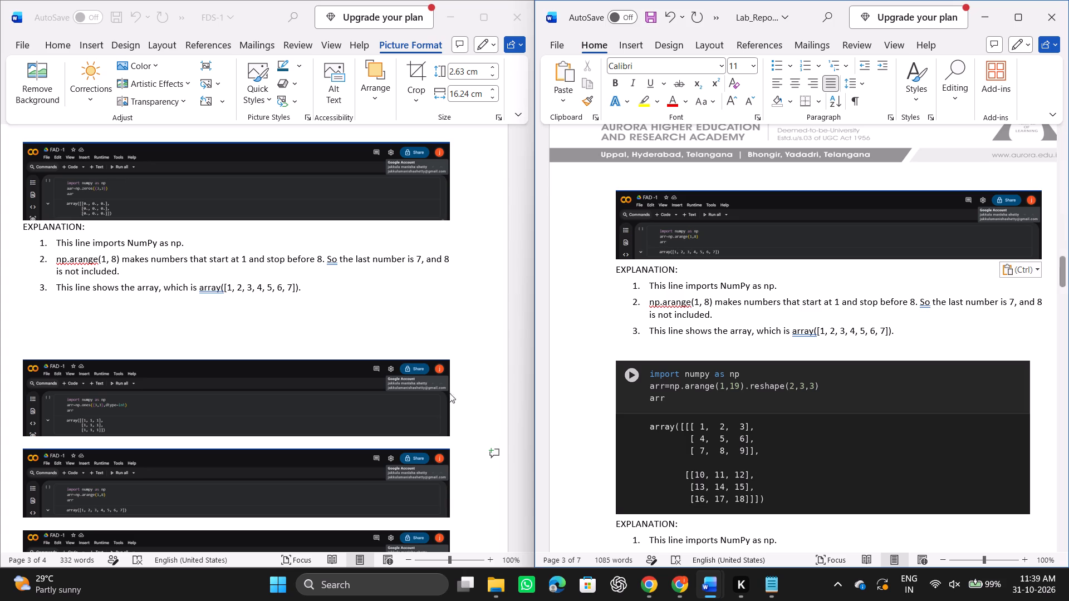
pyautogui.scroll(-1, 410, 366)
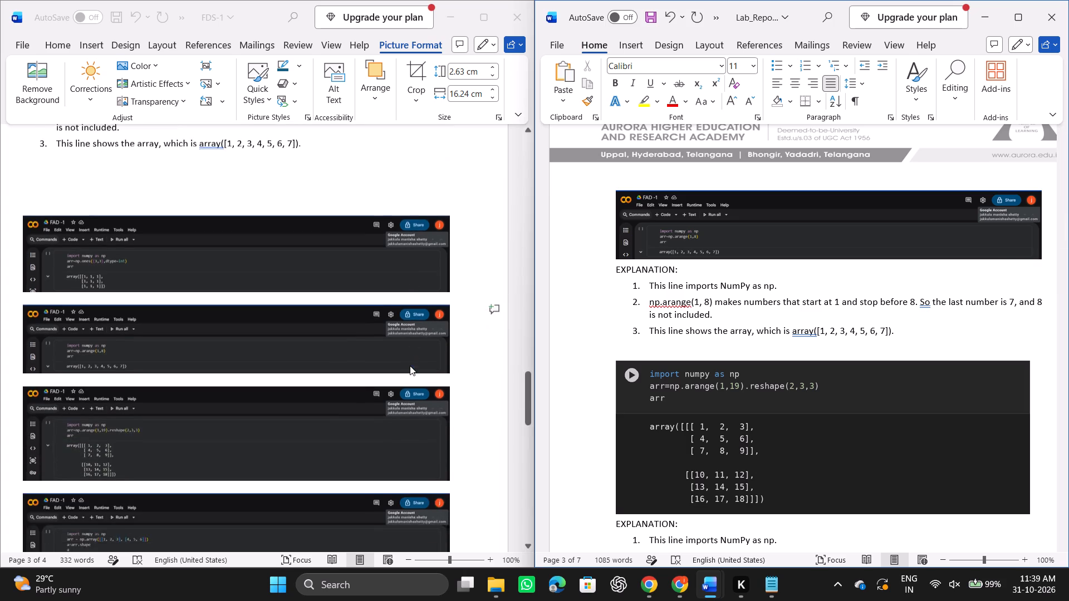
pyautogui.scroll(-1, 410, 366)
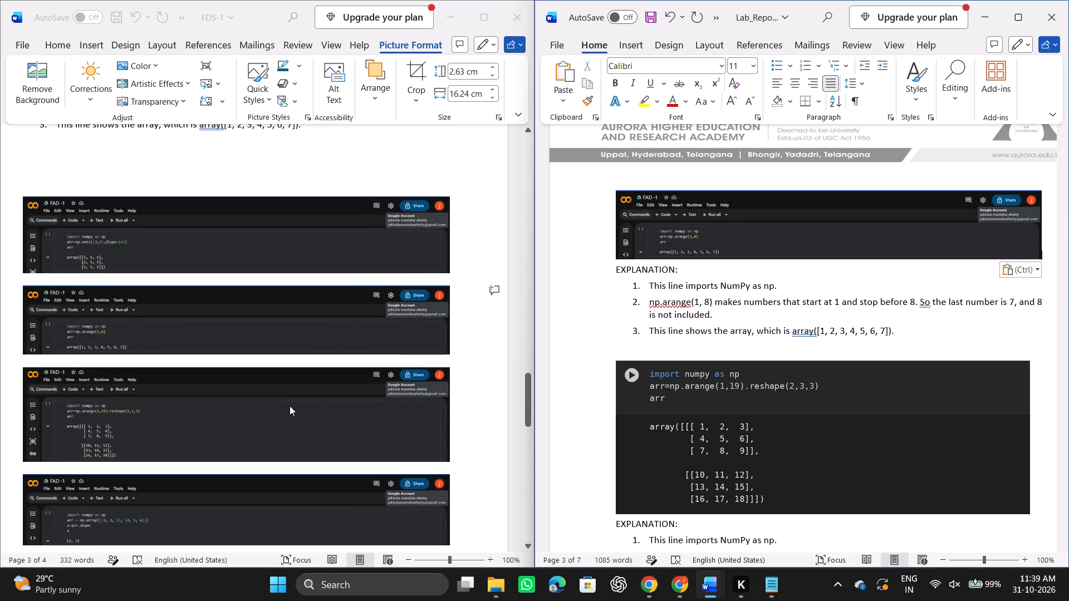
pyautogui.click(288, 406)
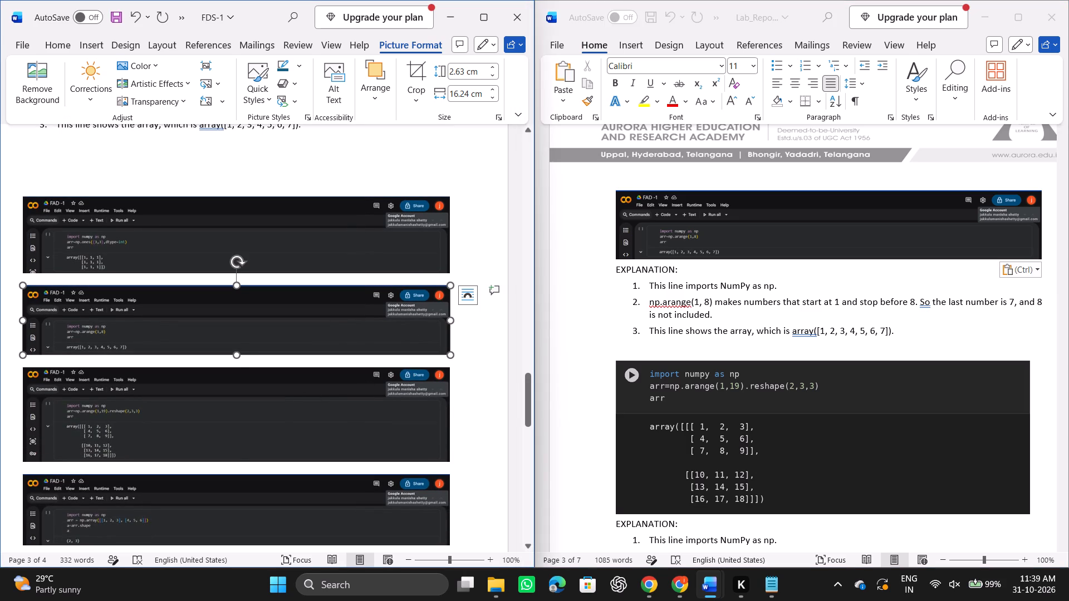
pyautogui.click(288, 430)
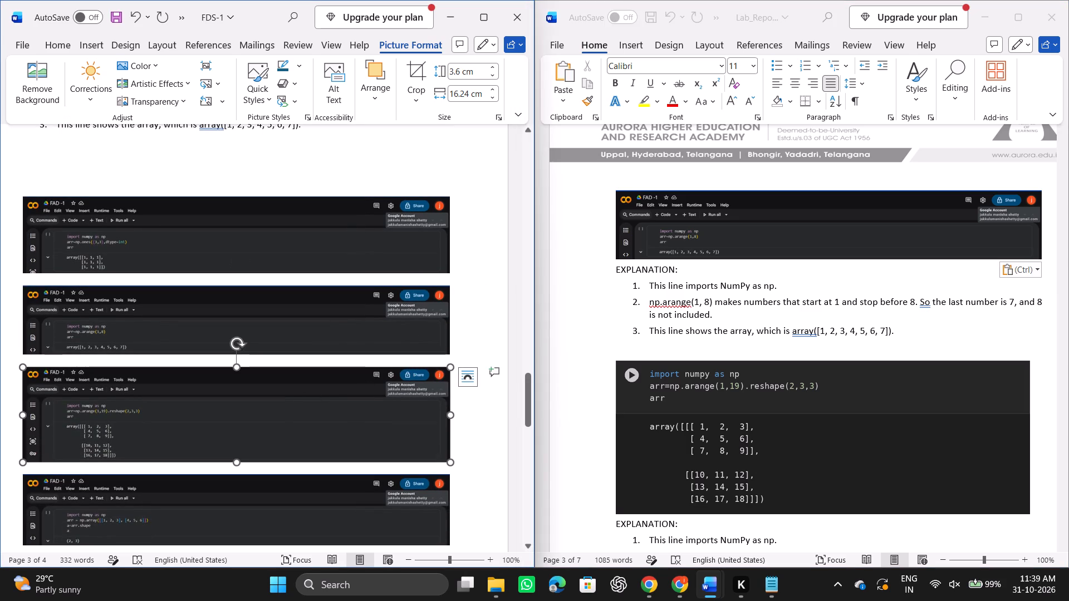
pyautogui.hotkey('ctrl', 'c')
pyautogui.click(663, 436)
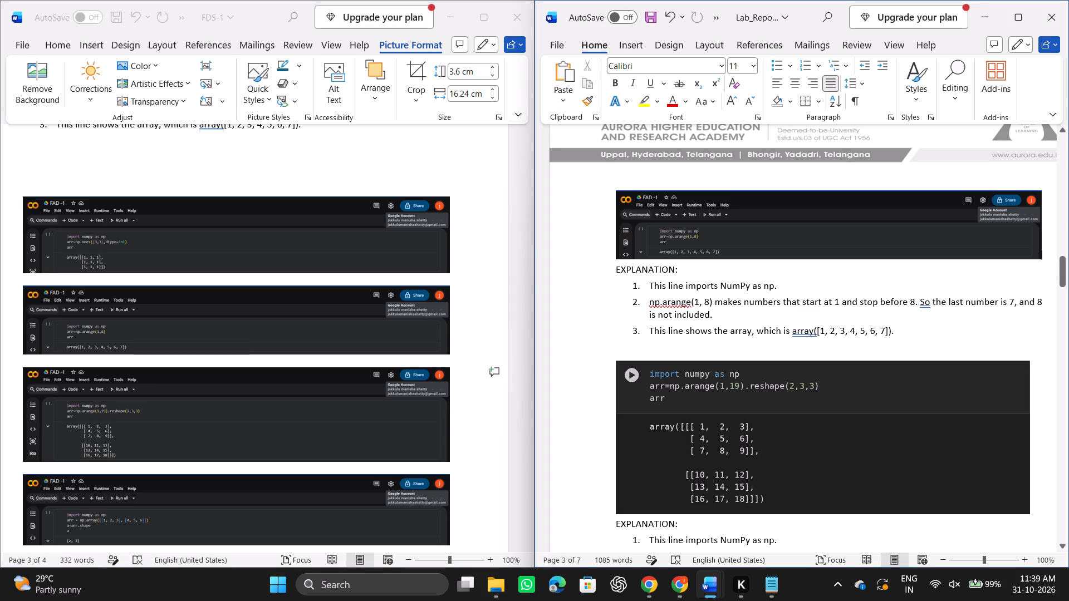
pyautogui.click(663, 436)
pyautogui.press('BackSpace')
pyautogui.hotkey('ctrl', 'v')
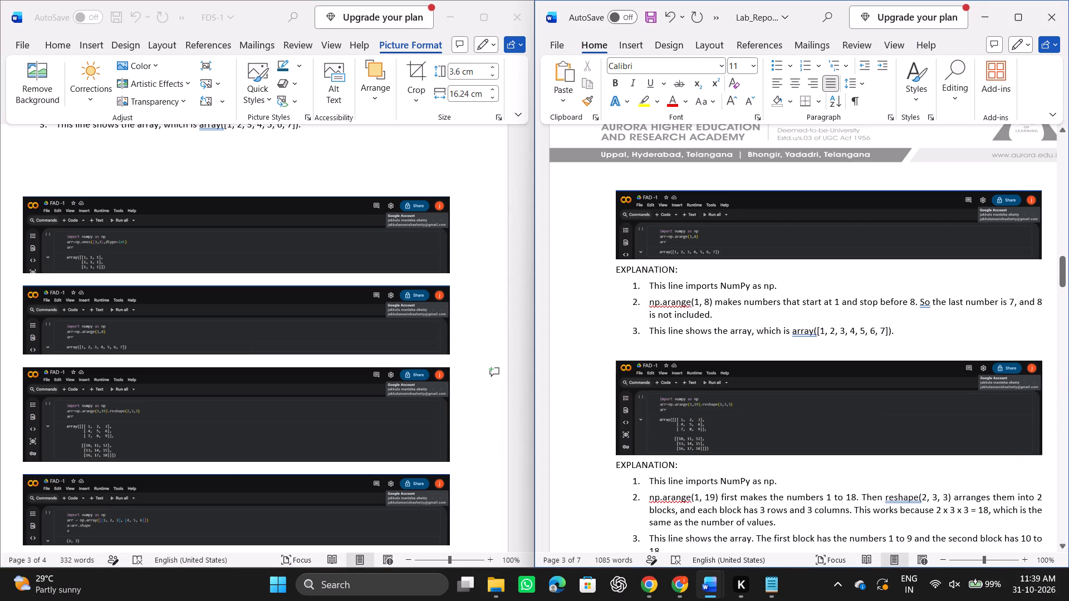
# Replace the arr.shape code image in Lab_Report_1_FDS with a copy of the matching Colab screenshot from FDS-1.
pyautogui.scroll(-3, 729, 476)
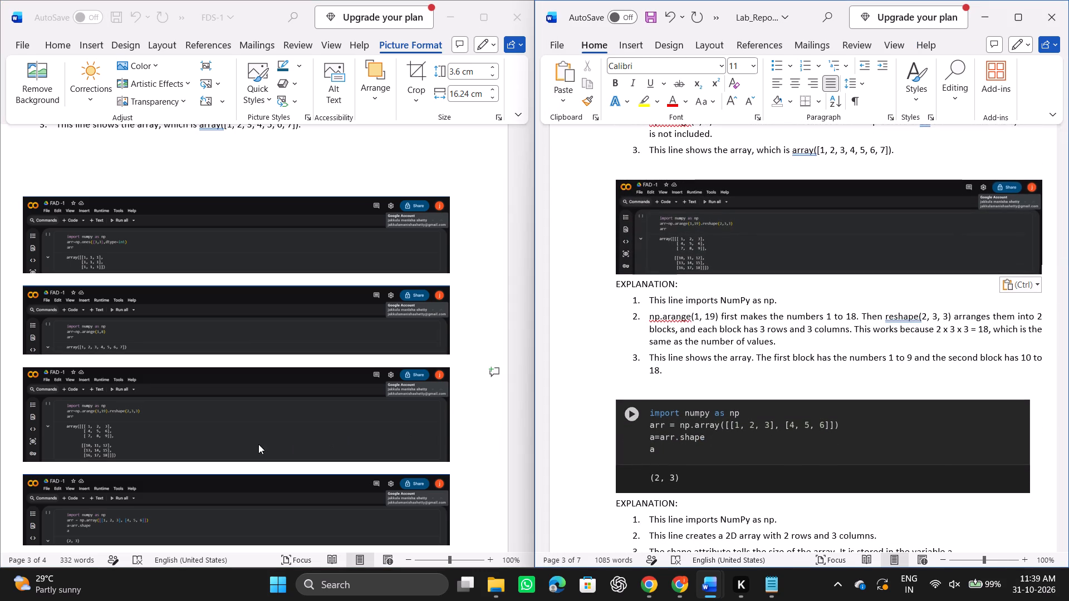
pyautogui.scroll(-1, 224, 502)
pyautogui.click(226, 368)
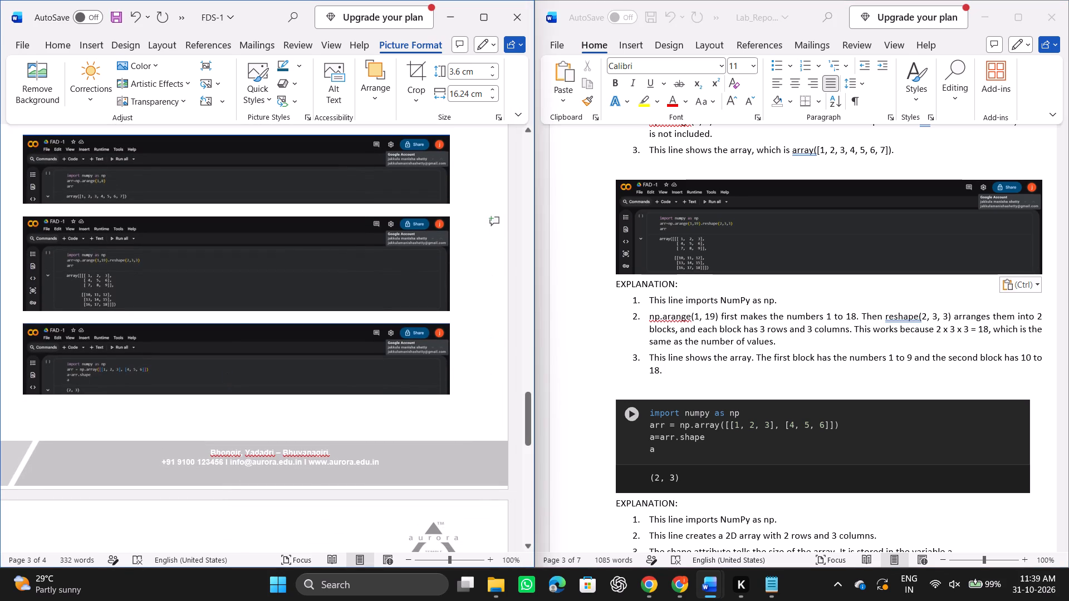
pyautogui.click(226, 368)
pyautogui.hotkey('ctrl', 'c')
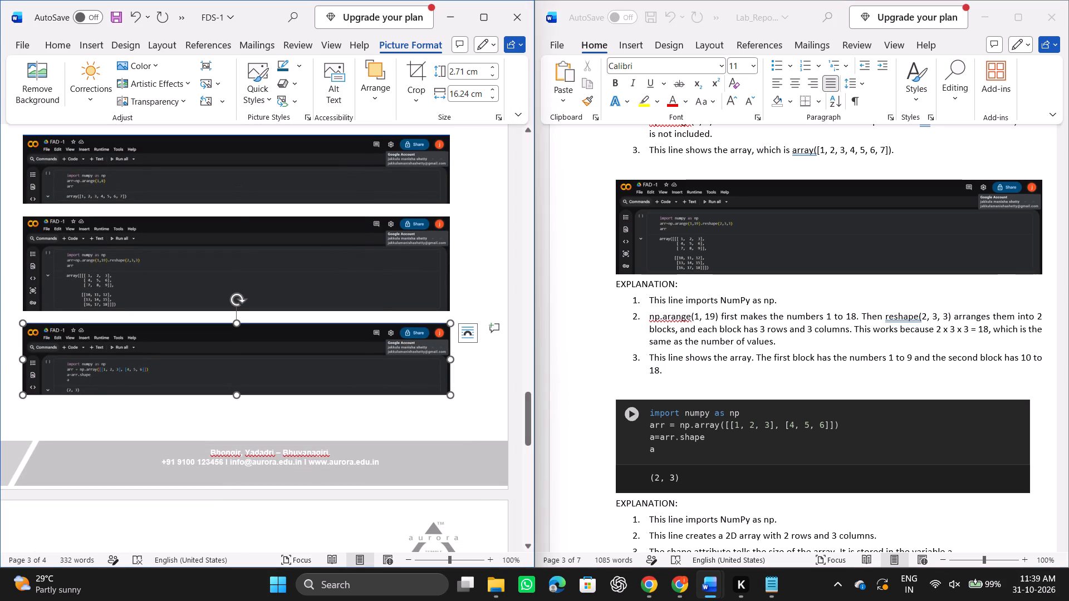
pyautogui.click(680, 435)
pyautogui.click(680, 435)
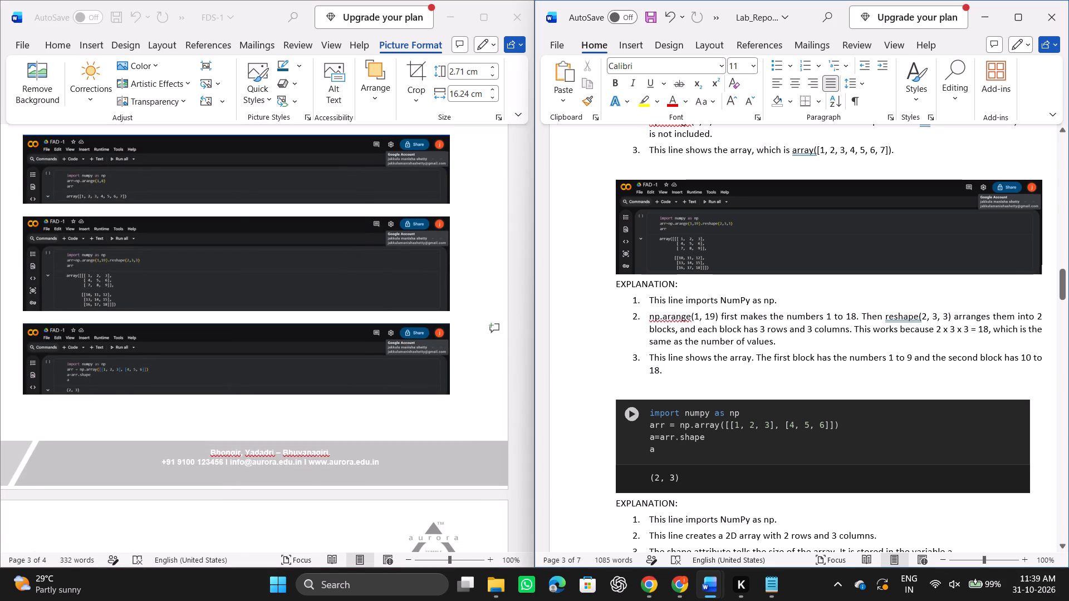
pyautogui.press('BackSpace')
pyautogui.hotkey('ctrl', 'v')
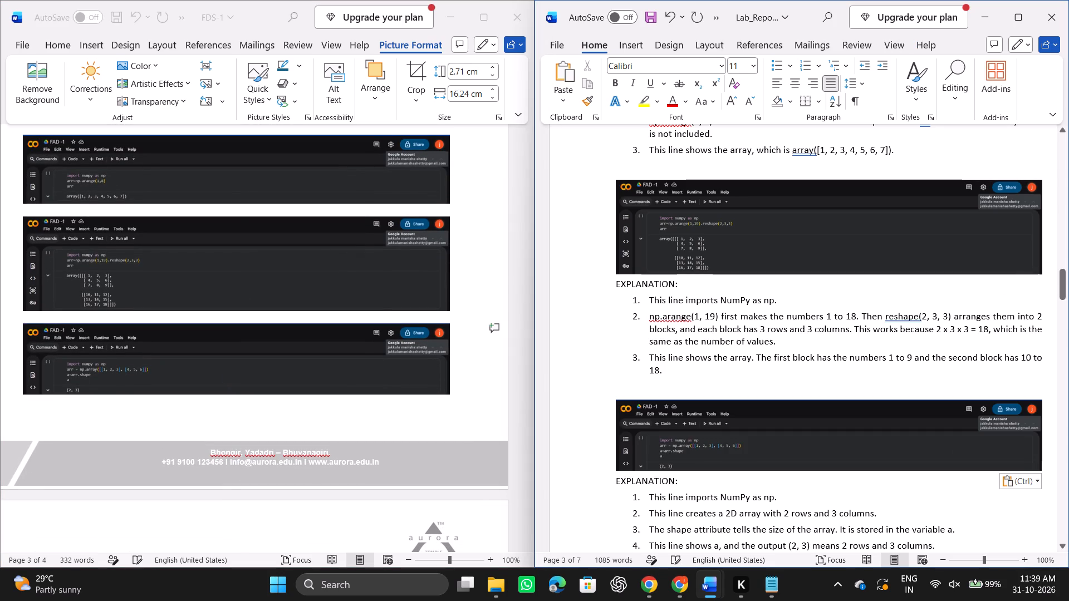
# Look through the remaining Colab screenshots in FDS-1 for one matching the report's ndim, size, dtype and itemsize code image.
pyautogui.scroll(-4, 715, 471)
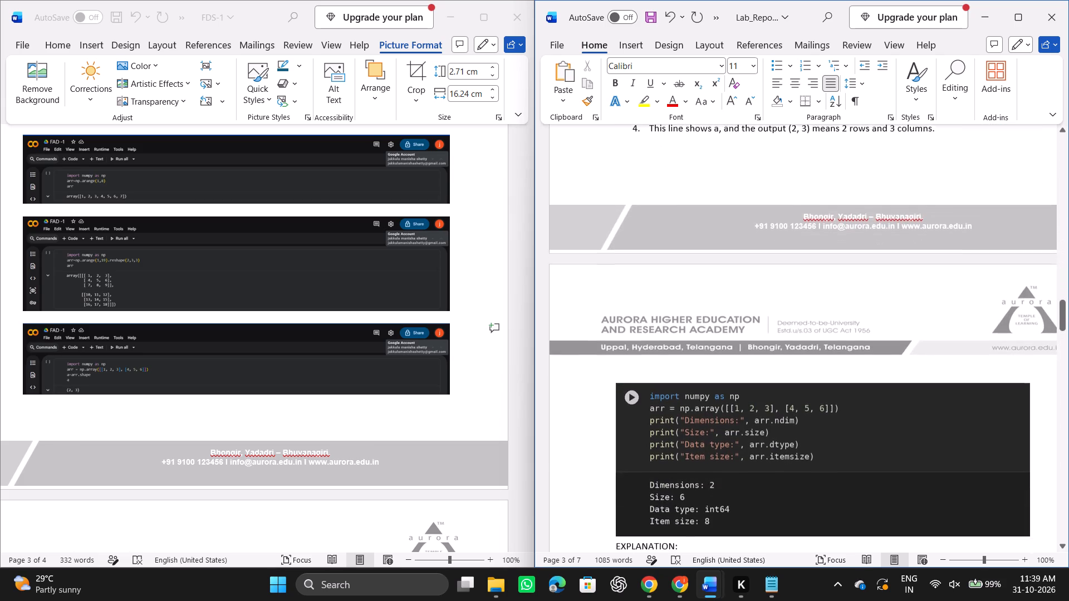
pyautogui.scroll(-1, 715, 471)
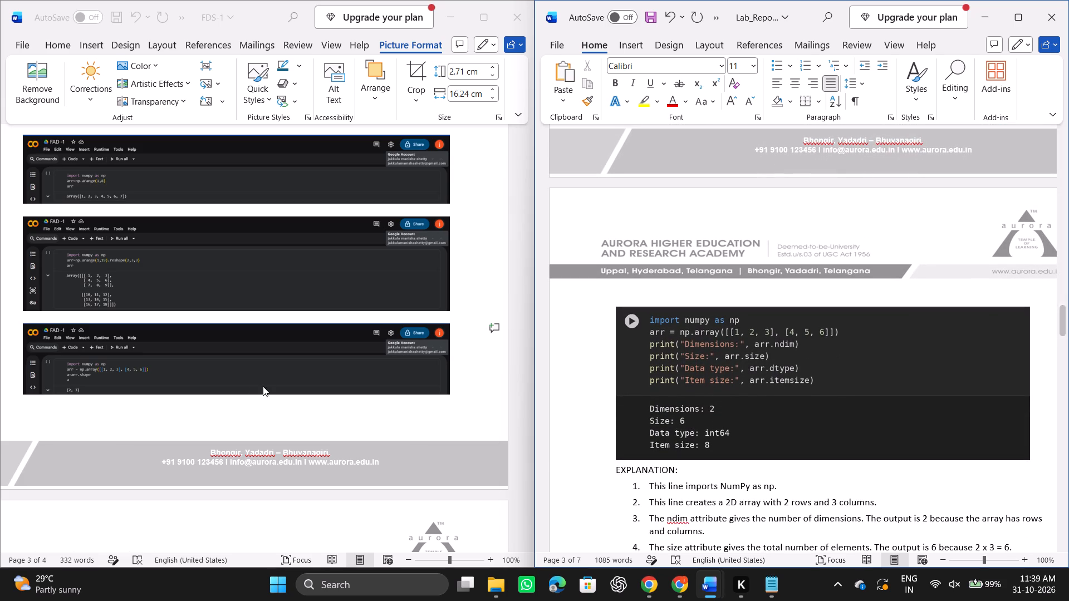
pyautogui.scroll(-3, 248, 387)
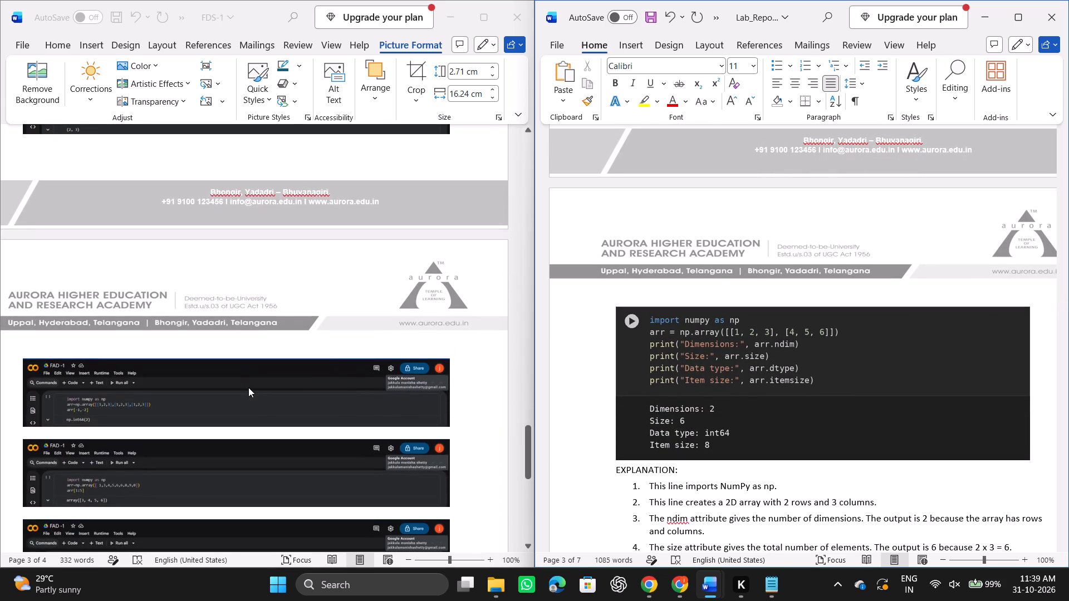
pyautogui.scroll(-1, 248, 387)
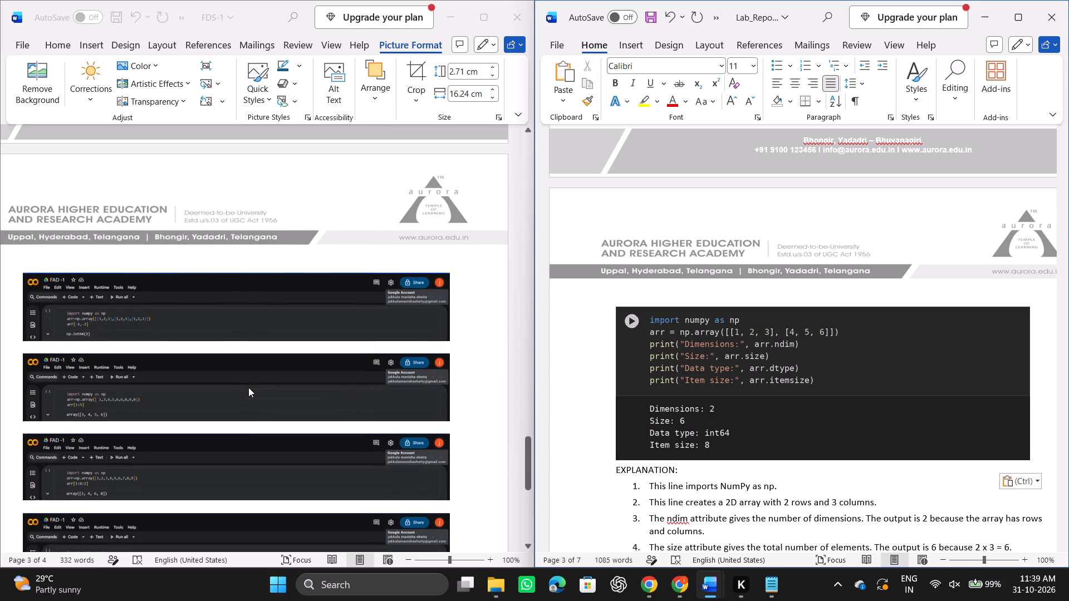
pyautogui.scroll(-3, 248, 387)
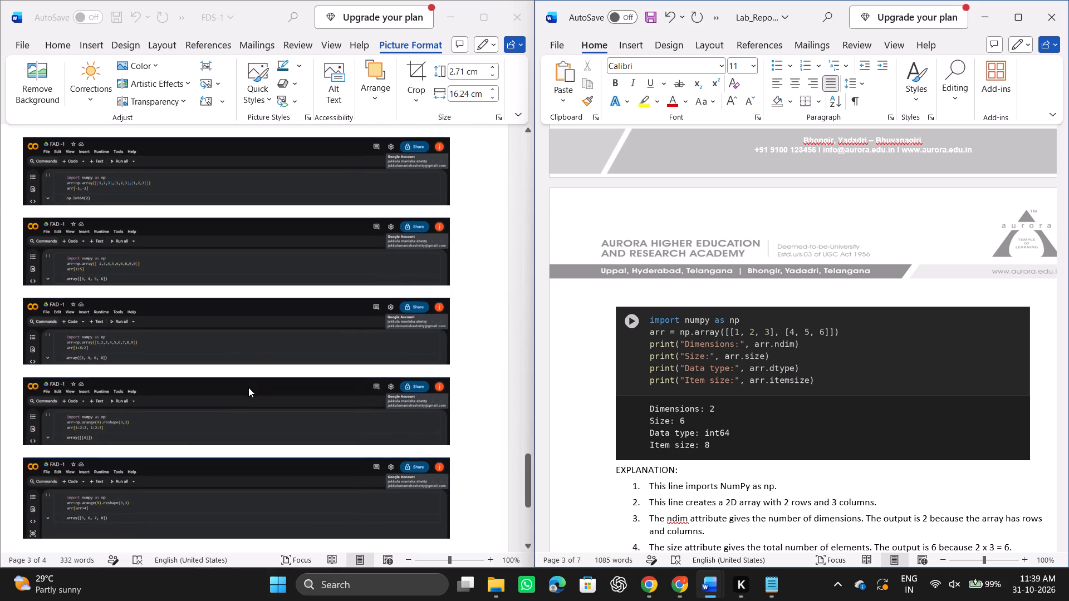
pyautogui.scroll(-2, 248, 387)
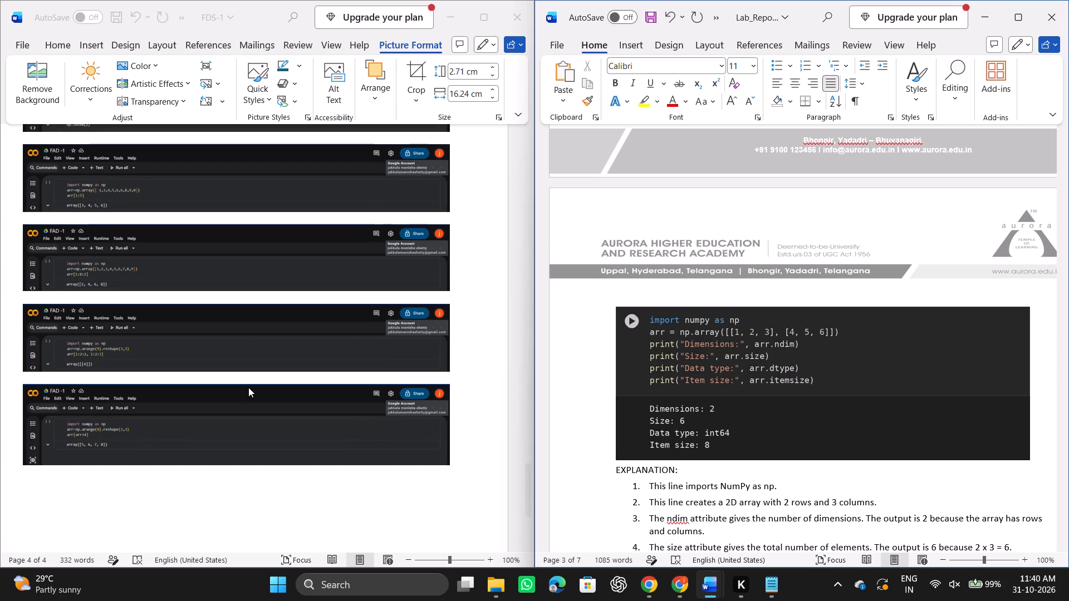
pyautogui.scroll(-5, 248, 387)
pyautogui.scroll(5, 248, 387)
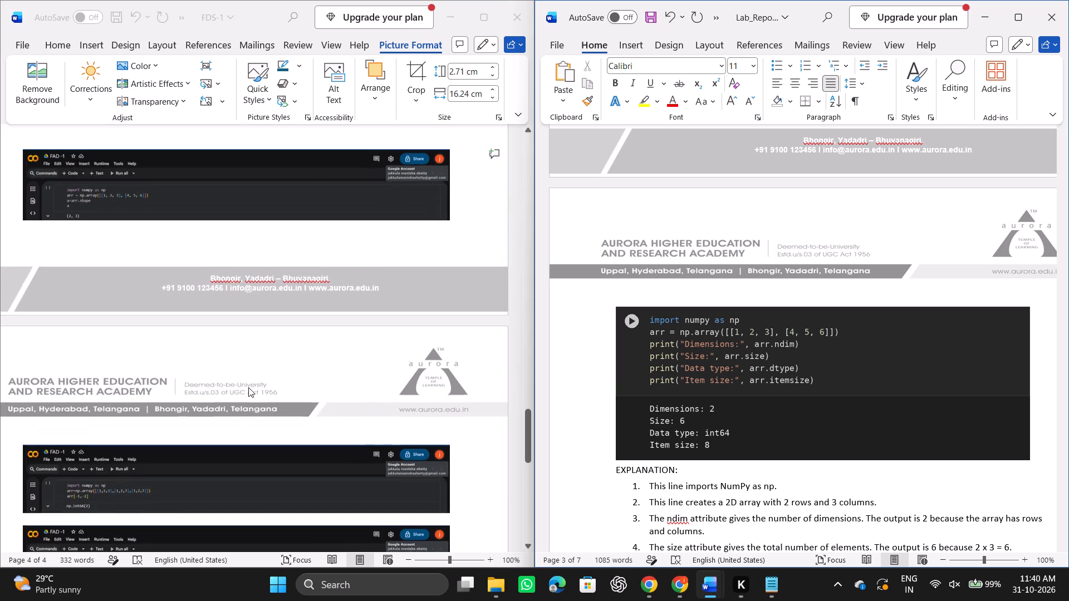
pyautogui.scroll(1, 248, 387)
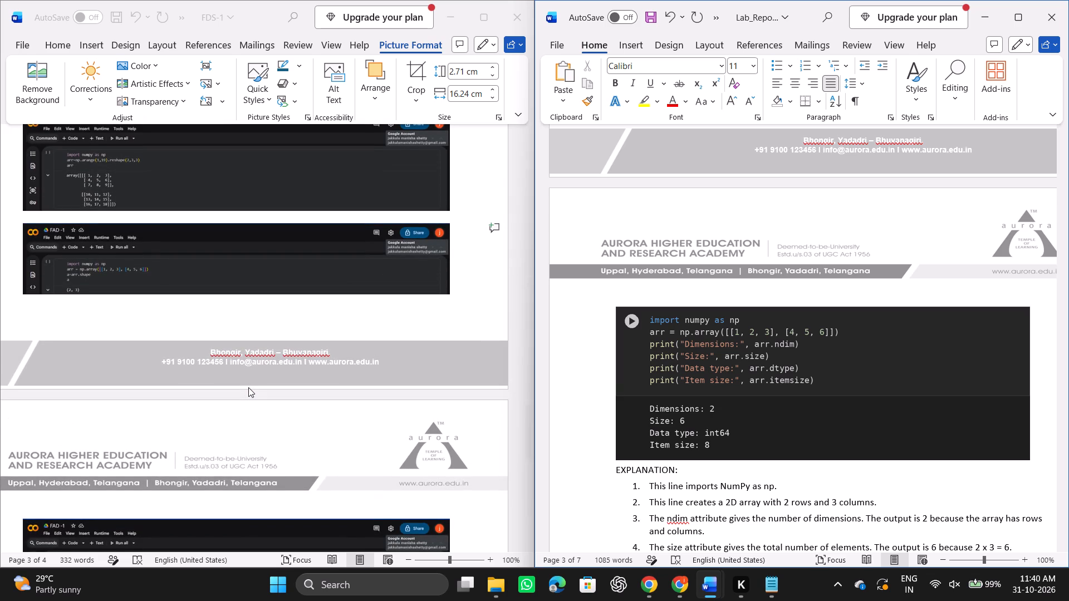
pyautogui.scroll(-1, 248, 387)
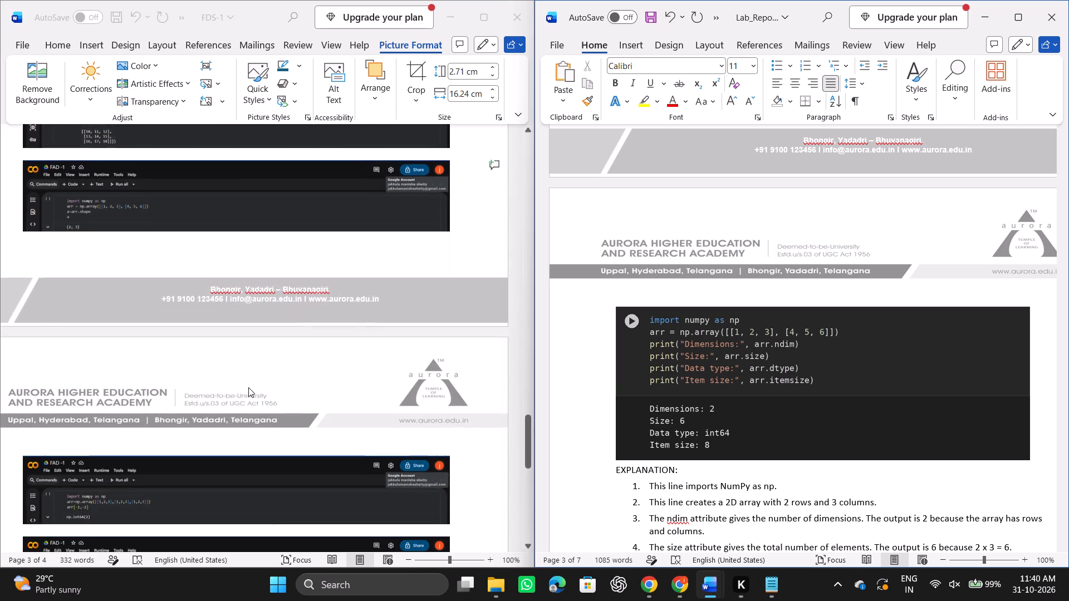
pyautogui.scroll(-1, 248, 387)
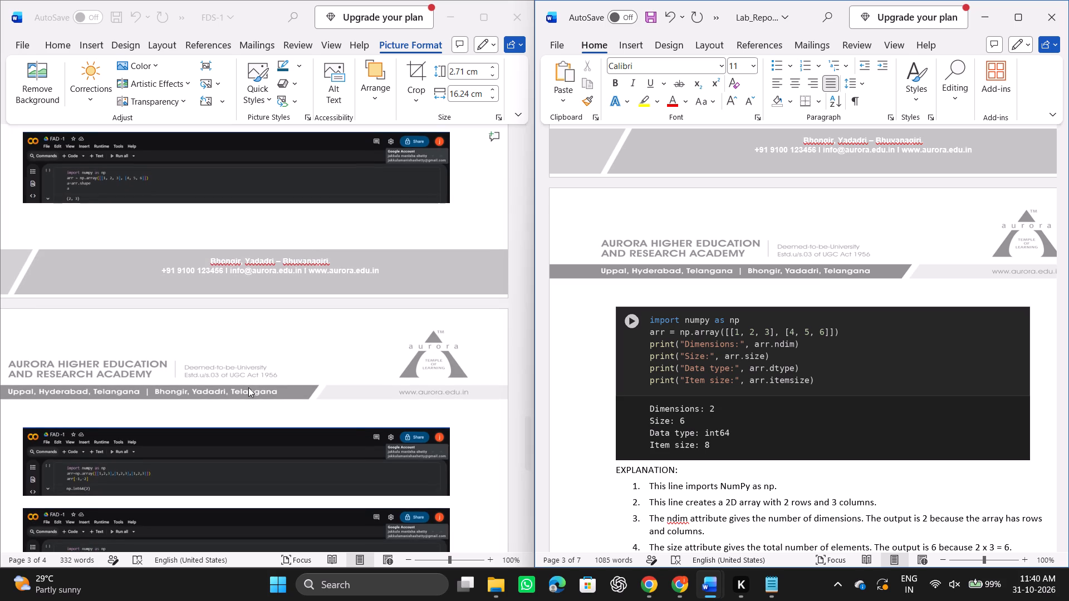
pyautogui.scroll(-1, 248, 387)
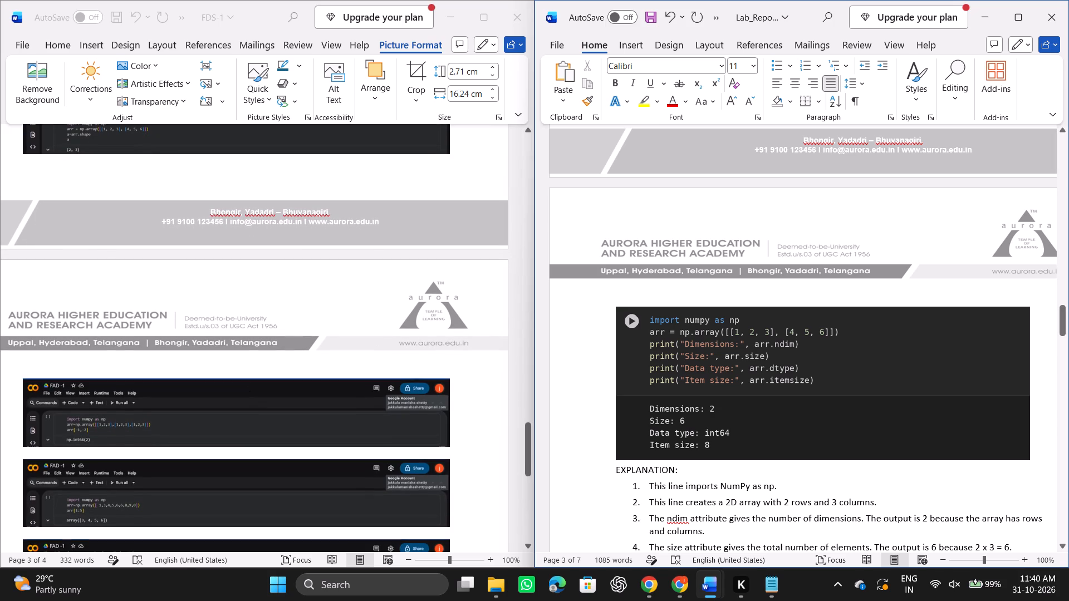
# Replace the np.ones((3,3),dtype=int) code image in Lab_Report_1_FDS with a copy of the matching Colab screenshot from FDS-1.
pyautogui.scroll(-3, 702, 431)
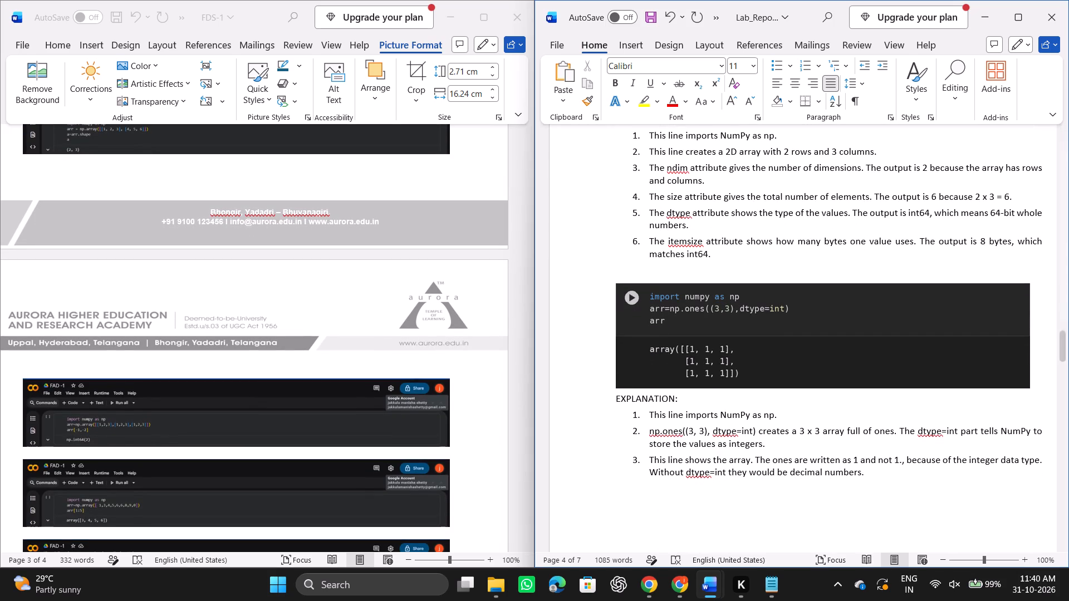
pyautogui.scroll(-1, 249, 499)
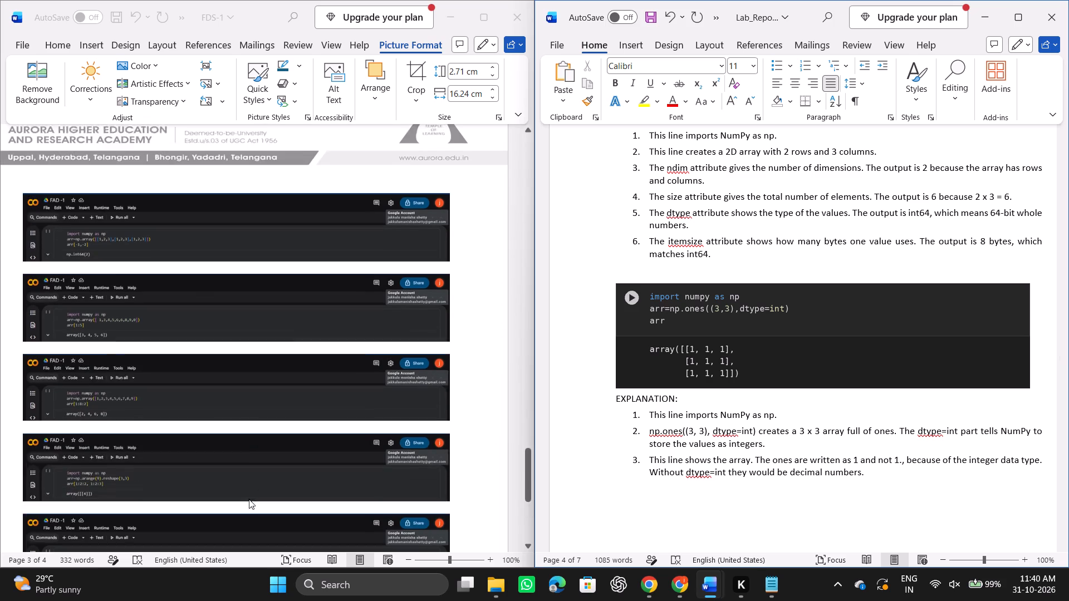
pyautogui.scroll(-1, 249, 499)
pyautogui.scroll(6, 249, 499)
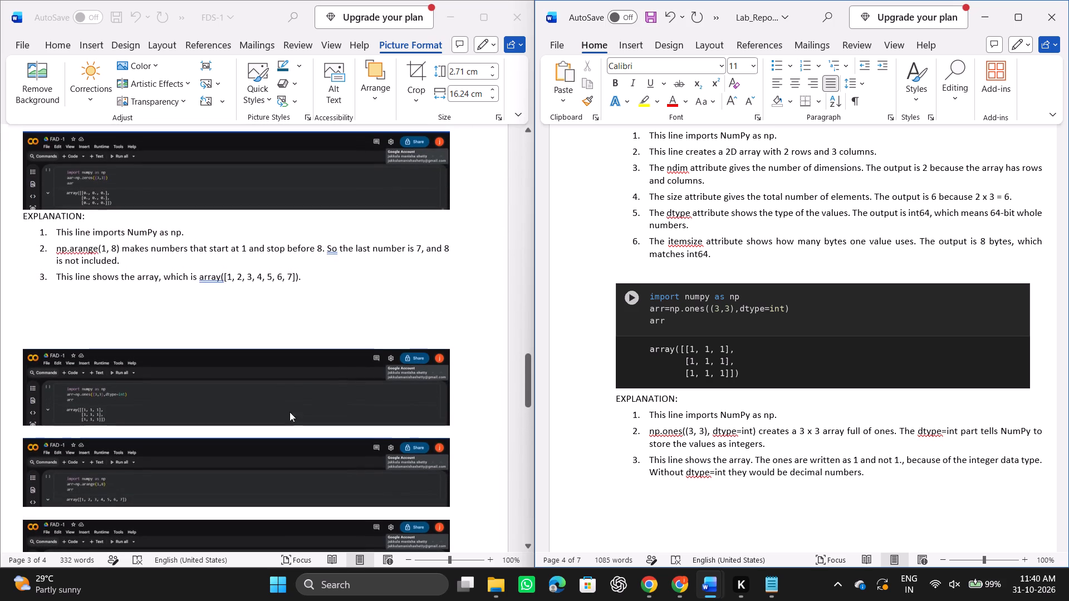
pyautogui.click(287, 385)
pyautogui.click(287, 385)
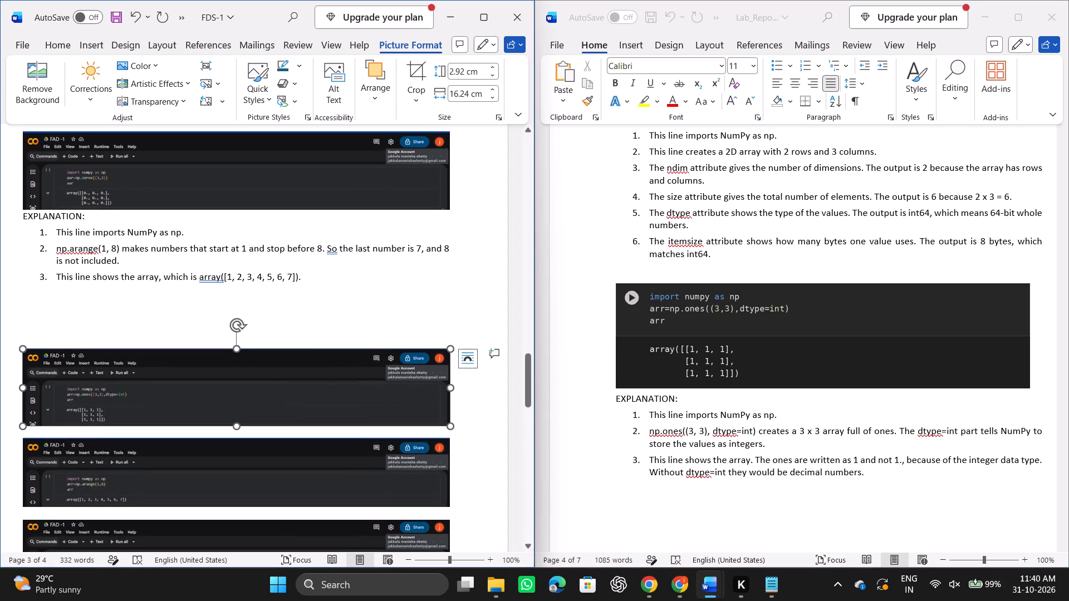
pyautogui.hotkey('ctrl', 'c')
pyautogui.click(790, 335)
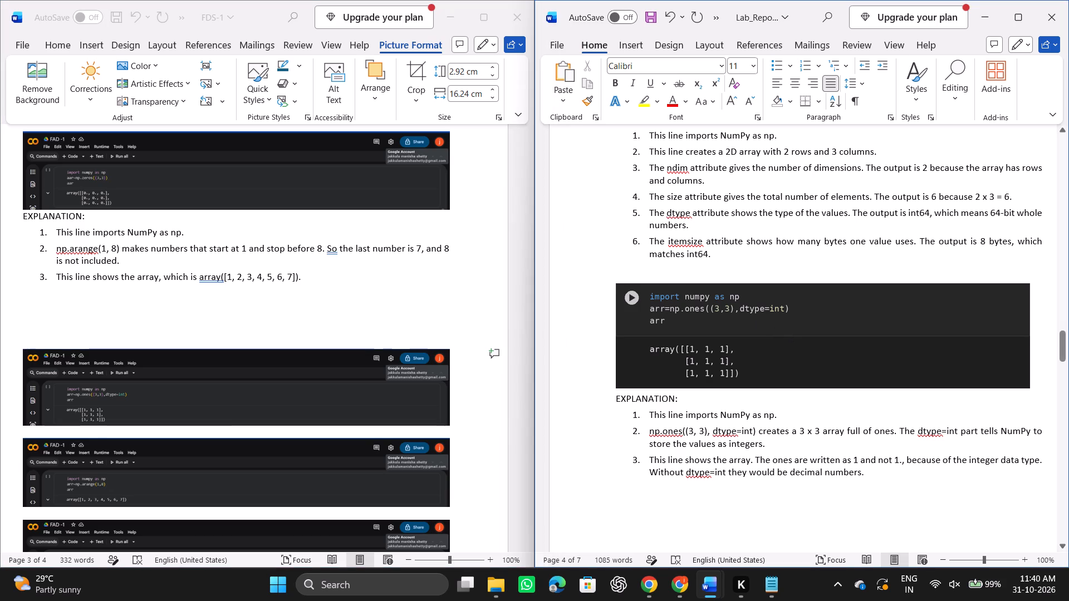
pyautogui.click(790, 335)
pyautogui.press('BackSpace')
pyautogui.hotkey('ctrl', 'v')
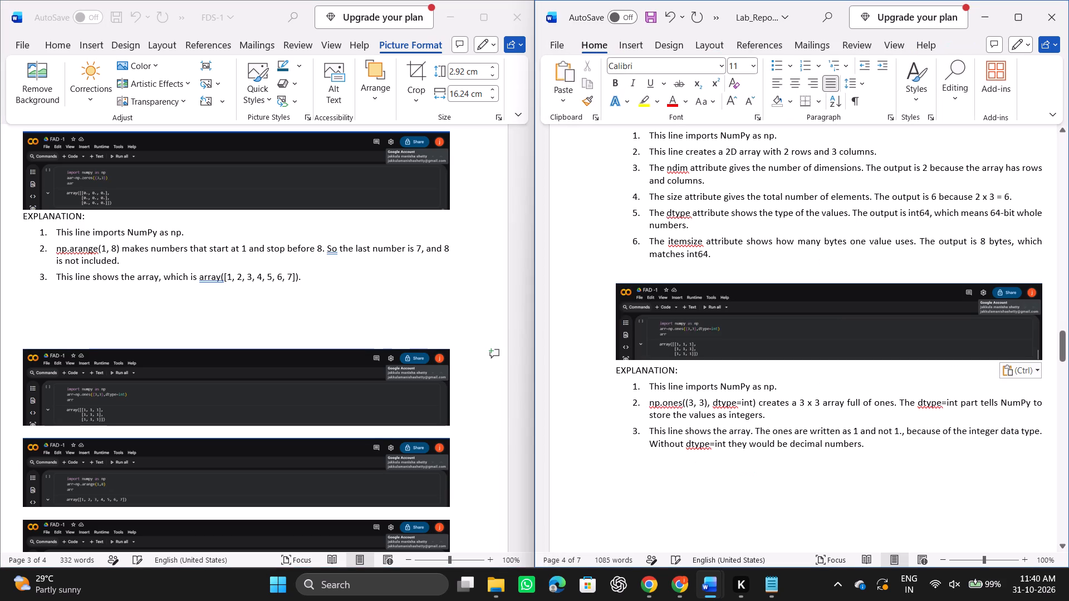
# Look through the remaining screenshots in FDS-1 for one matching the astype(int) code image in Lab_Report_1_FDS.
pyautogui.scroll(-3, 804, 420)
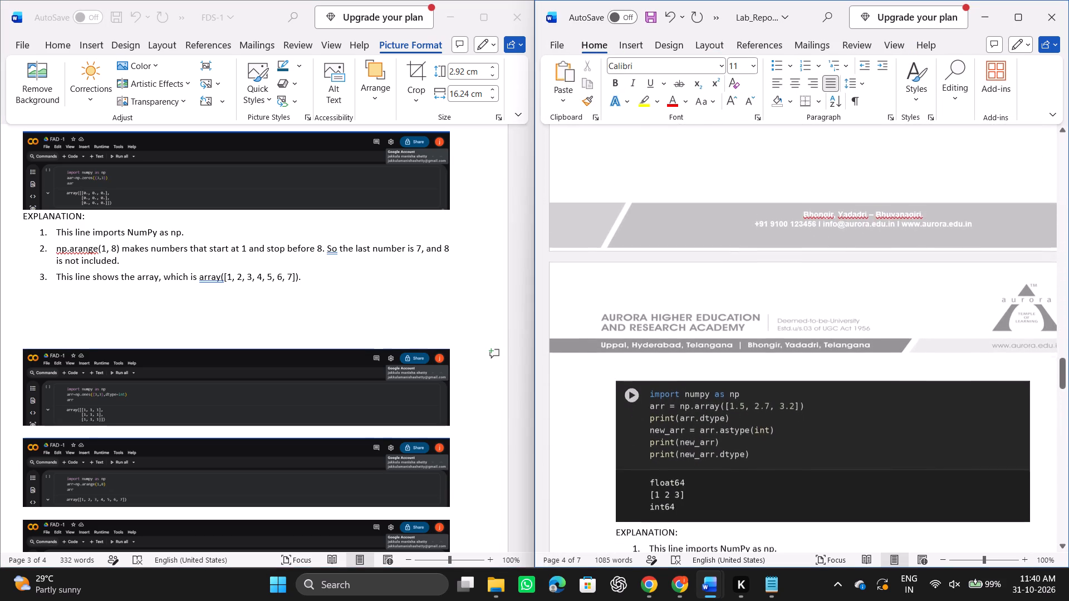
pyautogui.scroll(-2, 804, 420)
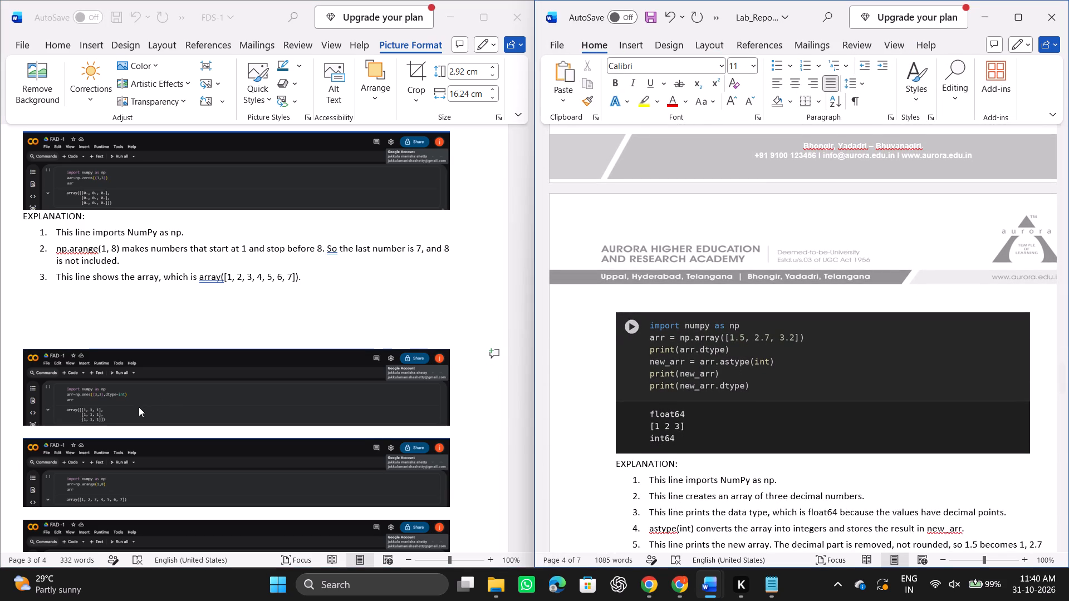
pyautogui.scroll(-2, 139, 407)
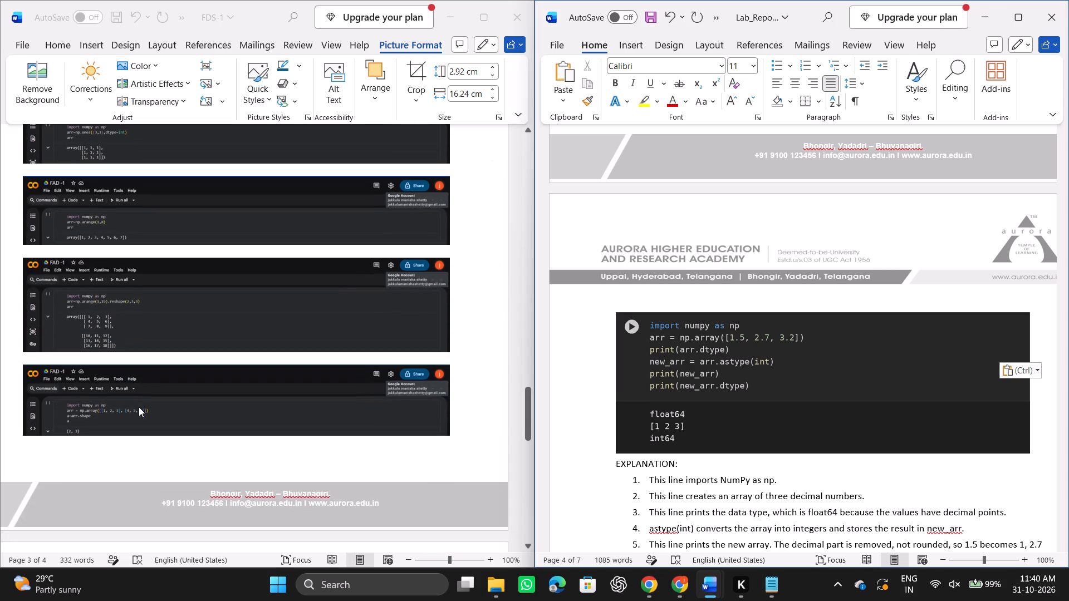
pyautogui.scroll(-2, 139, 407)
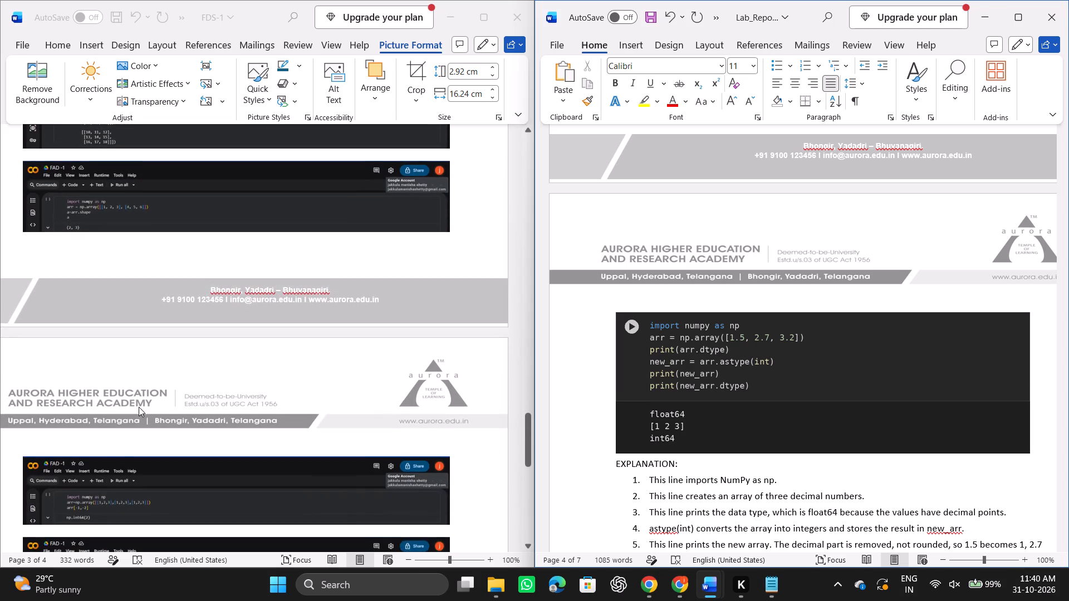
pyautogui.scroll(-1, 139, 407)
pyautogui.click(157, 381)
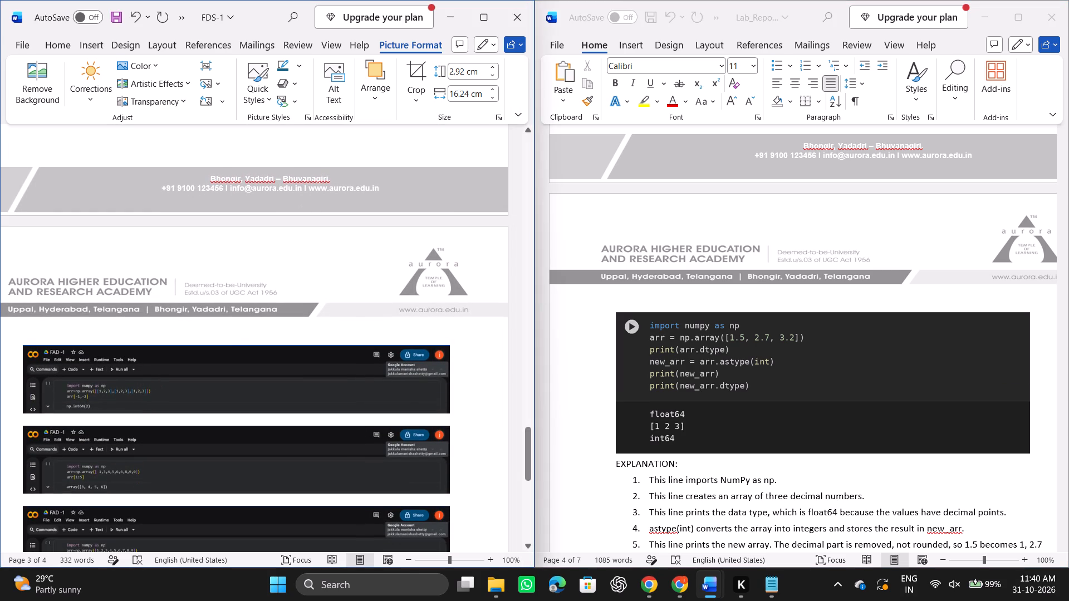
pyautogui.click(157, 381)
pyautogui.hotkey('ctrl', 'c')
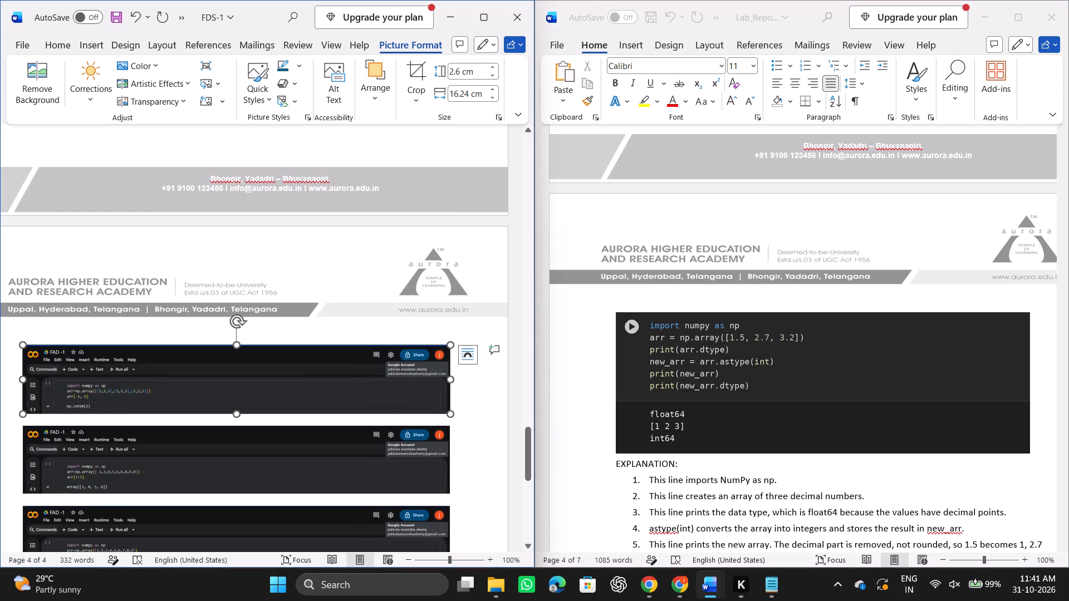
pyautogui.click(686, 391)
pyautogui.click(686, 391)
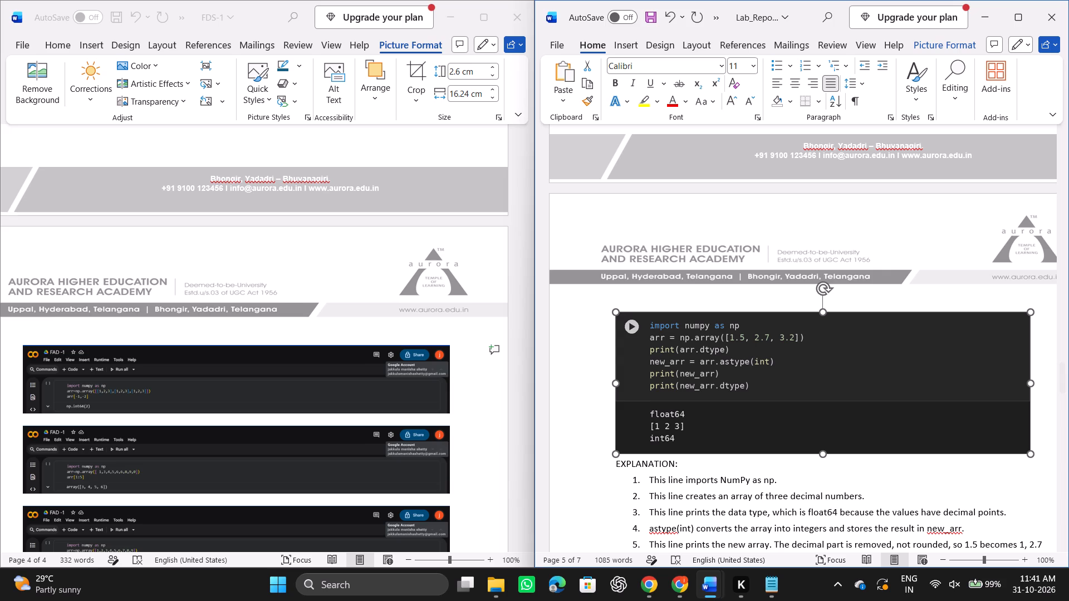
# Compare the remaining code images in Lab_Report_1_FDS, from astype(int) through arr[arr>4], with the last Colab screenshots in FDS-1.
pyautogui.scroll(-1, 320, 407)
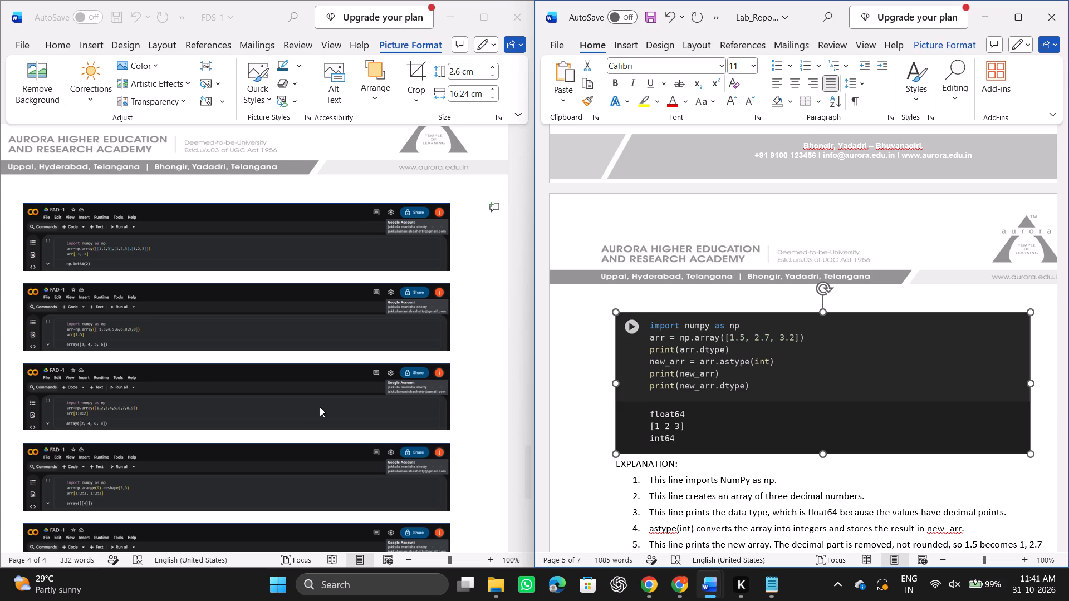
pyautogui.scroll(-2, 670, 444)
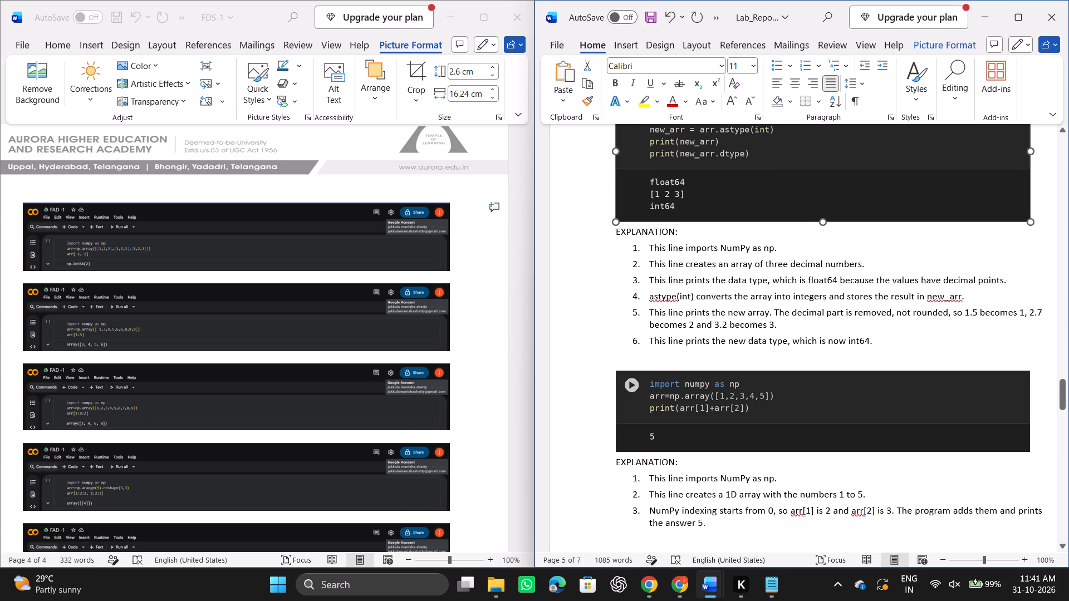
pyautogui.scroll(-2, 670, 444)
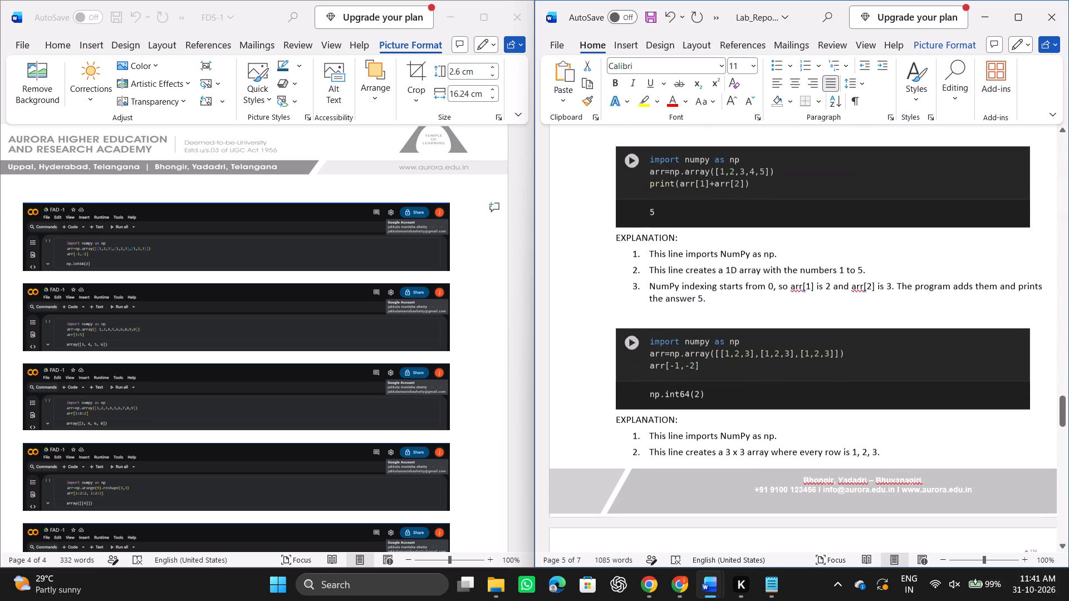
pyautogui.scroll(-4, 670, 444)
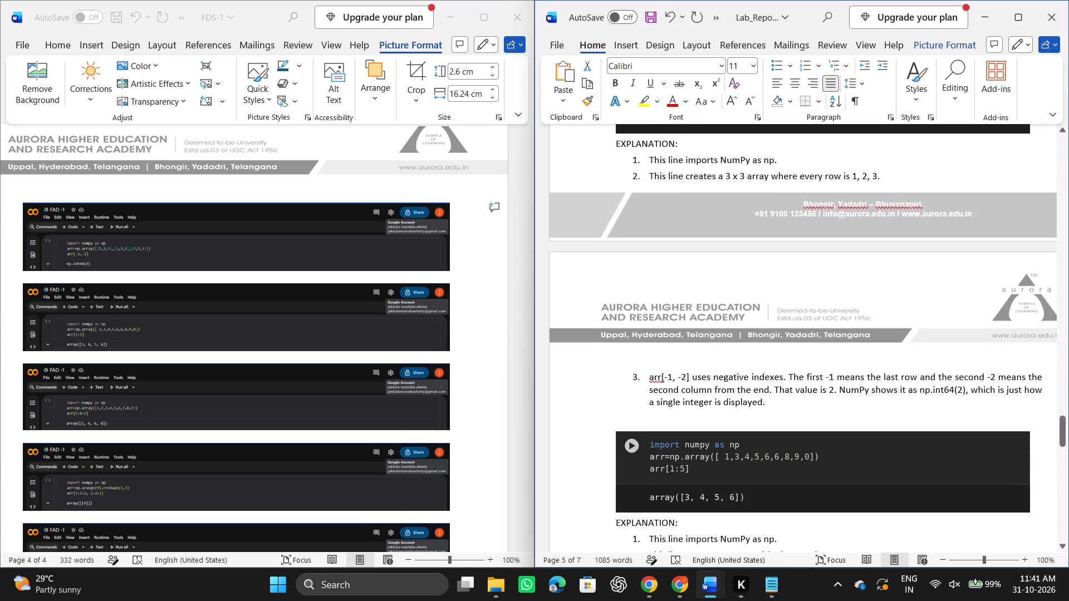
pyautogui.scroll(-8, 670, 444)
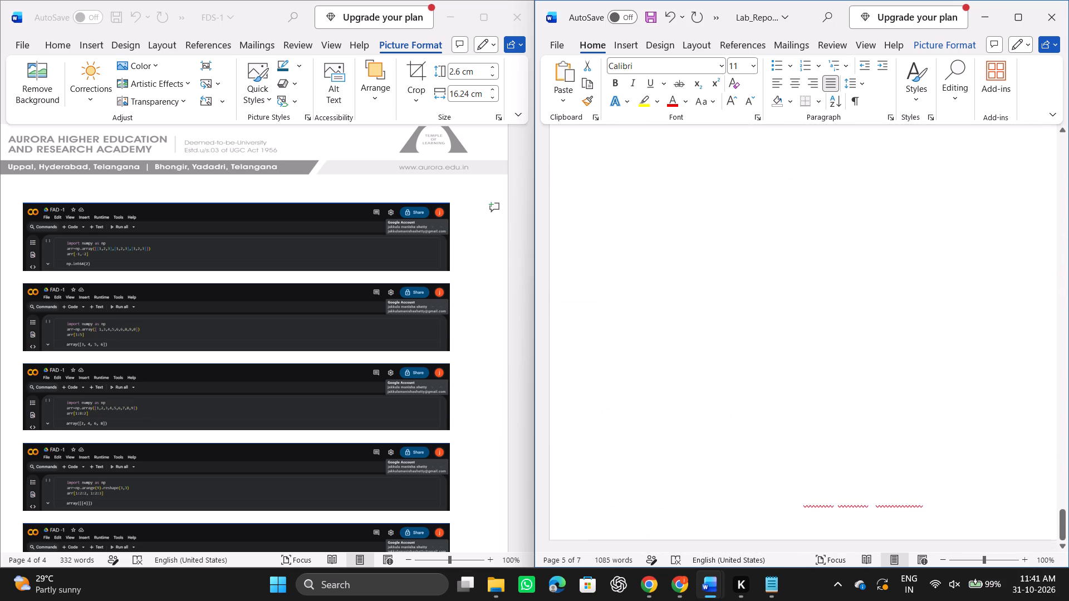
pyautogui.scroll(-2, 670, 444)
pyautogui.scroll(3, 670, 444)
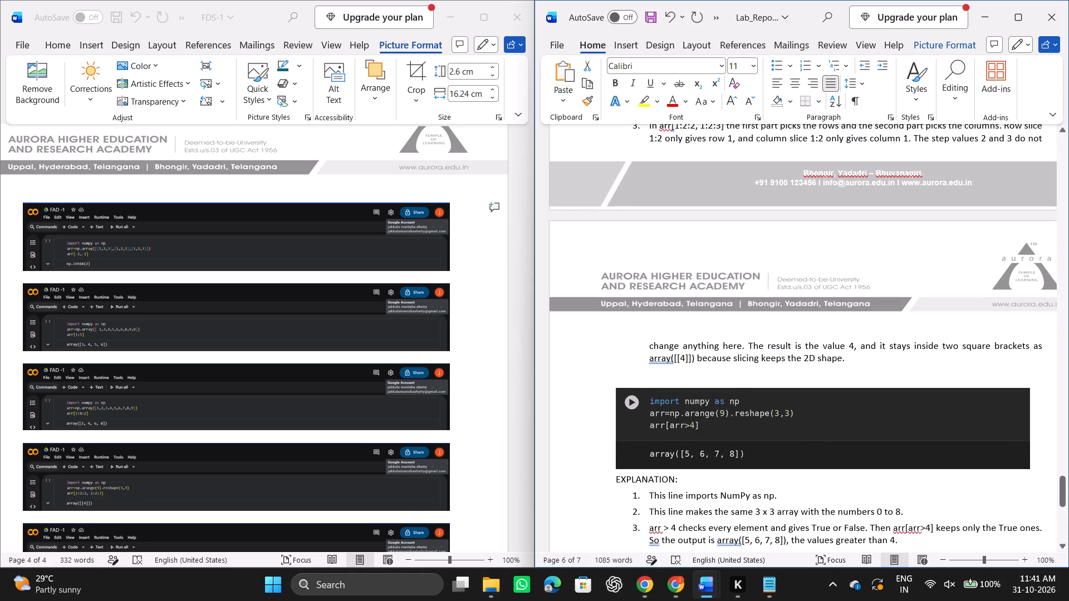
# Replace the arr[arr>4] code image in Lab_Report_1_FDS with a copy of the matching Colab screenshot from FDS-1.
pyautogui.scroll(-2, 247, 416)
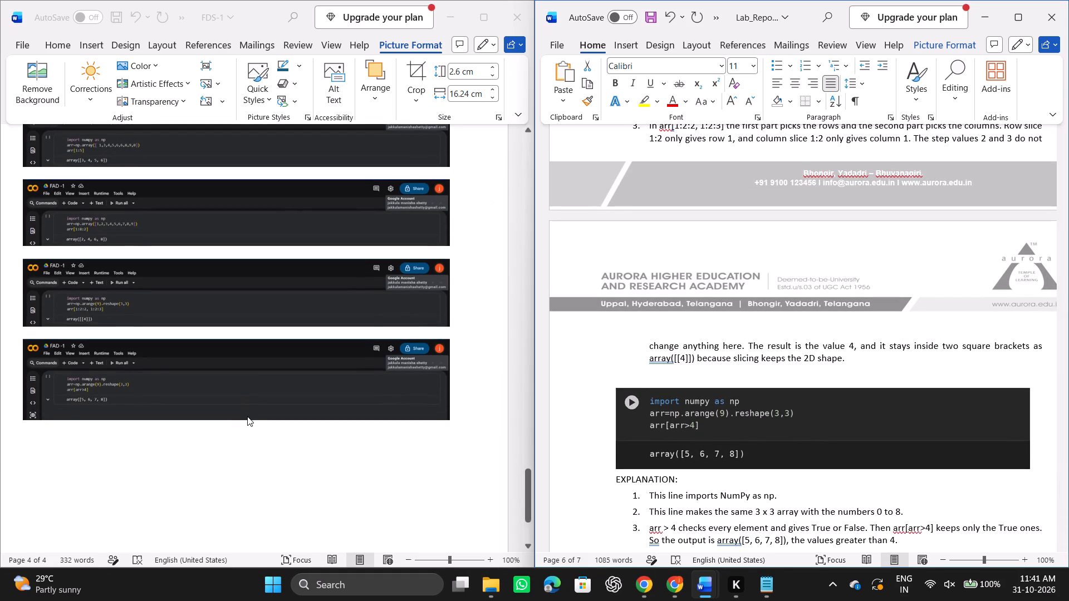
pyautogui.click(215, 302)
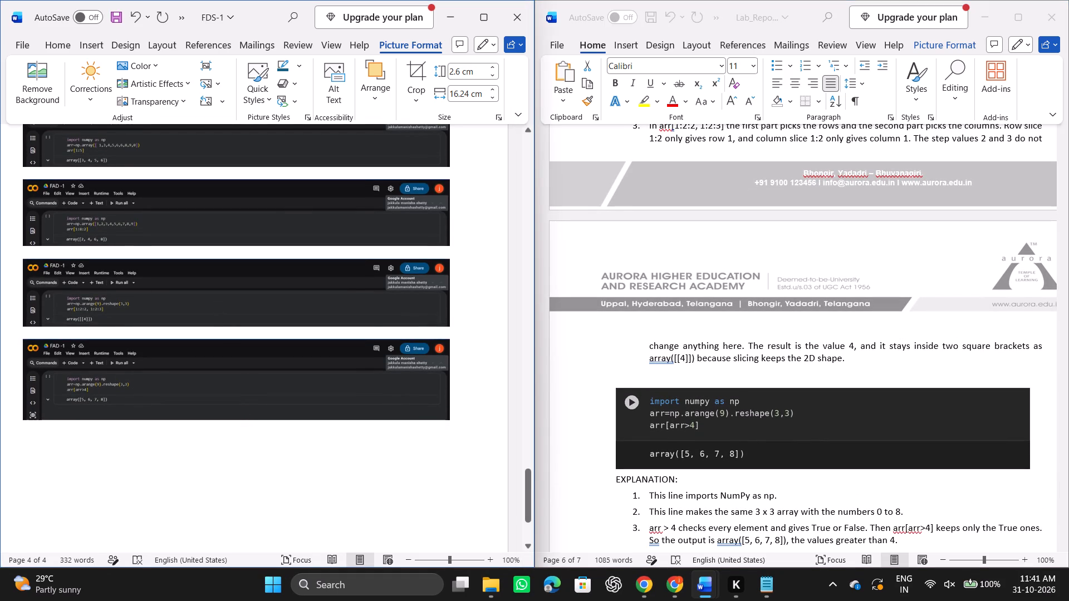
pyautogui.click(175, 388)
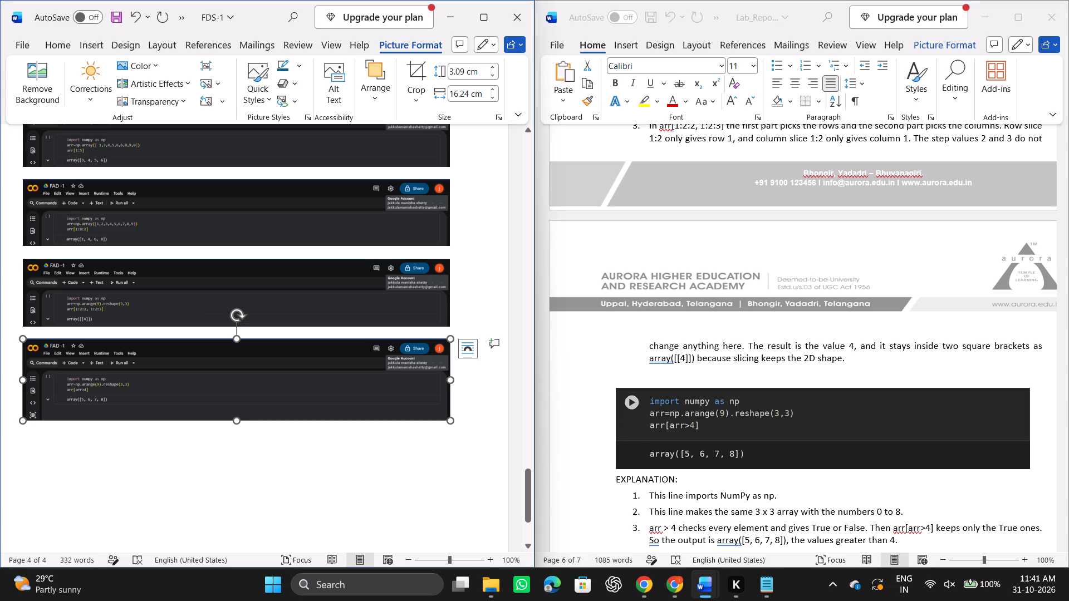
pyautogui.hotkey('ctrl', 'c')
pyautogui.click(647, 422)
pyautogui.click(647, 422)
pyautogui.press('BackSpace')
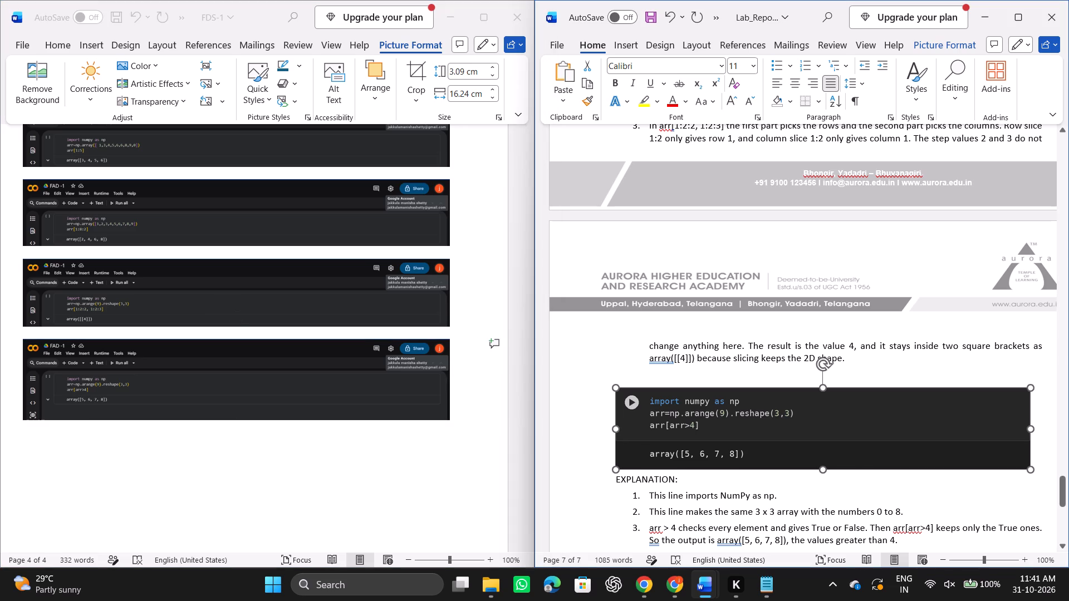
pyautogui.hotkey('ctrl', 'v')
# Replace the arr[1:2:2, 1:2:3] code image in Lab_Report_1_FDS with a copy of the matching Colab screenshot from FDS-1.
pyautogui.scroll(1, 655, 336)
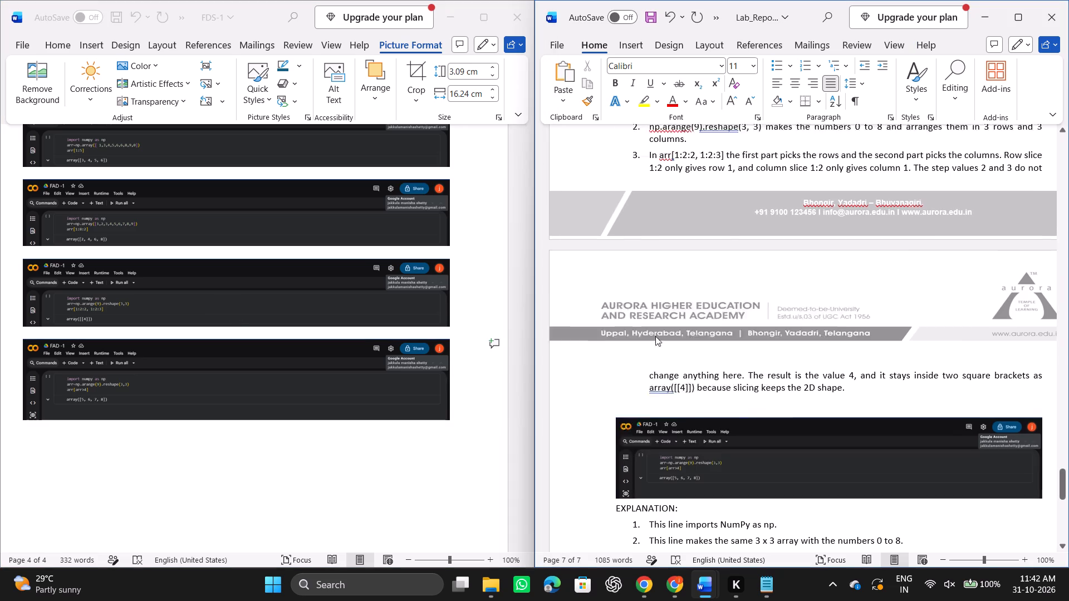
pyautogui.scroll(1, 655, 336)
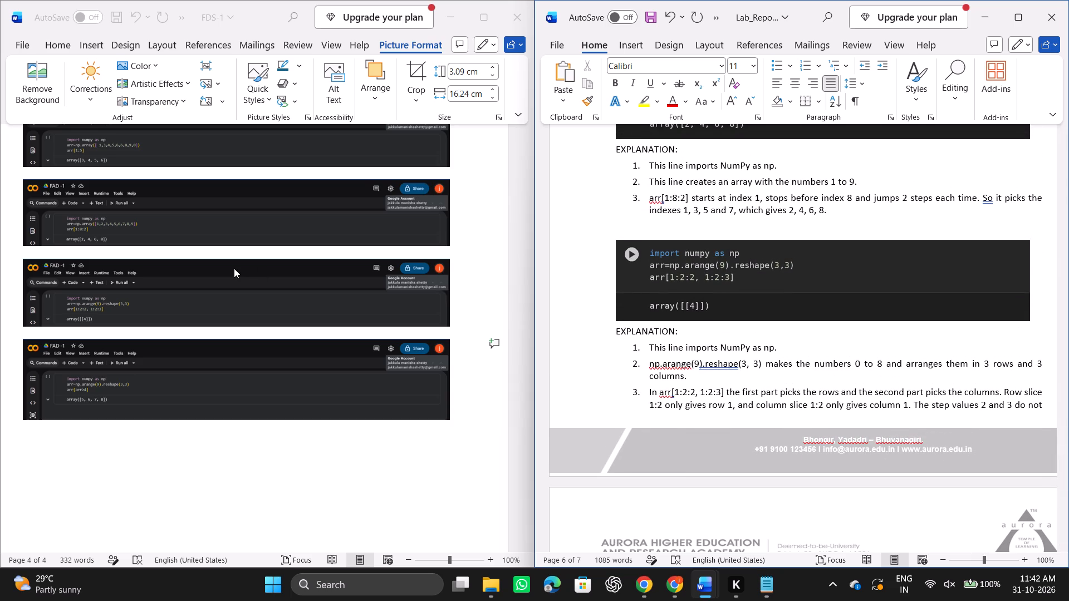
pyautogui.click(204, 297)
pyautogui.click(204, 297)
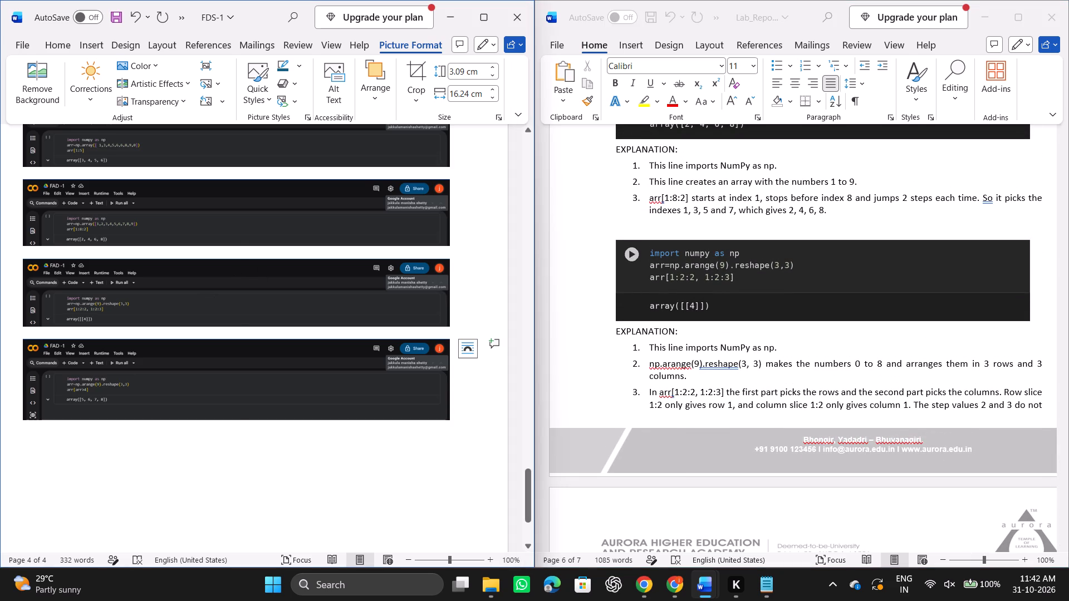
pyautogui.hotkey('ctrl', 'c')
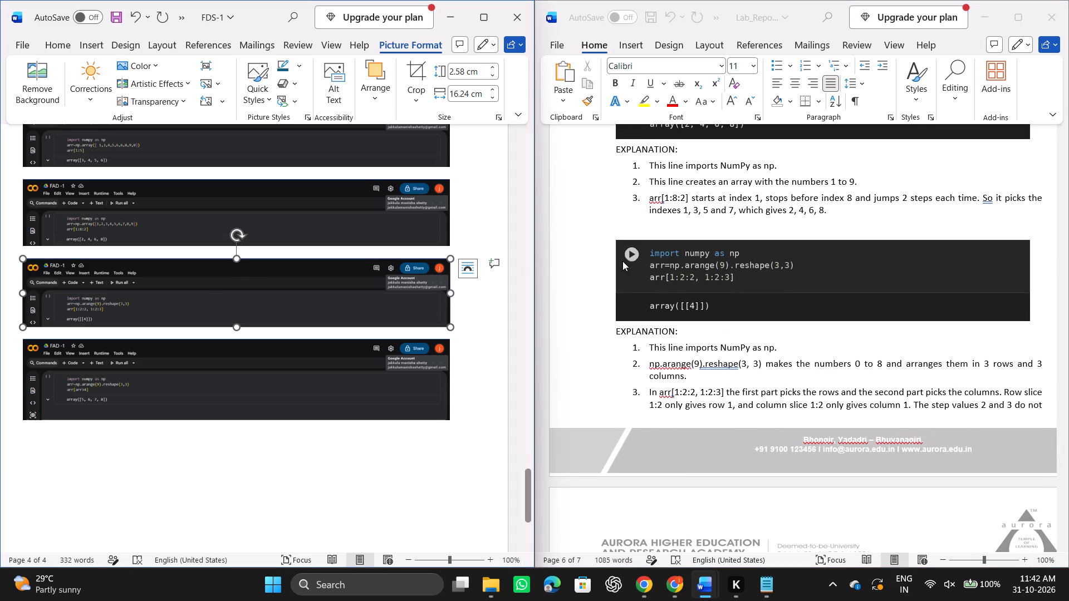
pyautogui.click(709, 288)
pyautogui.click(709, 288)
pyautogui.press('BackSpace')
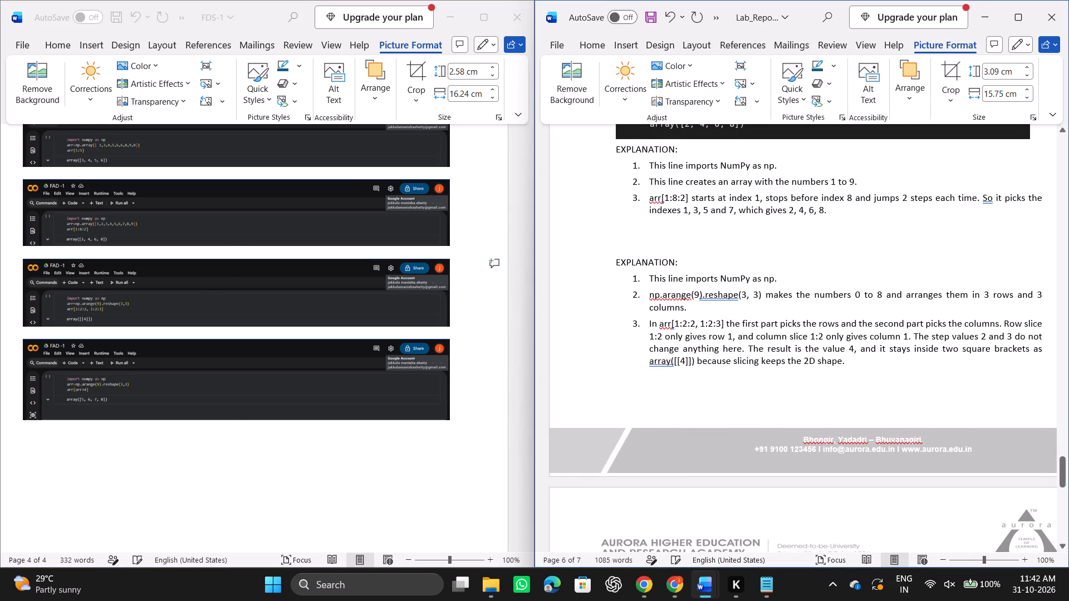
pyautogui.hotkey('ctrl', 'v')
# Replace the arr[1:8:2] code image in Lab_Report_1_FDS with a copy of the matching Colab screenshot from FDS-1.
pyautogui.scroll(1, 709, 288)
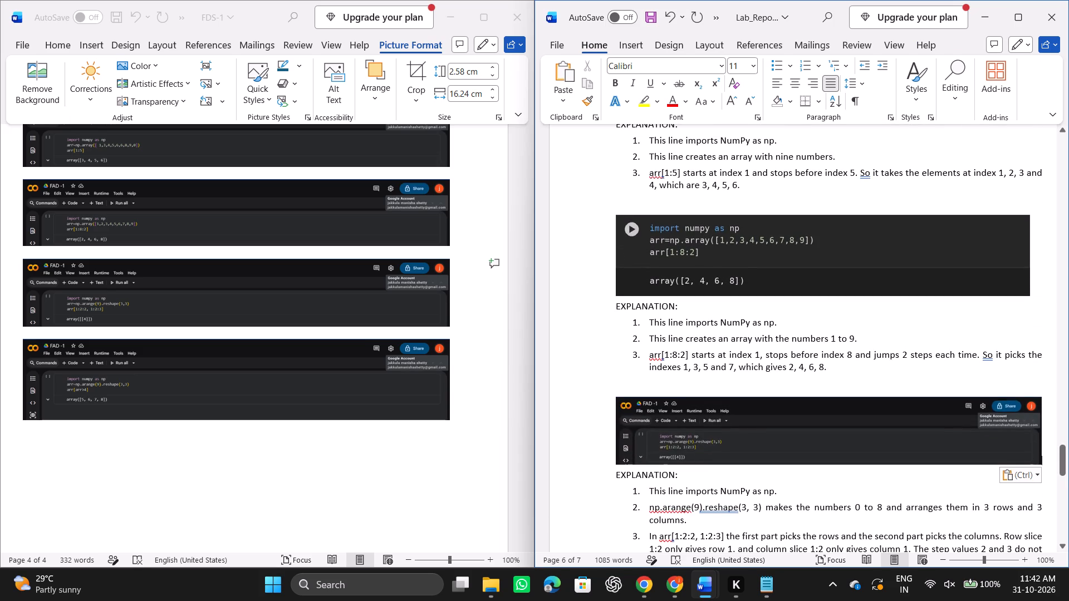
pyautogui.click(266, 221)
pyautogui.click(266, 221)
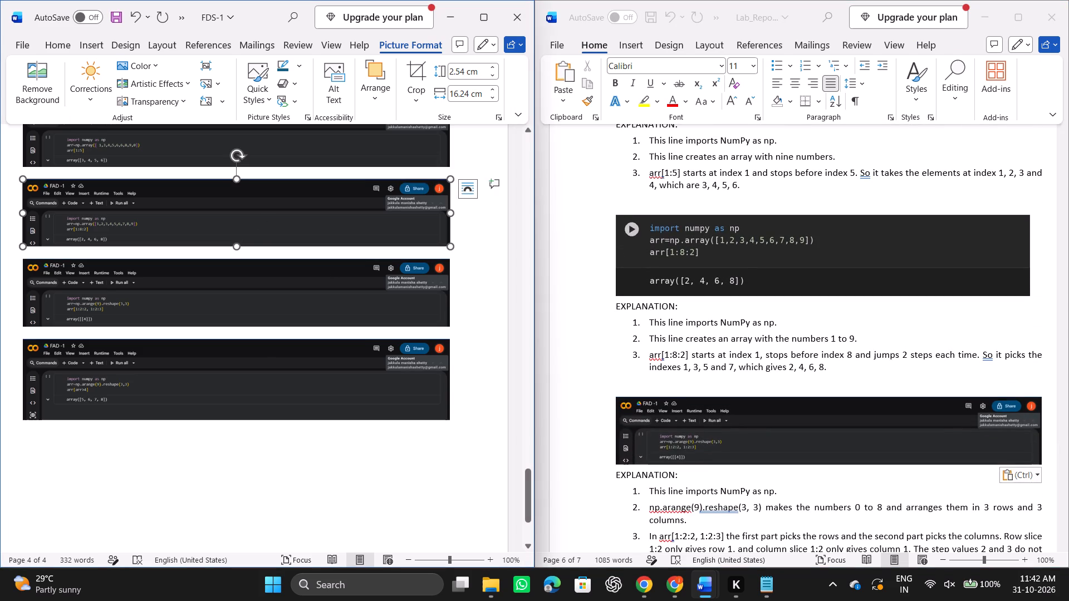
pyautogui.hotkey('ctrl', 'c')
pyautogui.click(712, 237)
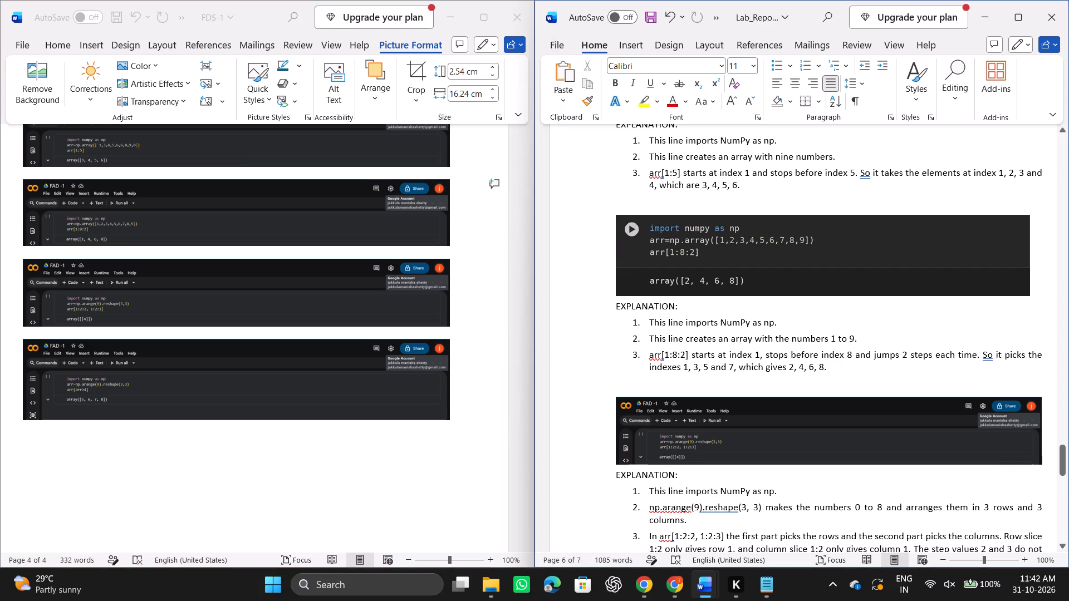
pyautogui.click(712, 237)
pyautogui.press('BackSpace')
pyautogui.hotkey('ctrl', 'v')
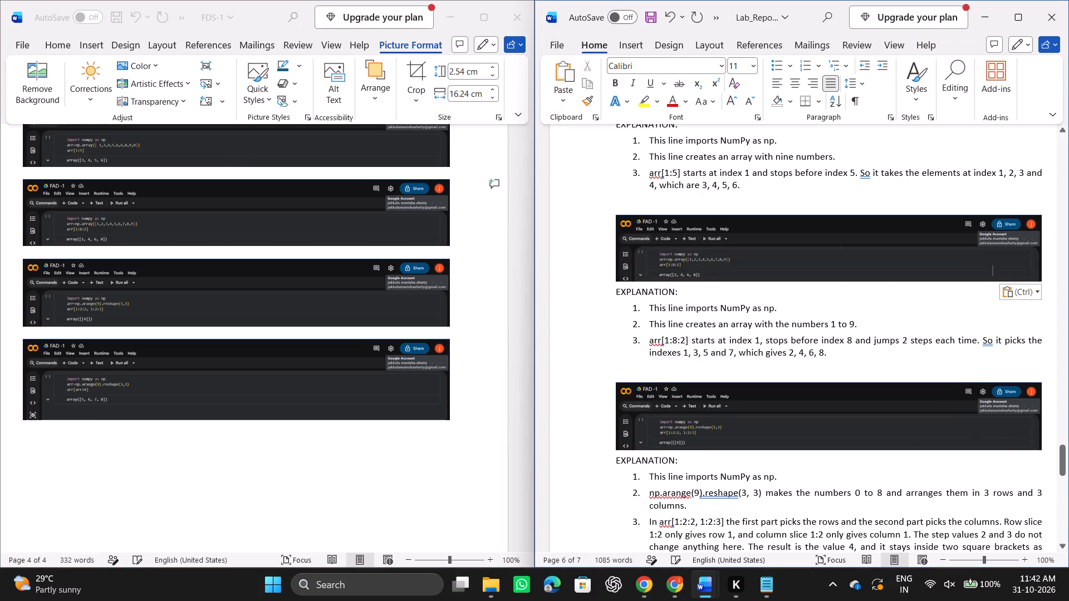
# Replace the arr[1:5] code image in Lab_Report_1_FDS with a copy of the matching Colab screenshot from FDS-1.
pyautogui.scroll(2, 712, 237)
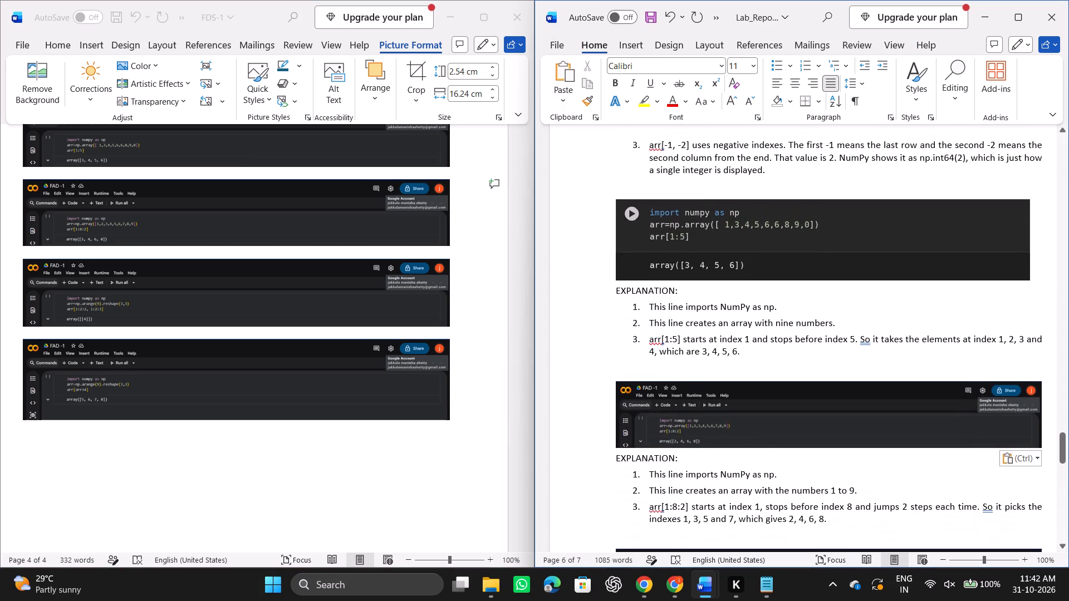
pyautogui.scroll(2, 357, 281)
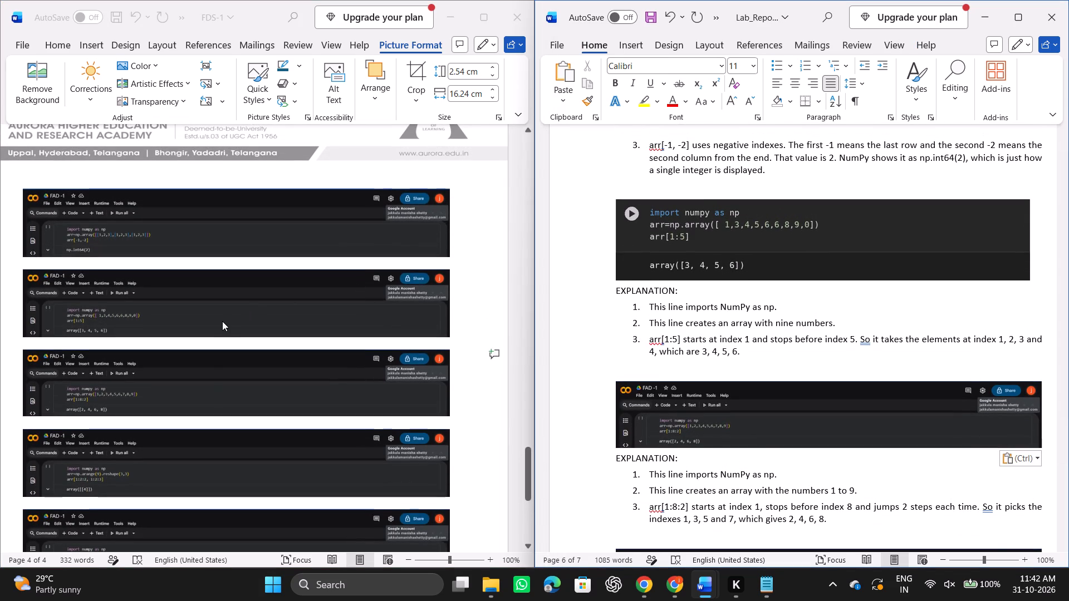
pyautogui.click(222, 321)
pyautogui.click(222, 321)
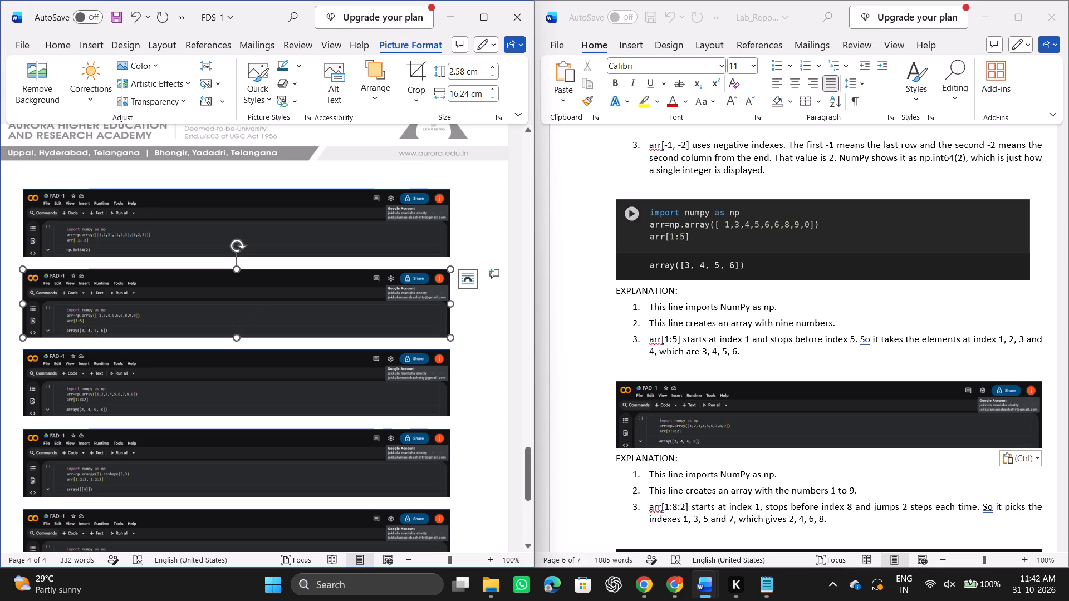
pyautogui.hotkey('ctrl', 'c')
pyautogui.doubleClick(718, 245)
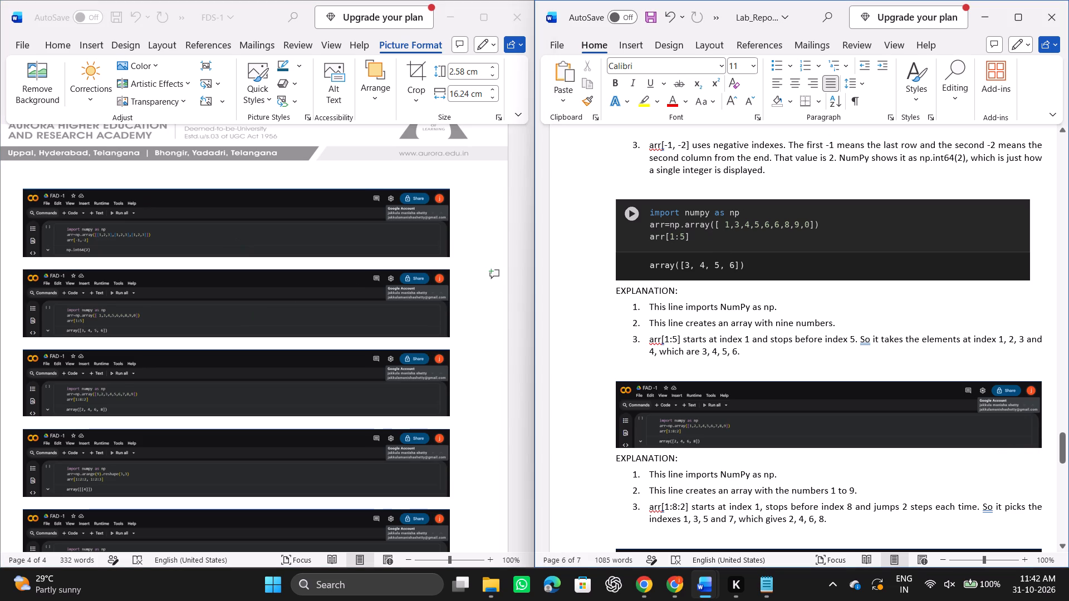
pyautogui.press('BackSpace')
pyautogui.hotkey('ctrl', 'v')
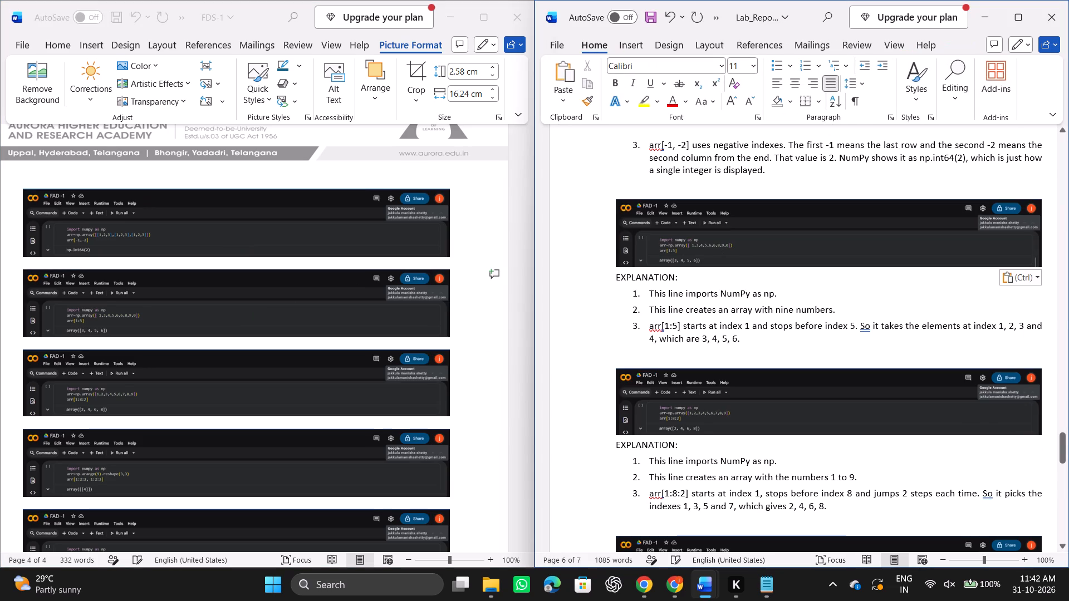
# Replace the arr[-1,-2] code image in Lab_Report_1_FDS with a copy of the matching Colab screenshot from FDS-1.
pyautogui.scroll(3, 795, 269)
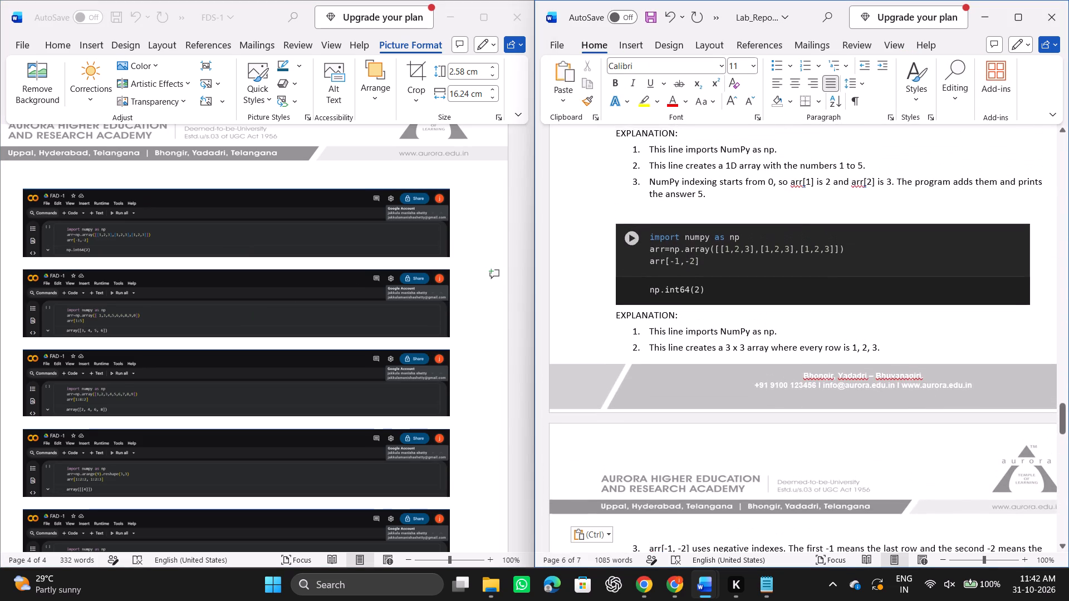
pyautogui.scroll(1, 795, 269)
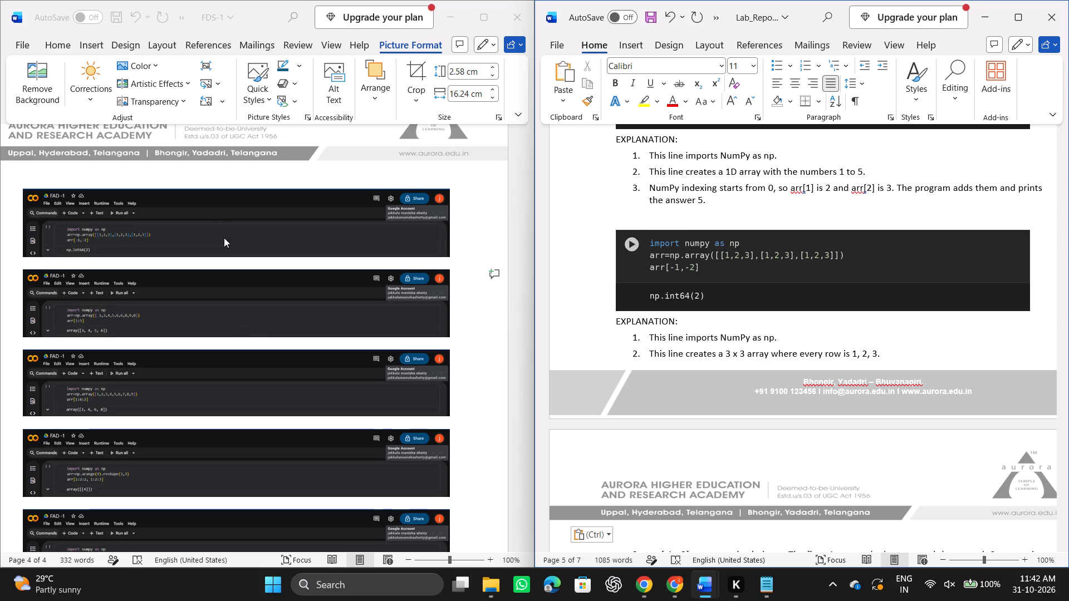
pyautogui.scroll(1, 214, 224)
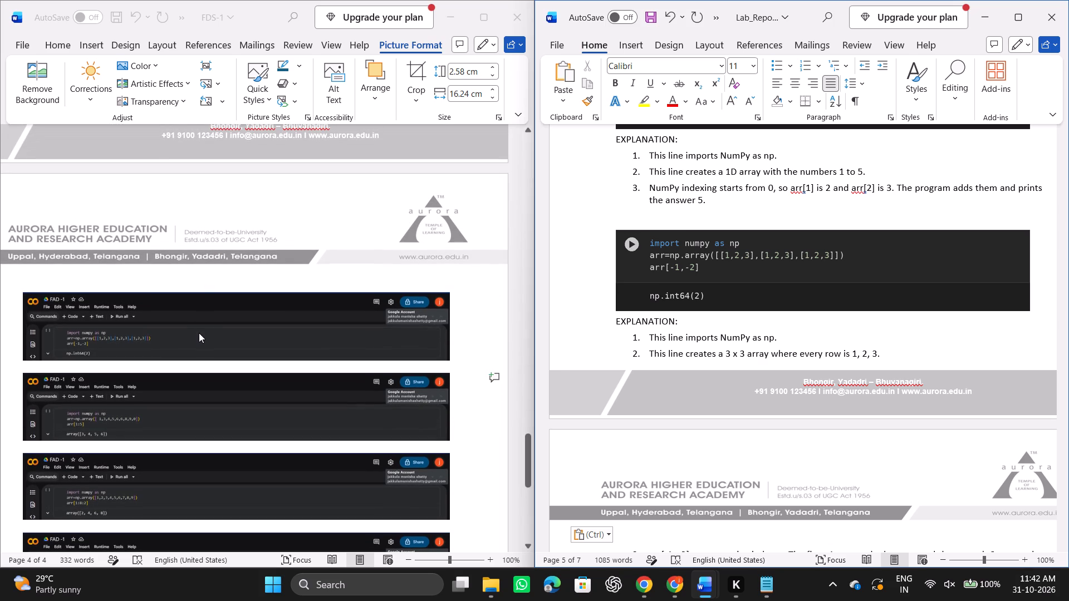
pyautogui.click(199, 333)
pyautogui.click(199, 333)
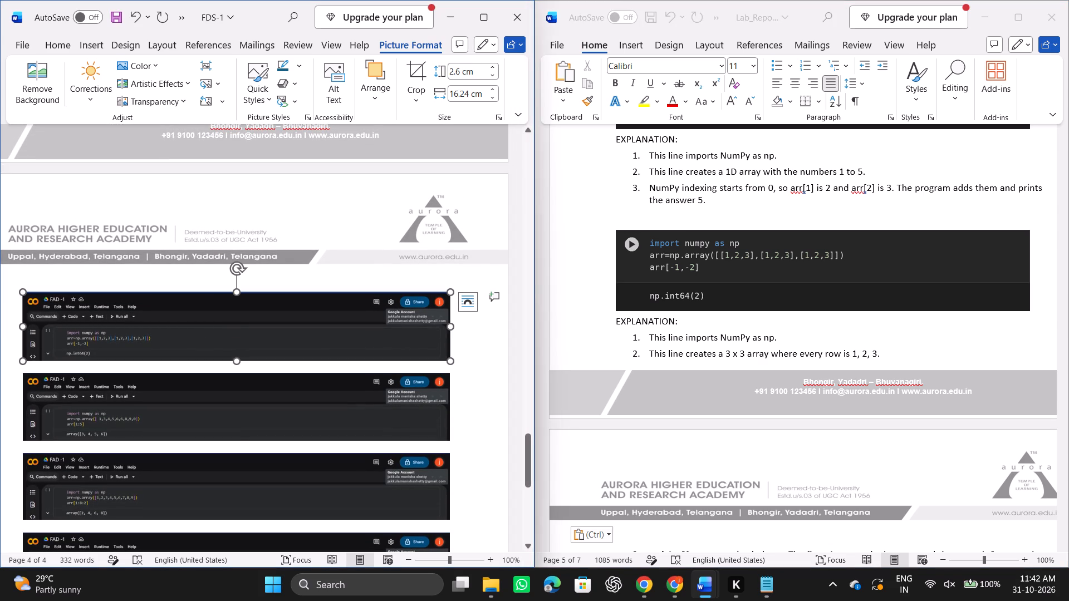
pyautogui.hotkey('ctrl', 'c')
pyautogui.click(661, 270)
pyautogui.click(661, 270)
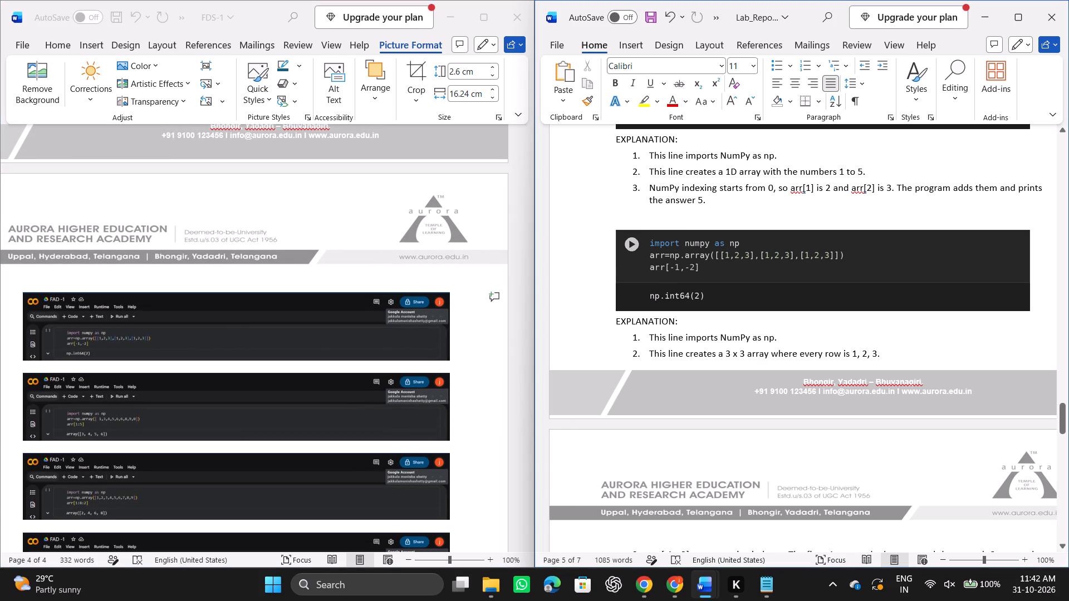
pyautogui.press('BackSpace')
pyautogui.hotkey('ctrl', 'v')
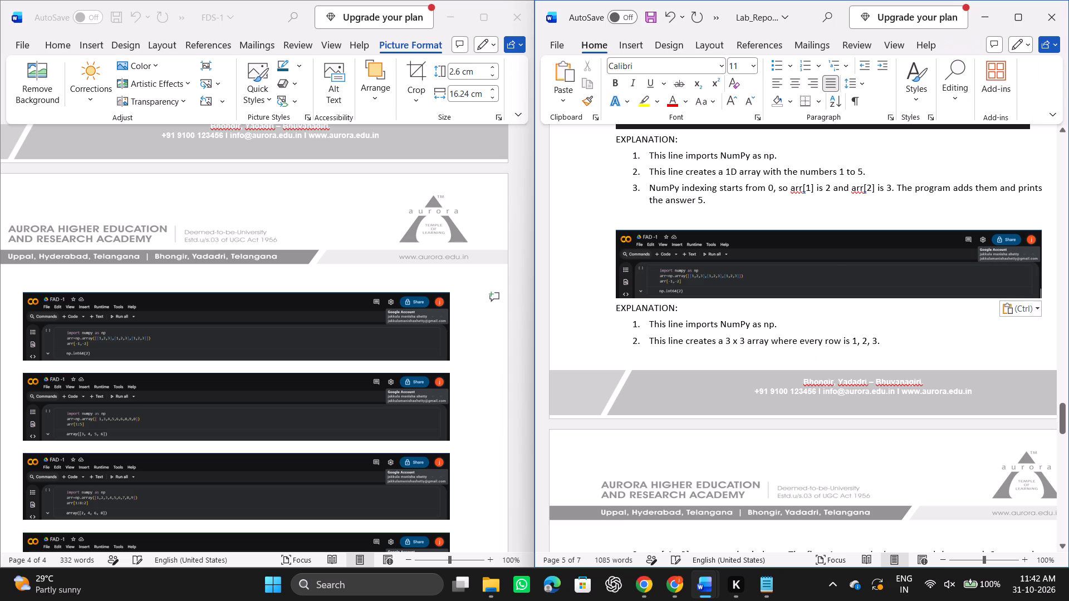
# Check the remaining old code images in Lab_Report_1_FDS, arr[1]+arr[2] and astype(int), against the Colab screenshots in FDS-1 for matches.
pyautogui.scroll(2, 694, 240)
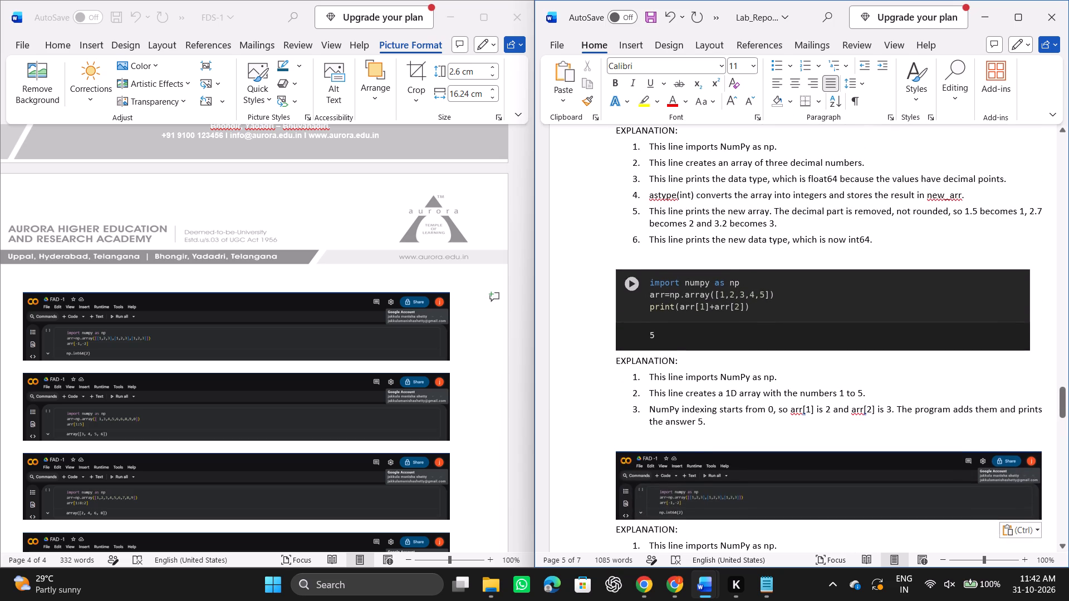
pyautogui.scroll(1, 323, 388)
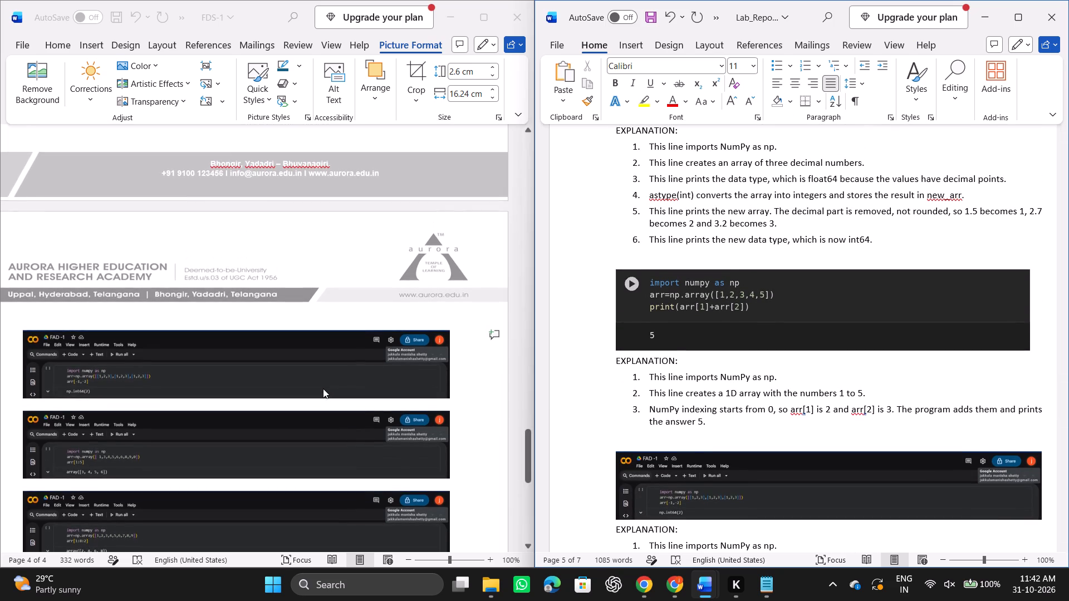
pyautogui.scroll(1, 323, 388)
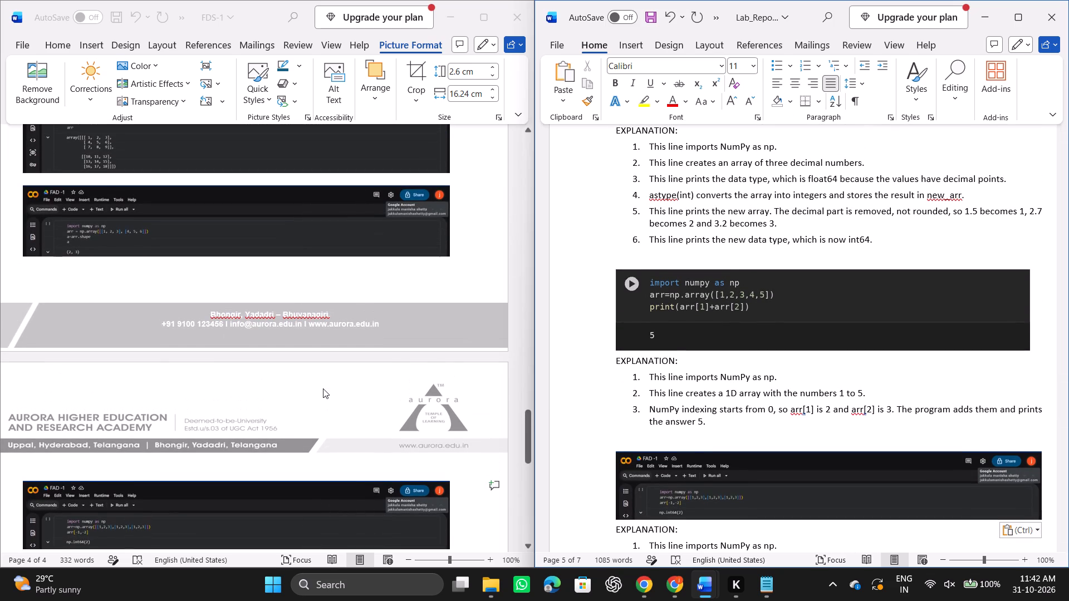
pyautogui.scroll(1, 323, 388)
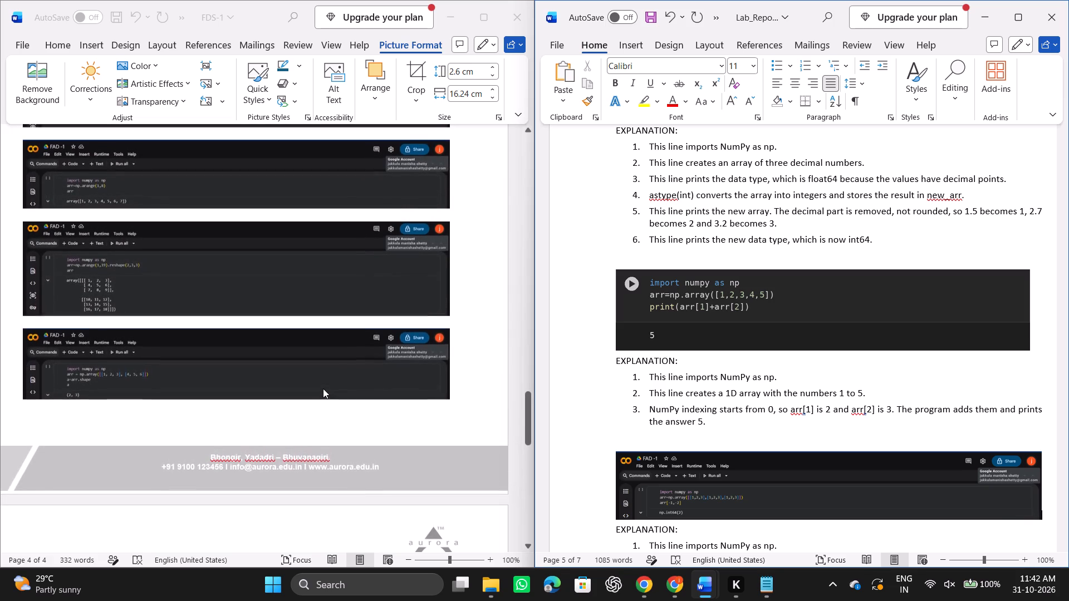
pyautogui.scroll(1, 323, 388)
pyautogui.scroll(2, 724, 294)
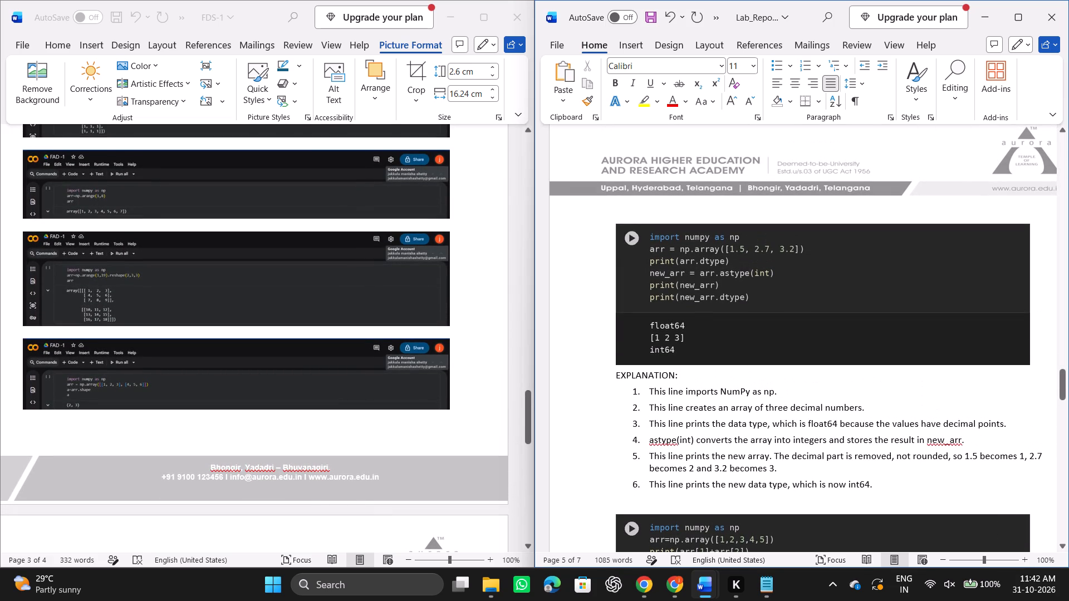
pyautogui.scroll(3, 724, 294)
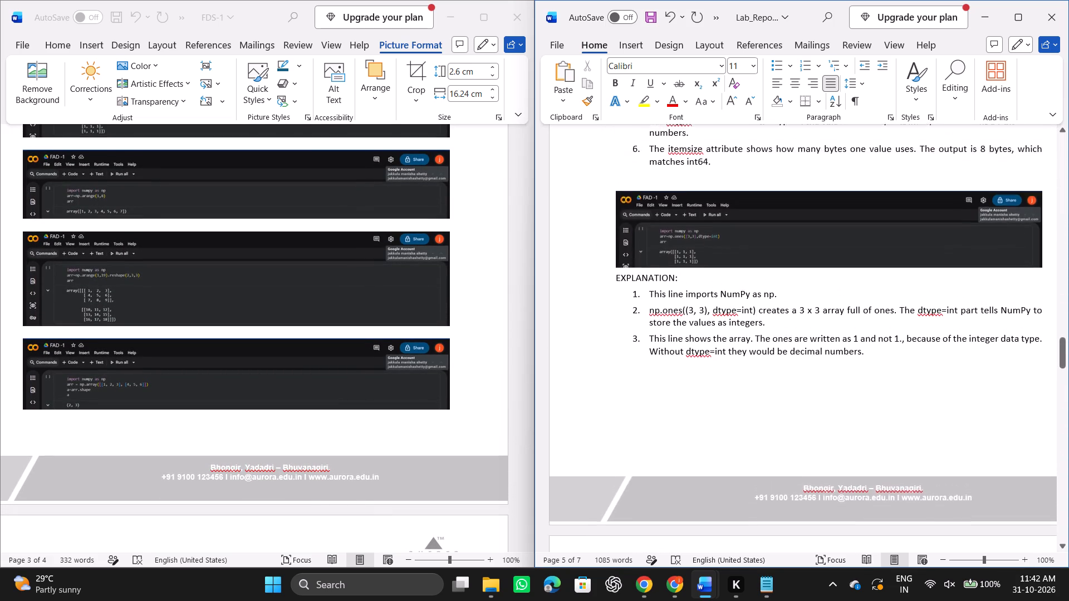
pyautogui.scroll(1, 724, 294)
pyautogui.scroll(-3, 724, 294)
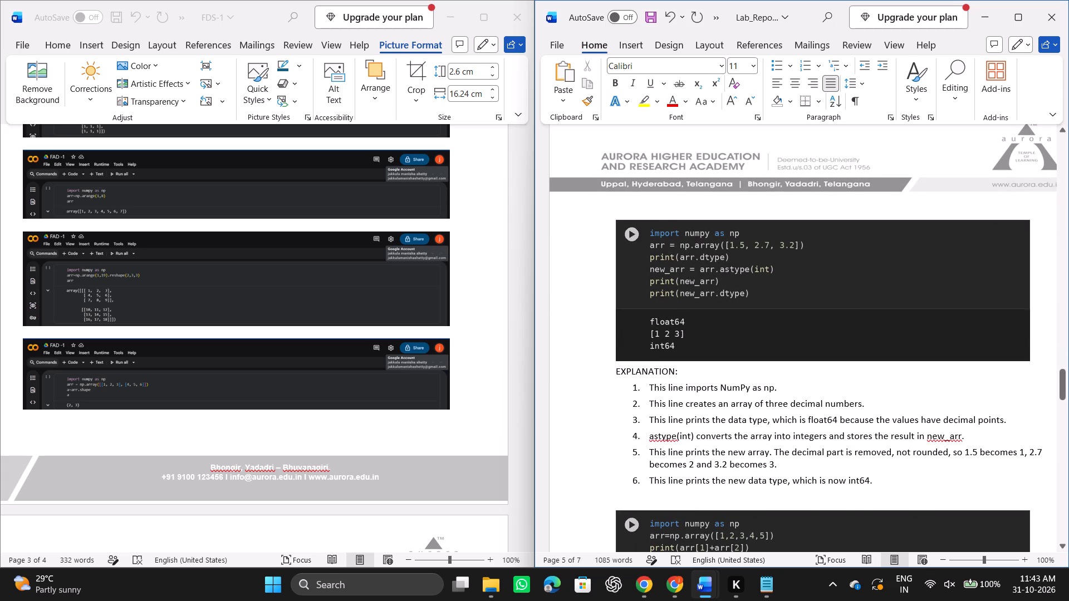
pyautogui.scroll(-2, 696, 343)
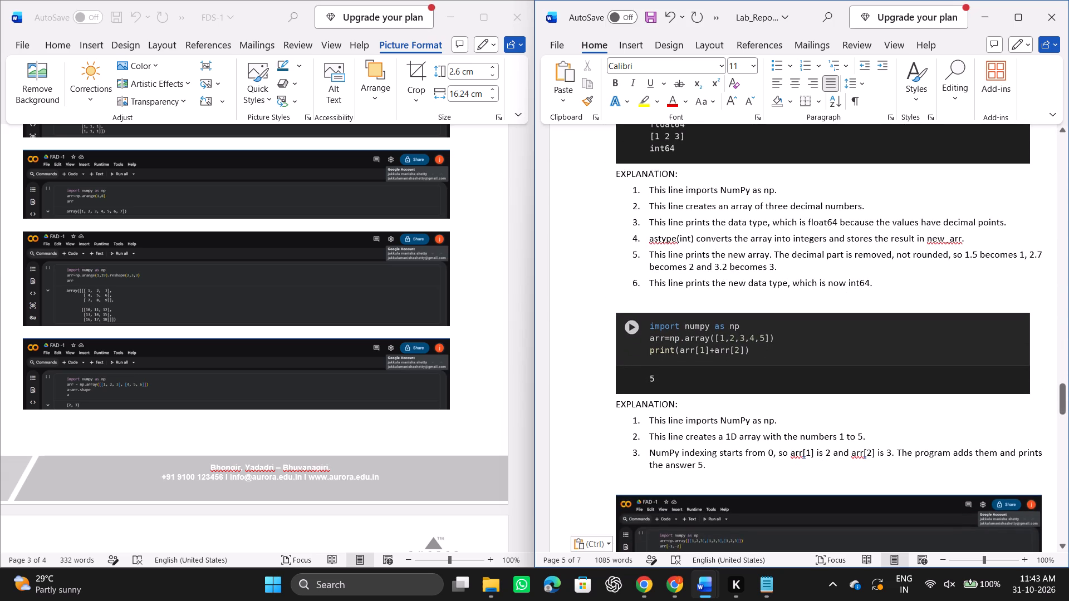
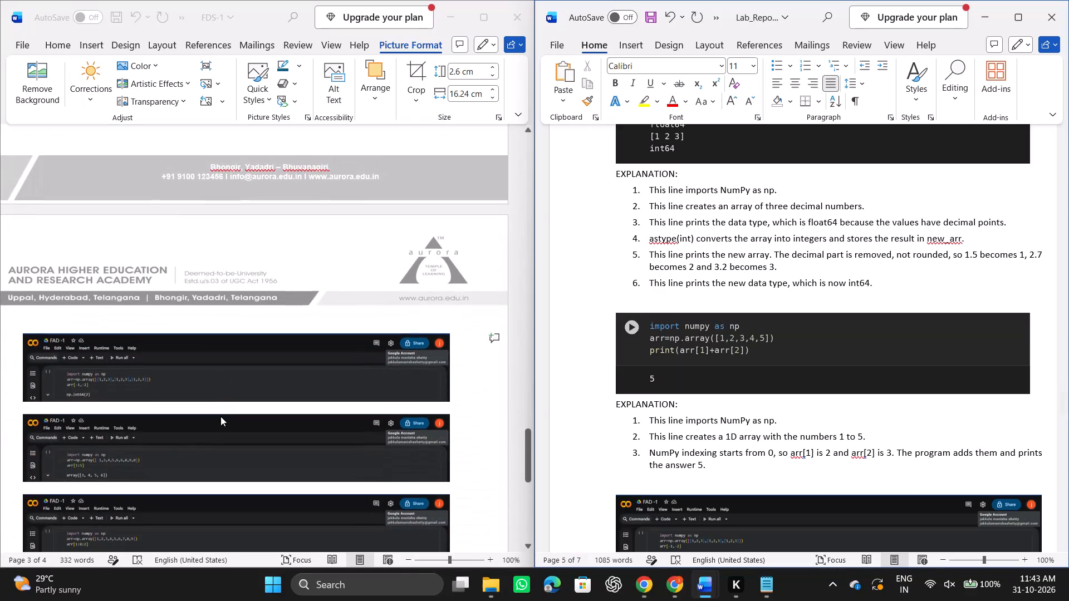
# Copy the astype(int) code image with the array [1.5, 2.7, 3.2] from Lab_Report_1_FDS.
pyautogui.scroll(-3, 220, 416)
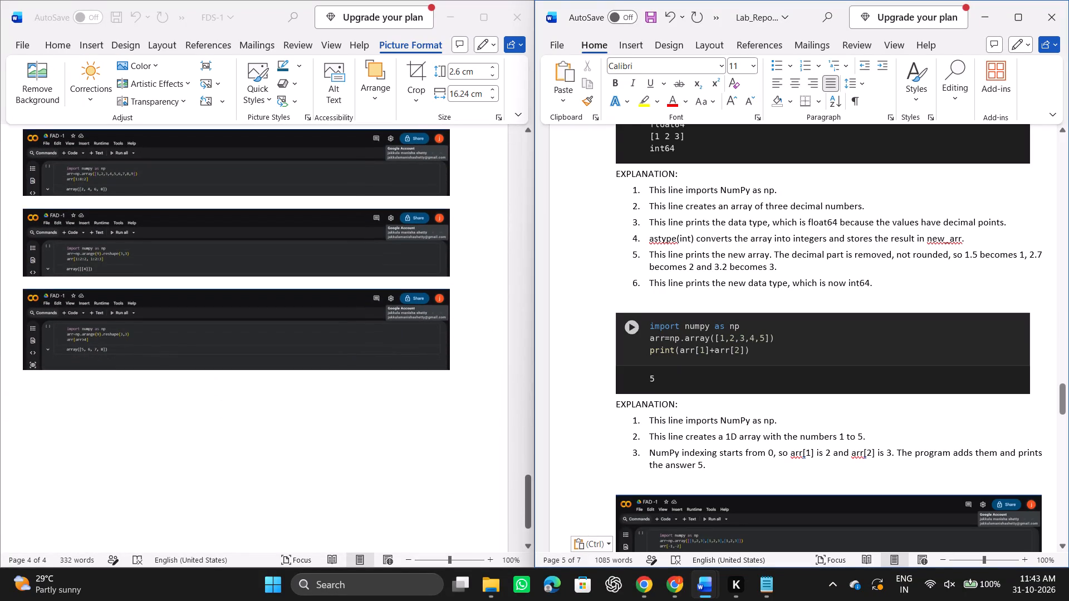
pyautogui.scroll(1, 728, 280)
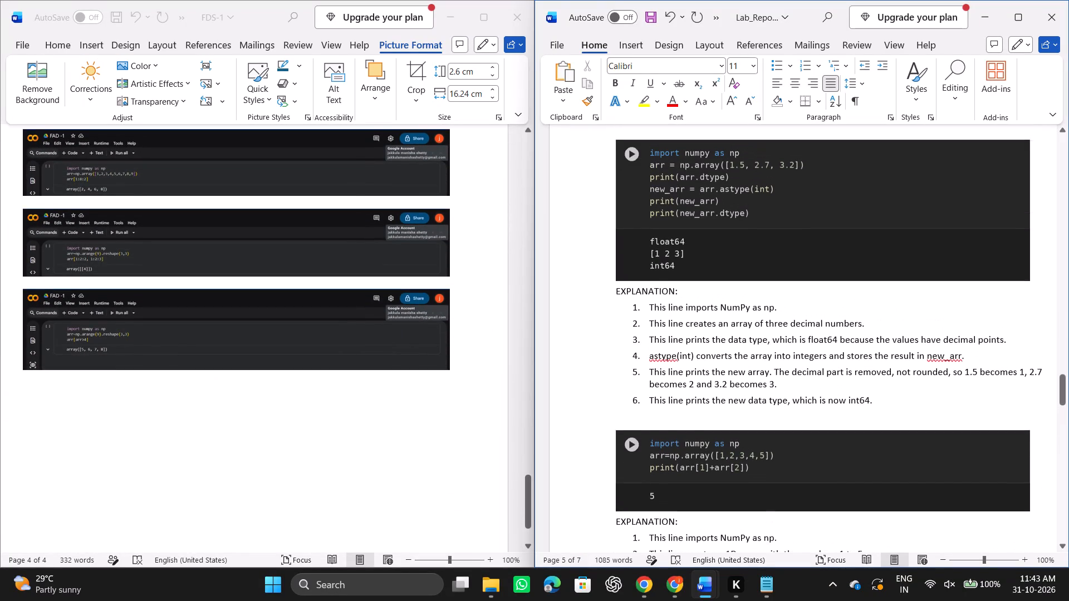
pyautogui.scroll(1, 728, 280)
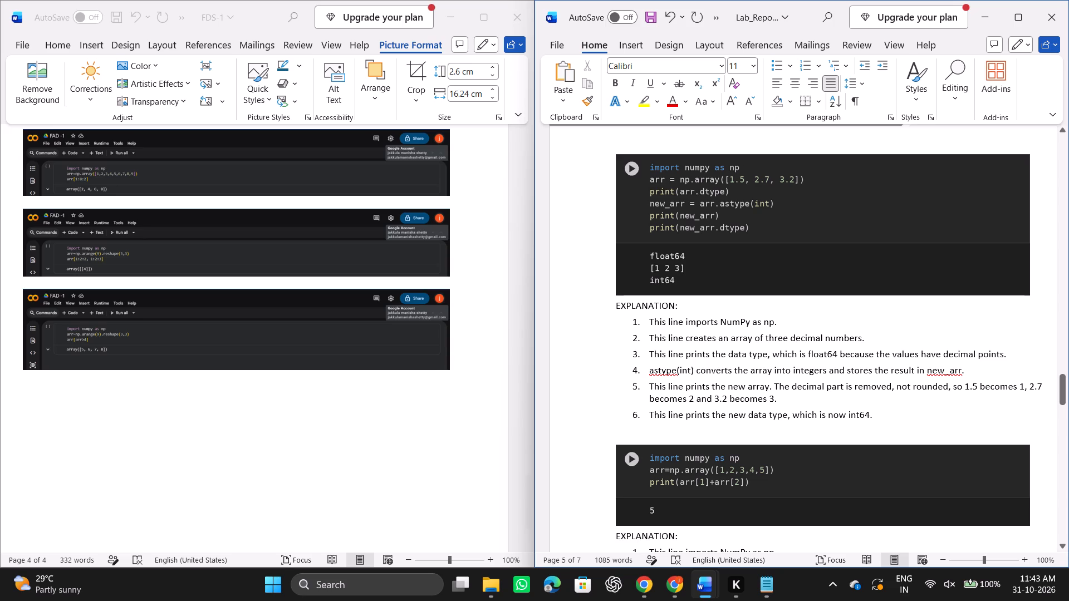
pyautogui.click(728, 280)
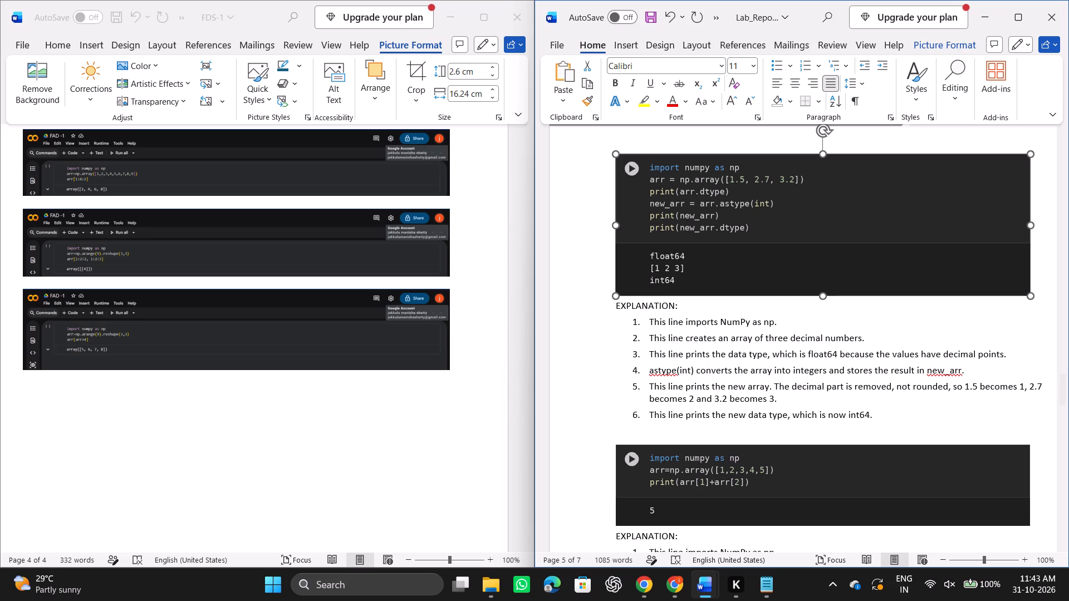
pyautogui.hotkey('ctrl', 'c')
# Minimize the FDS-1 document and switch to the Chrome window that has the mail inbox open.
pyautogui.click(453, 16)
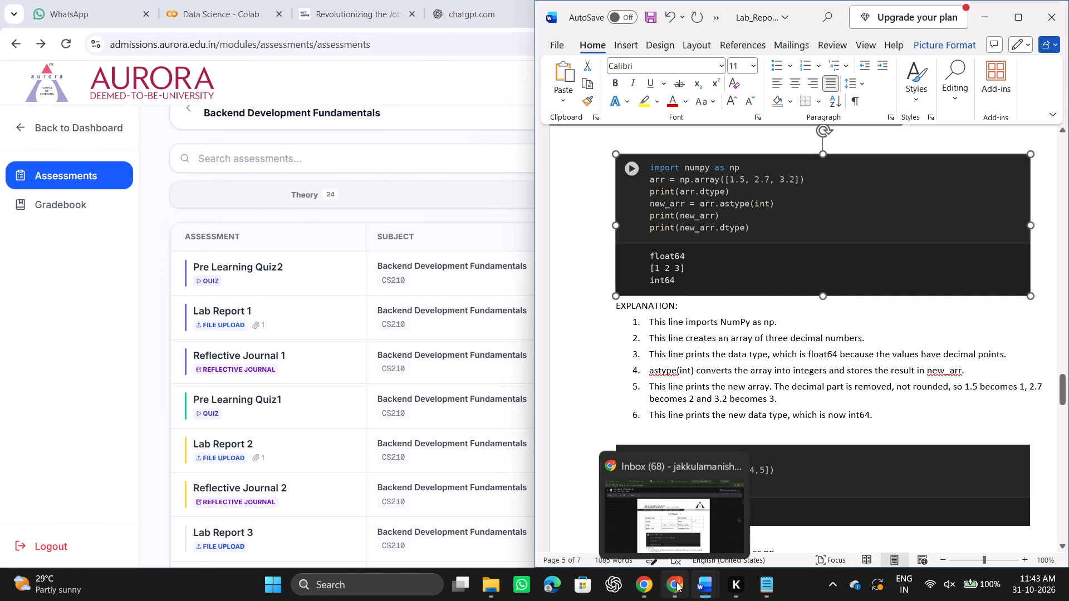
pyautogui.moveTo(676, 582); pyautogui.dragTo(433, 432)
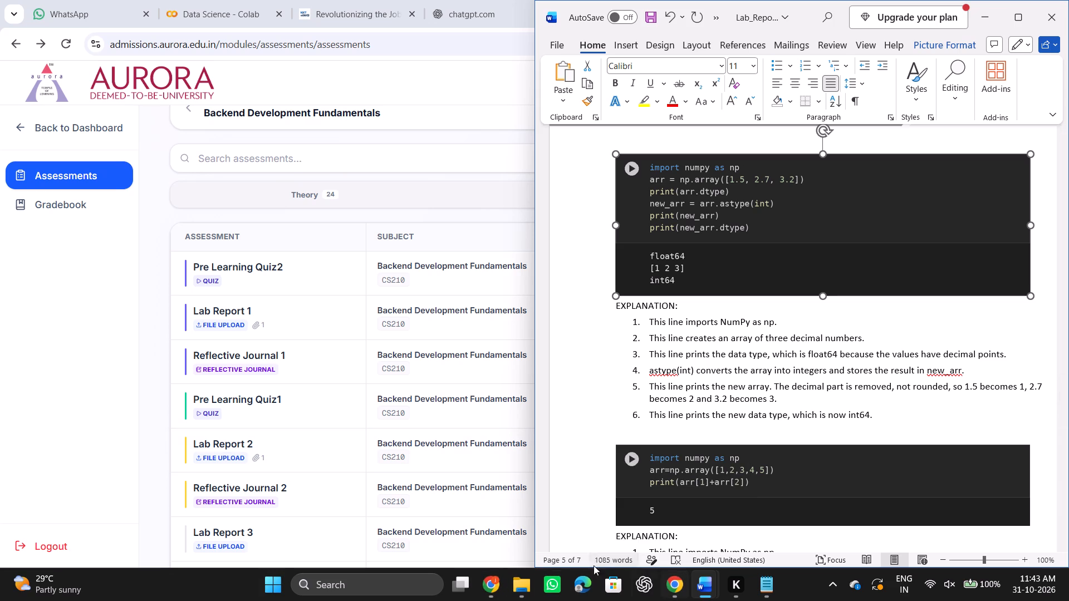
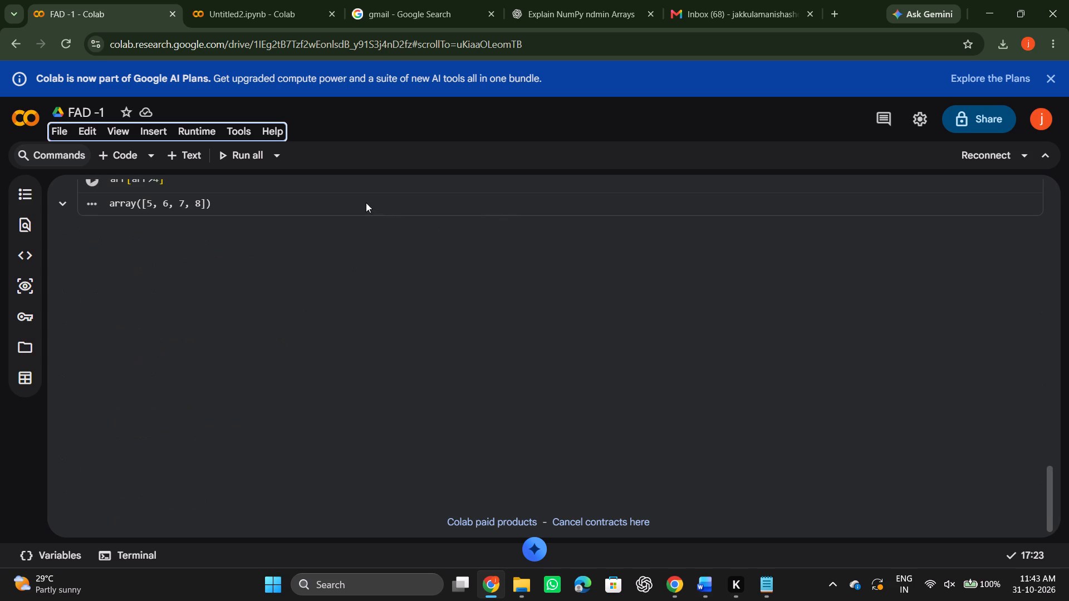
# Add a code cell at the end of the FAD -1 notebook and place Colab side by side with Lab_Report_1_FDS.
pyautogui.click(518, 216)
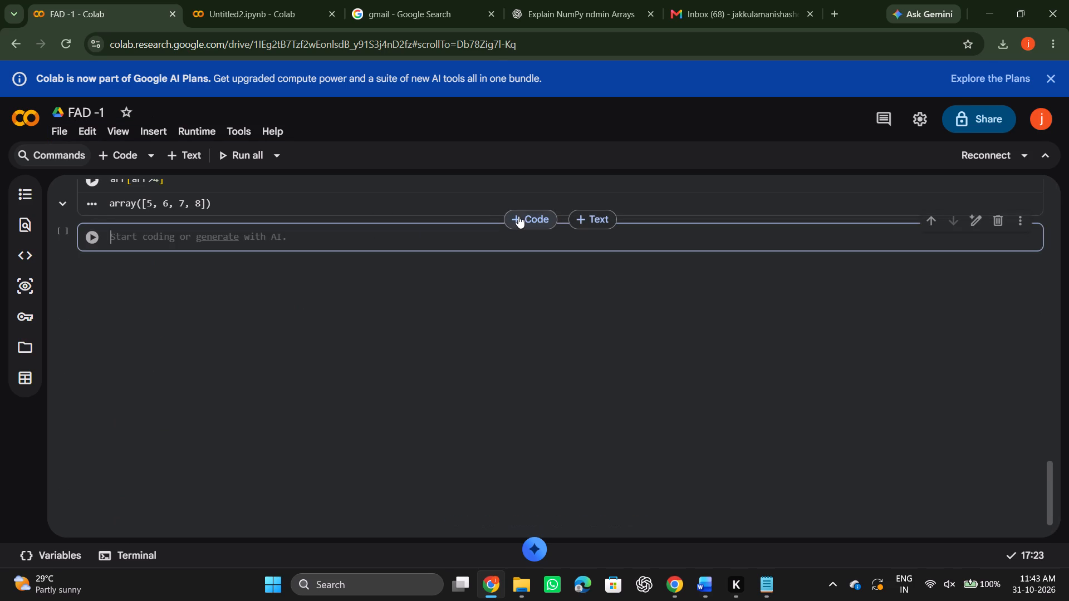
pyautogui.press('super+Right')
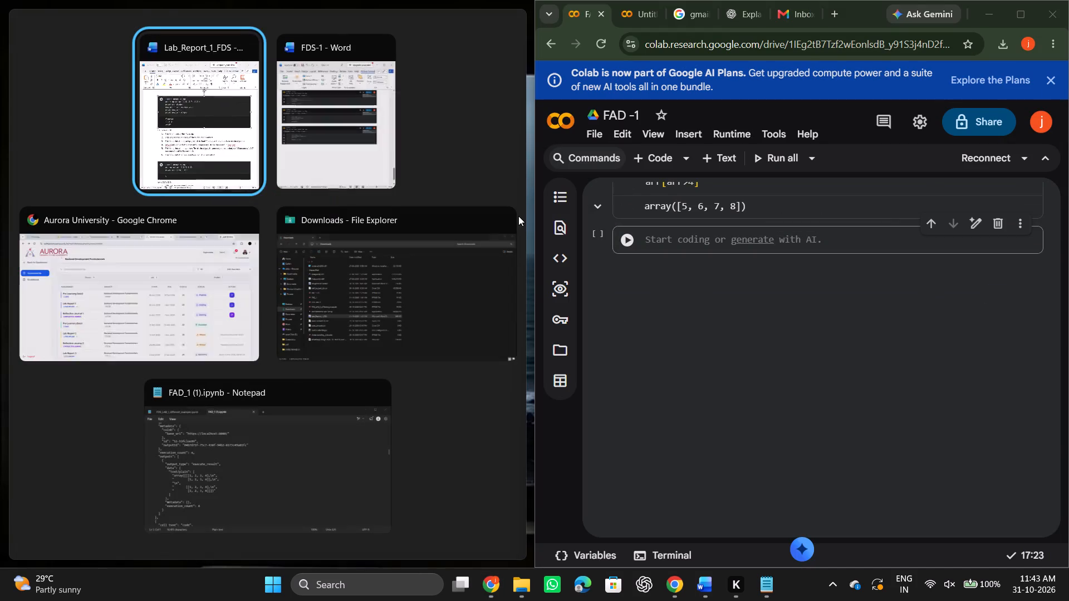
pyautogui.click(217, 144)
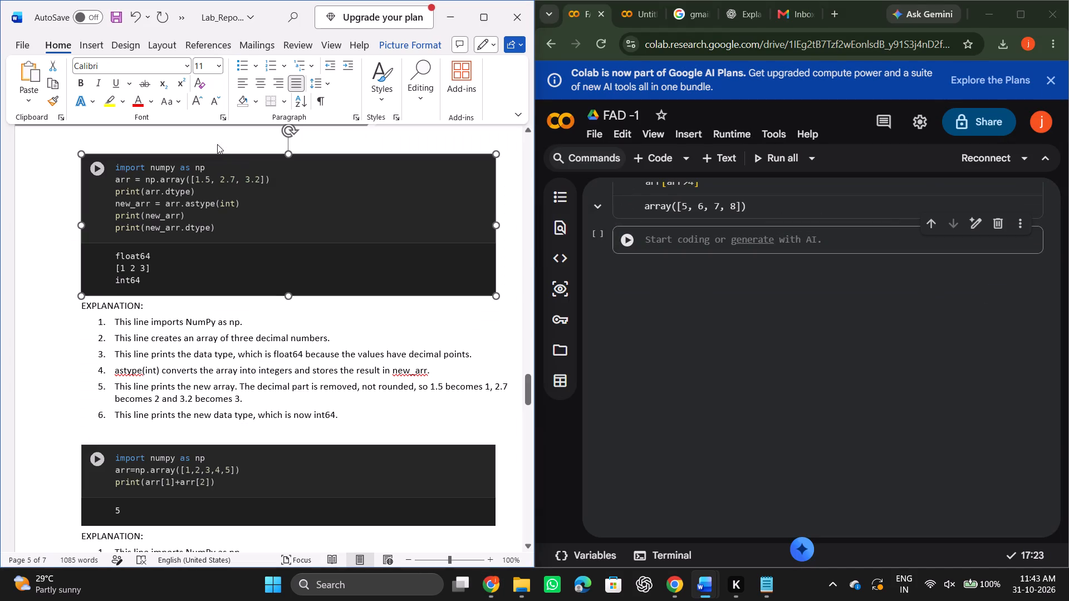
# Enter the line import numpy as np in the new empty code cell.
pyautogui.click(658, 239)
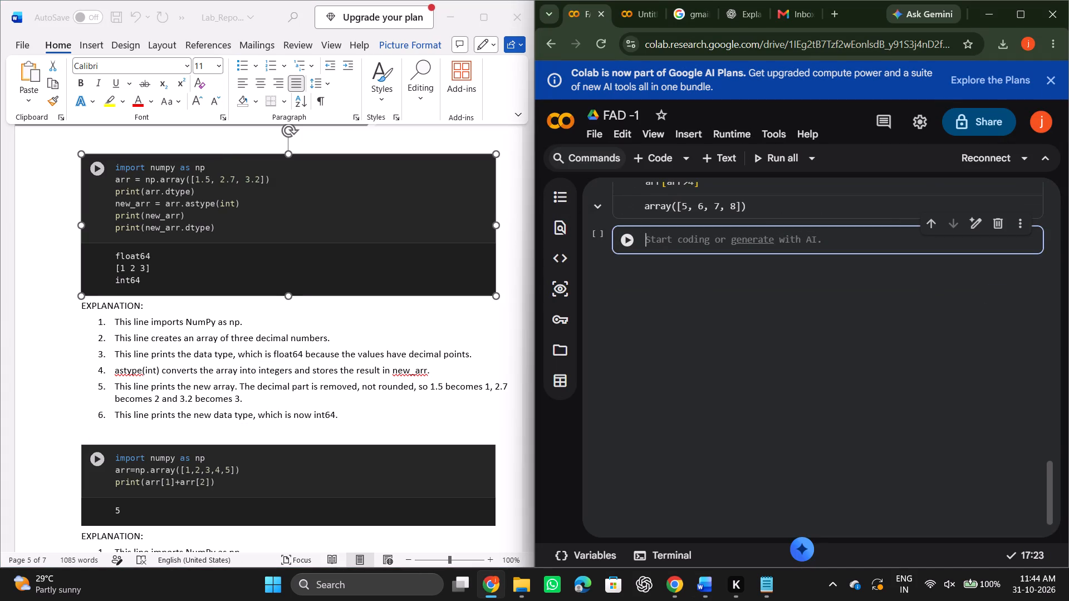
pyautogui.write('import')
pyautogui.press('space')
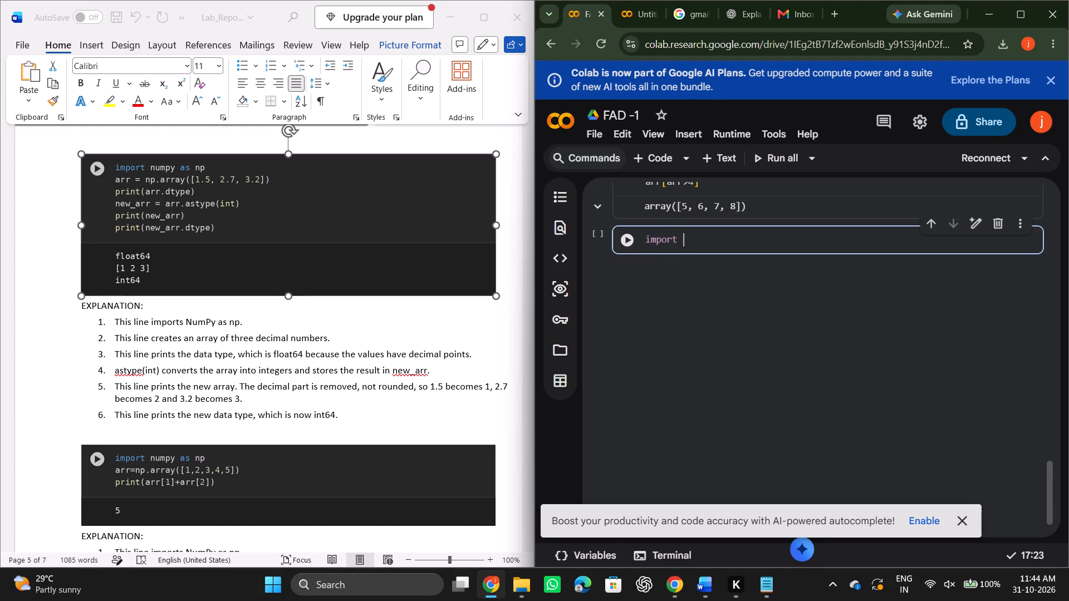
pyautogui.write('numpy')
pyautogui.press('space')
pyautogui.write('as np')
# Add the line arr = np.array([1.7, 3.5, 7.9]) below the import.
pyautogui.press('Return')
pyautogui.write('arr')
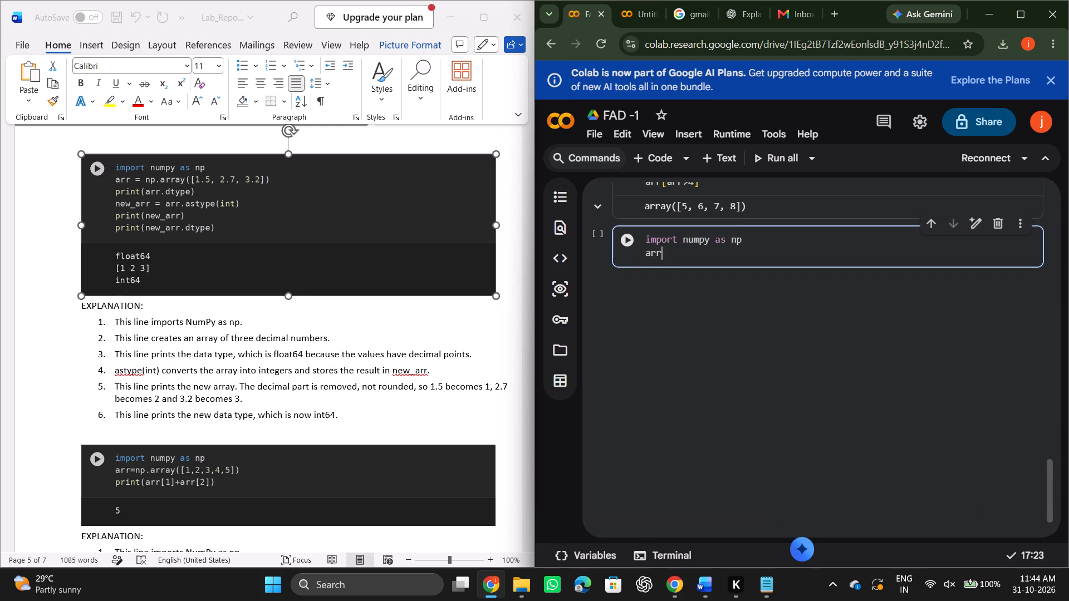
pyautogui.press('space')
pyautogui.write('= np.array')
pyautogui.write('([')
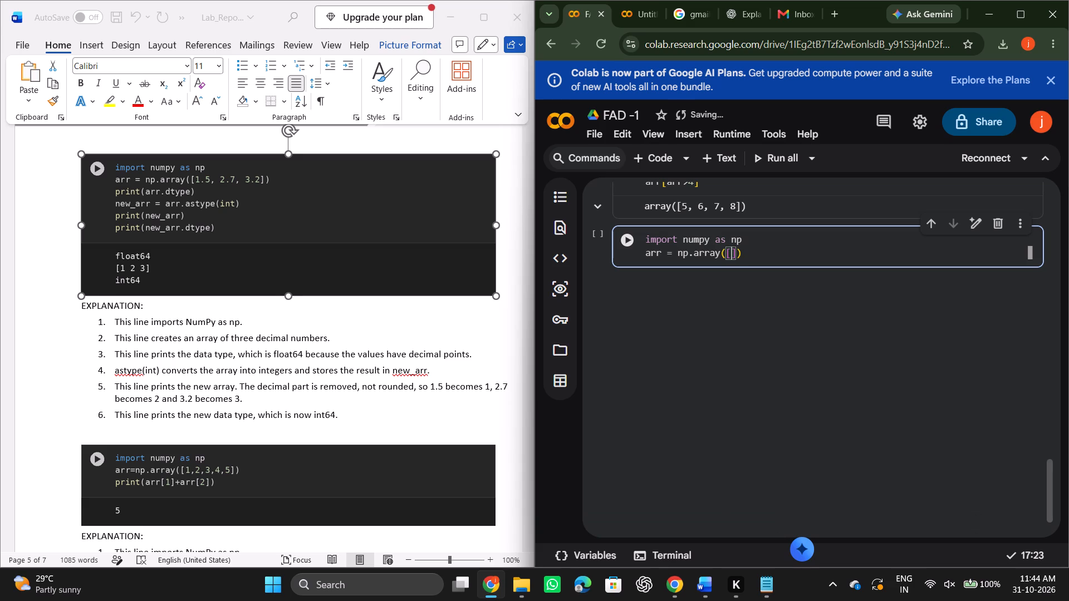
pyautogui.press('1')
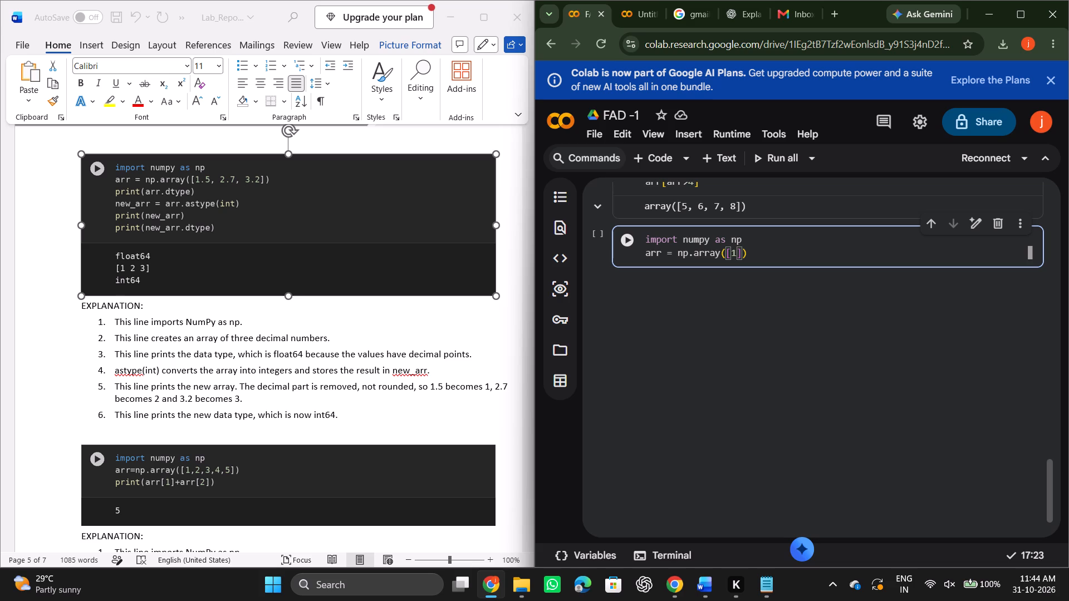
pyautogui.write('.7')
pyautogui.press(',')
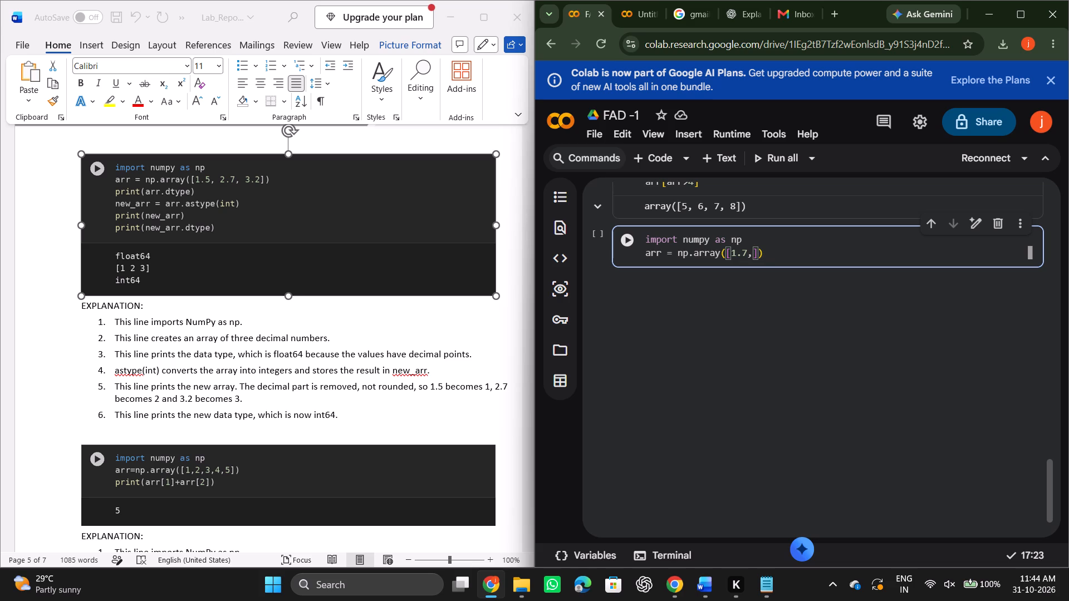
pyautogui.press('space')
pyautogui.write('3.5,')
pyautogui.press('space')
pyautogui.write('7,')
pyautogui.press('BackSpace')
pyautogui.press('.')
pyautogui.press('9')
pyautogui.click(826, 258)
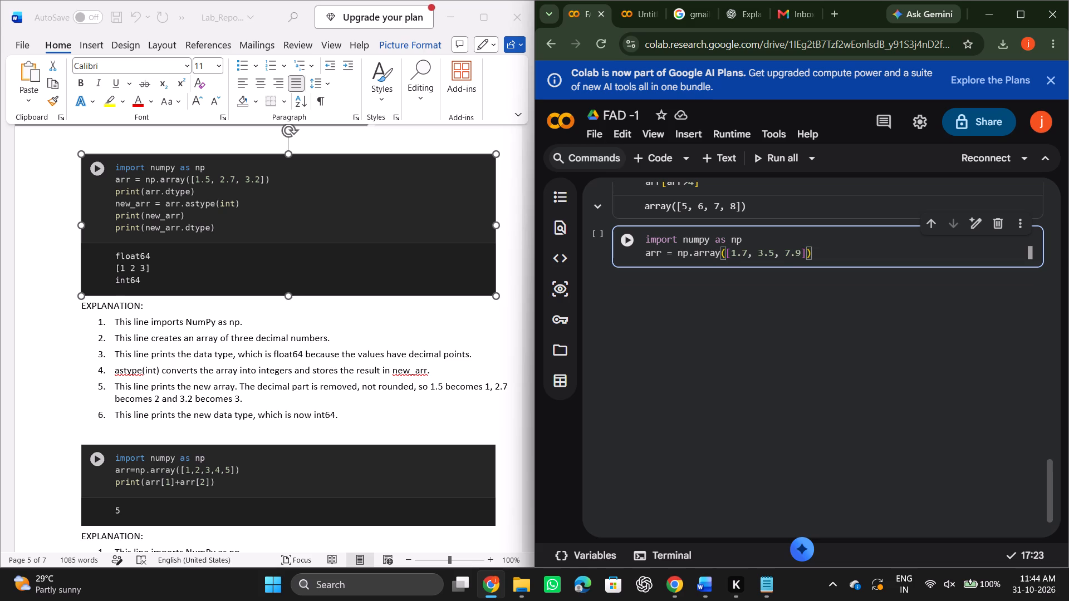
# Add the line print(arr.dtype) below the array definition.
pyautogui.press('Return')
pyautogui.write('print')
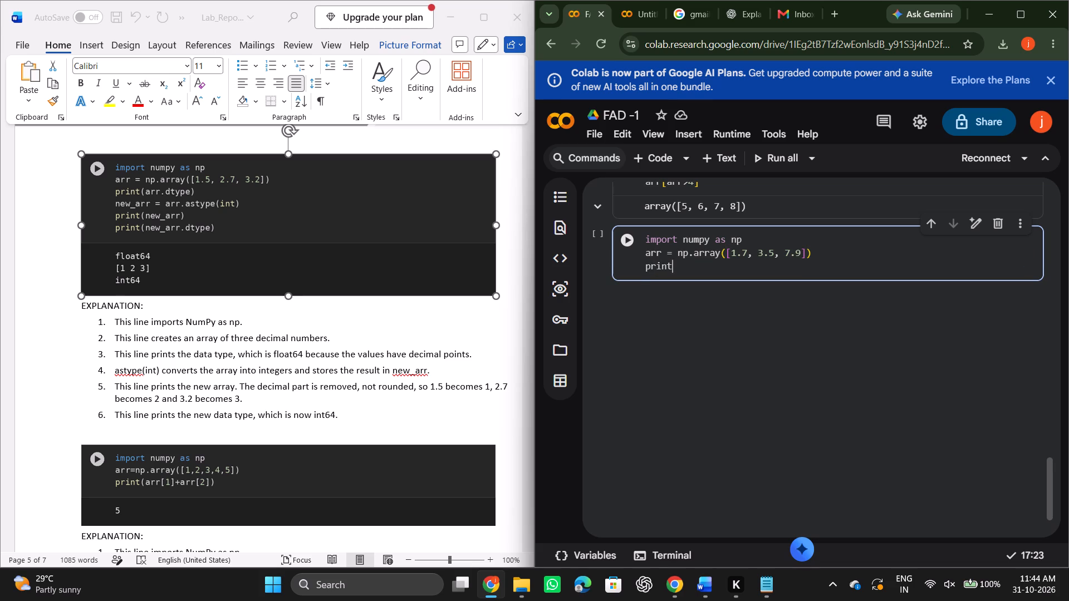
pyautogui.write('(arr')
pyautogui.write('.dtt')
pyautogui.press('y')
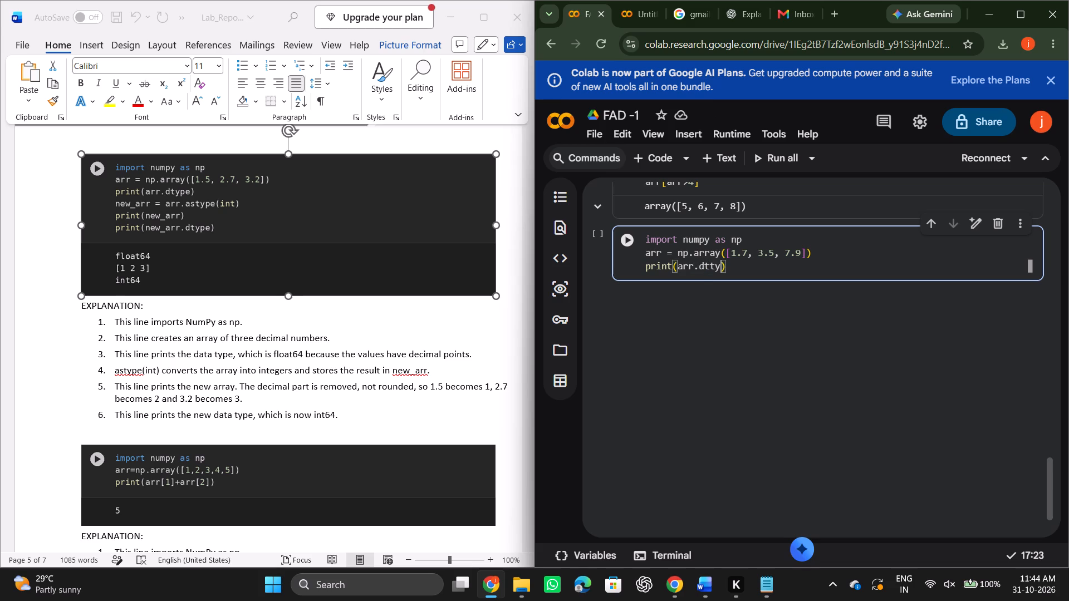
pyautogui.press('BackSpace')
pyautogui.press('BackSpace')
pyautogui.write('ype')
pyautogui.click(739, 265)
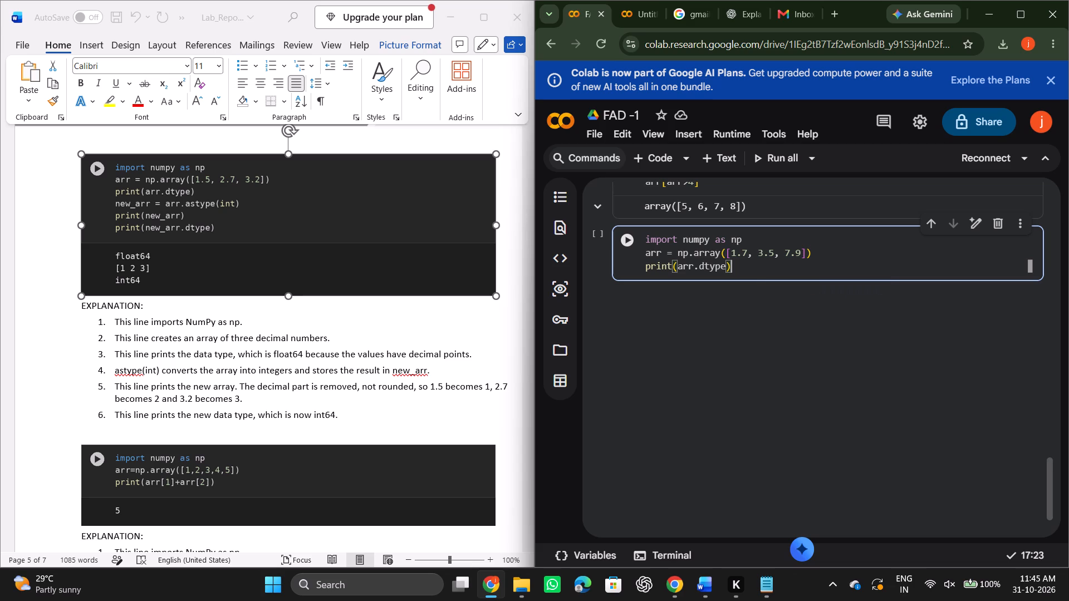
# Add the line new_arr = arr.astype(int) to convert the array to integers.
pyautogui.press('Return')
pyautogui.write('new')
pyautogui.write('_arr')
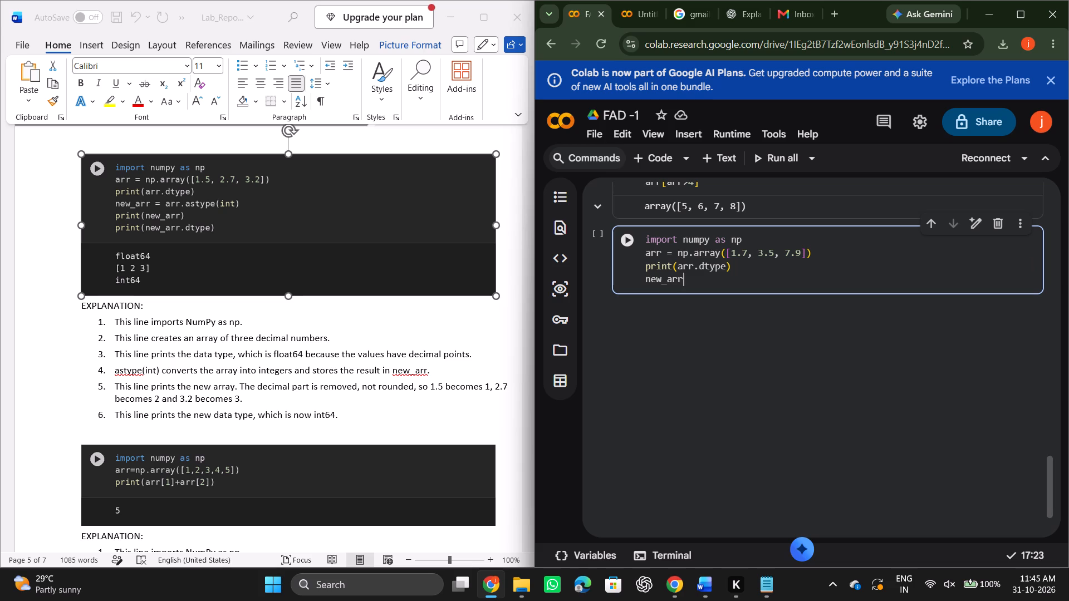
pyautogui.press('space')
pyautogui.write('=')
pyautogui.press('space')
pyautogui.write('arr')
pyautogui.write('.astyp')
pyautogui.press('e')
pyautogui.write('(int')
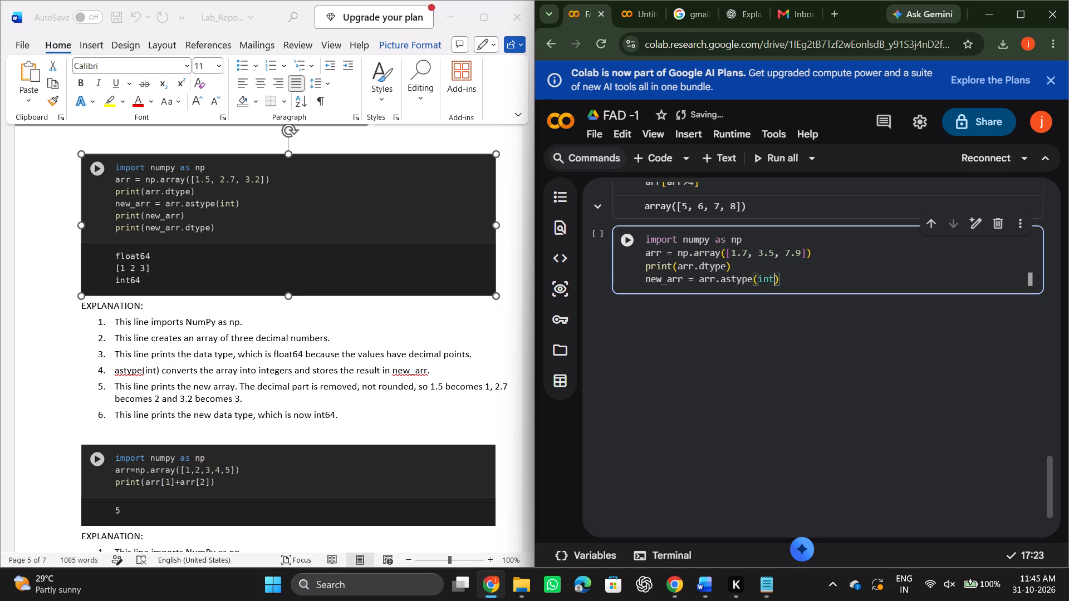
pyautogui.click(789, 274)
# Finish the cell's code with the lines print(new_arr) and print(new_arr.dtype).
pyautogui.press('Return')
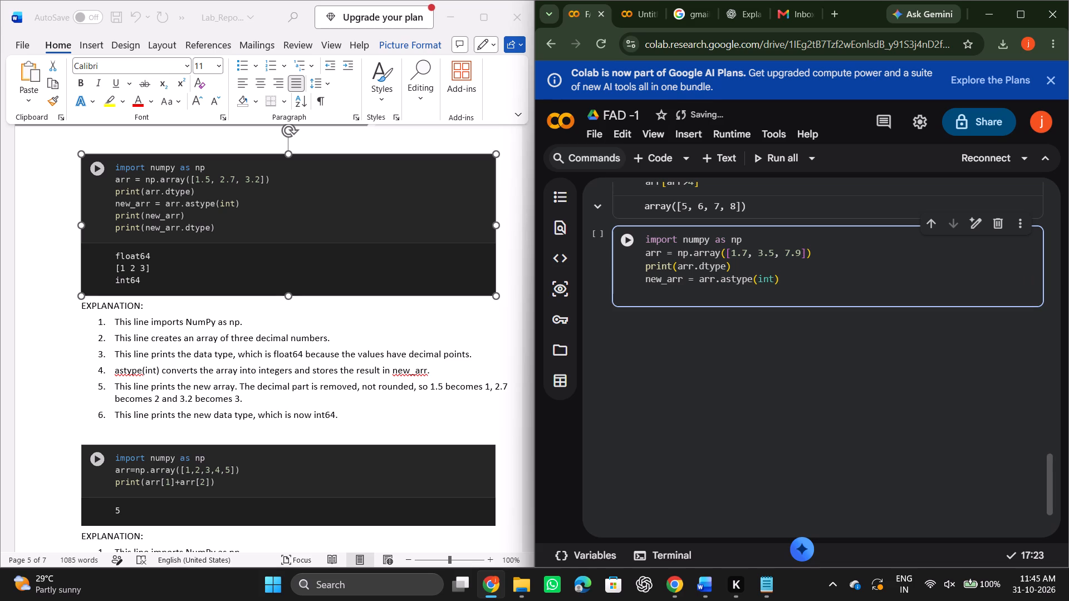
pyautogui.write('print')
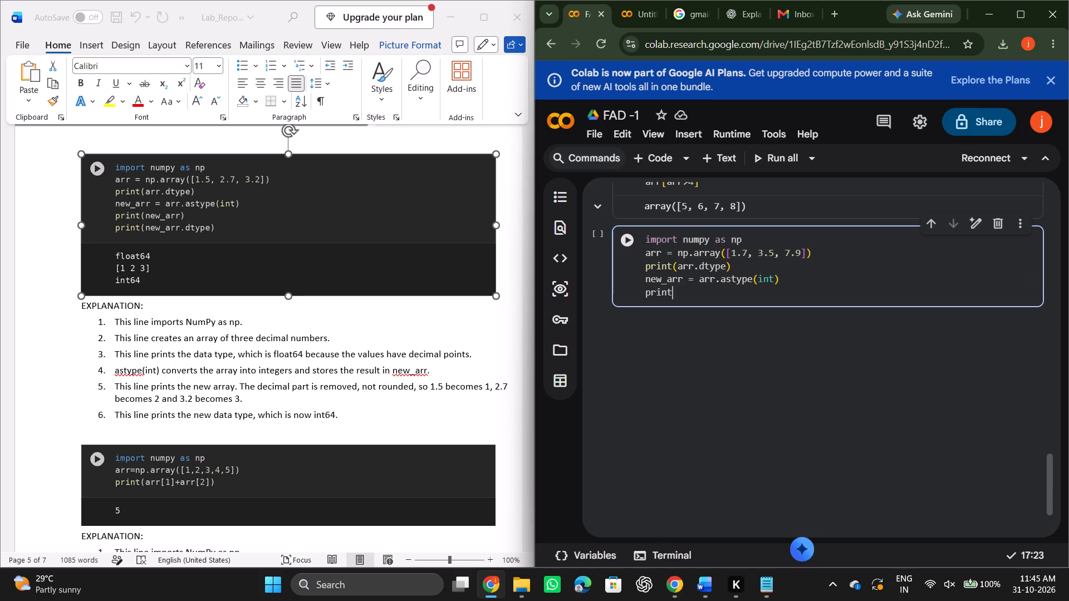
pyautogui.write('(new')
pyautogui.hotkey('shift', '_')
pyautogui.write('arr')
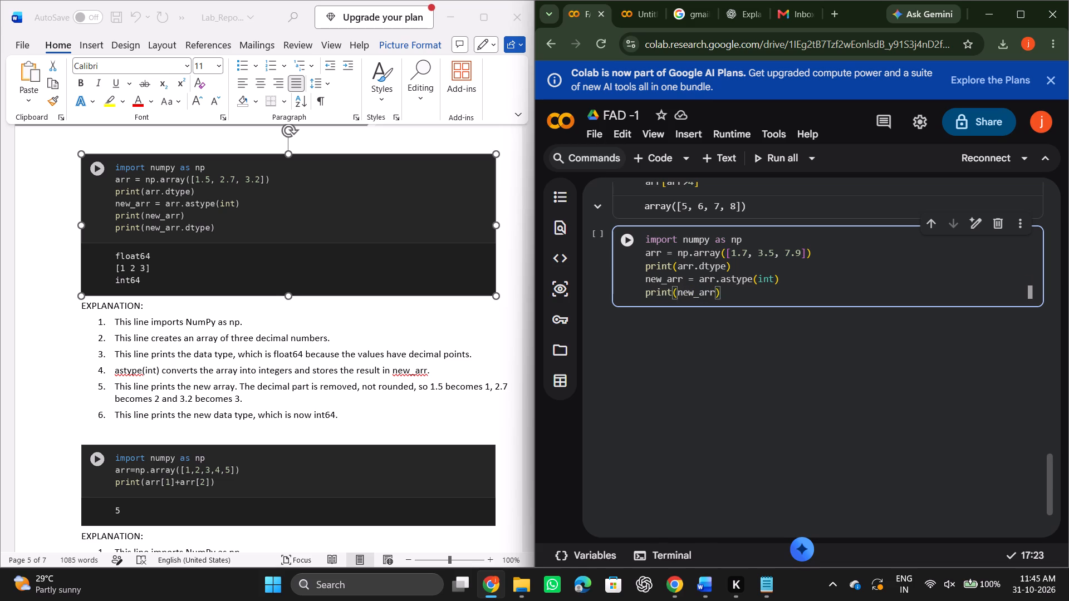
pyautogui.press('Right')
pyautogui.press('Return')
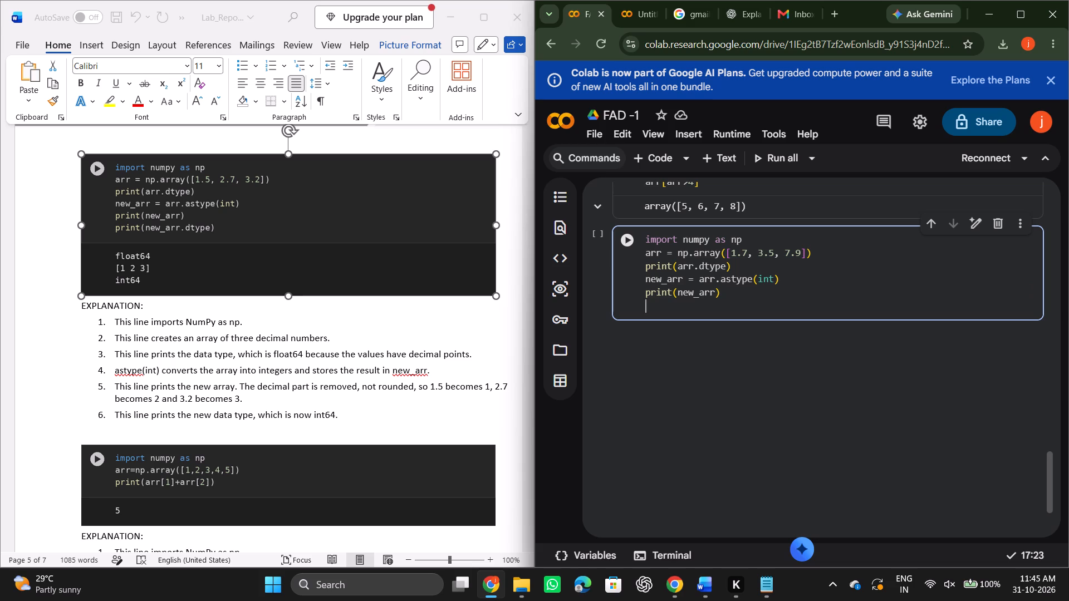
pyautogui.write('print')
pyautogui.write('(new')
pyautogui.write('_arr.dtype')
# Run the astype(int) code cell.
pyautogui.click(627, 238)
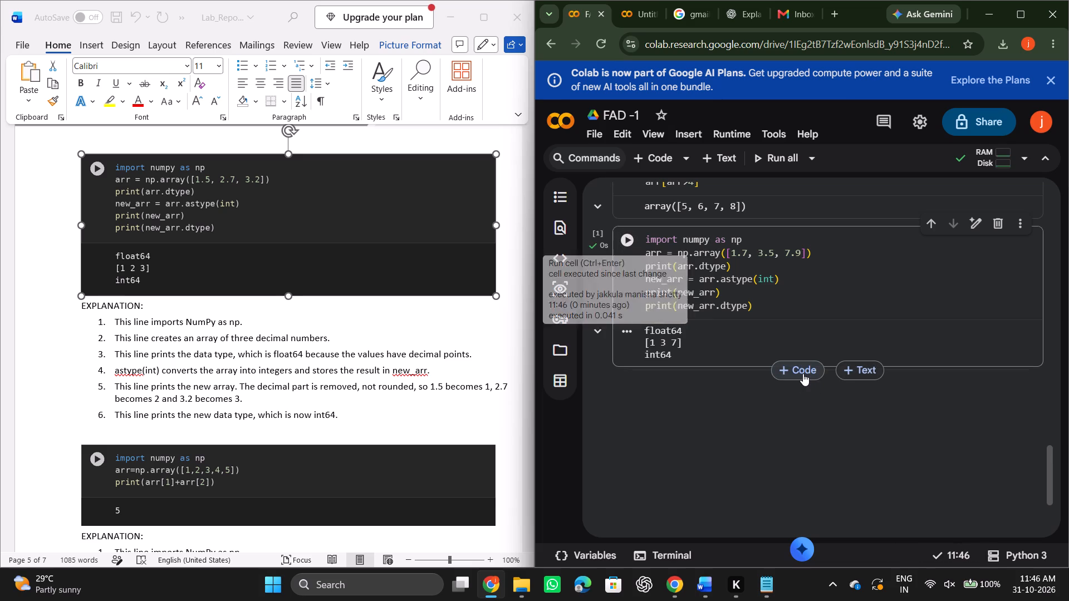
# Add a new code cell below the astype(int) cell and enter the line import numpy as np.
pyautogui.click(796, 370)
pyautogui.scroll(-1, 293, 352)
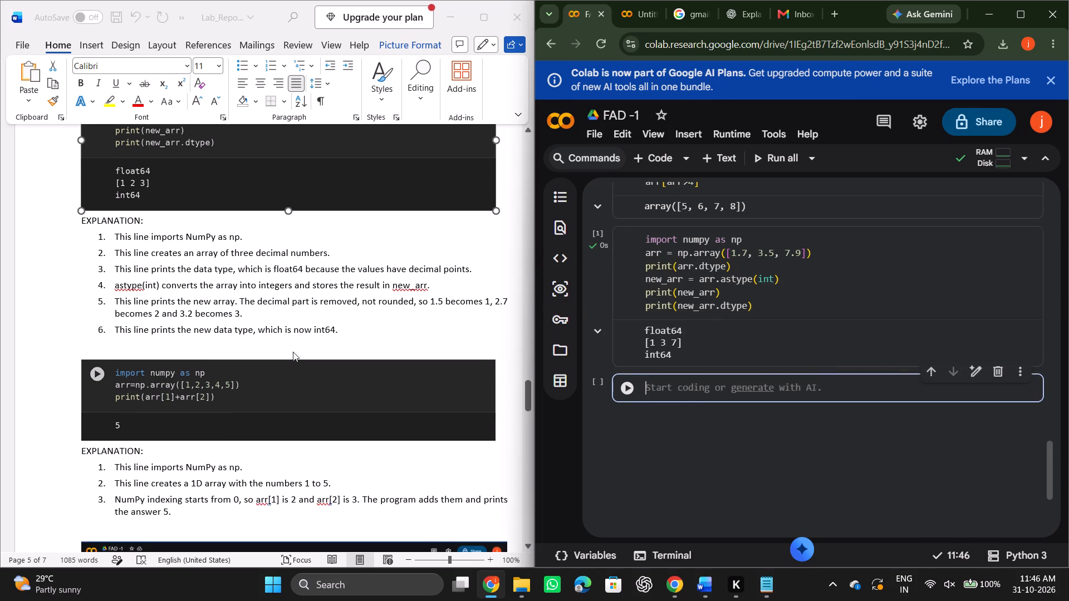
pyautogui.scroll(-2, 293, 352)
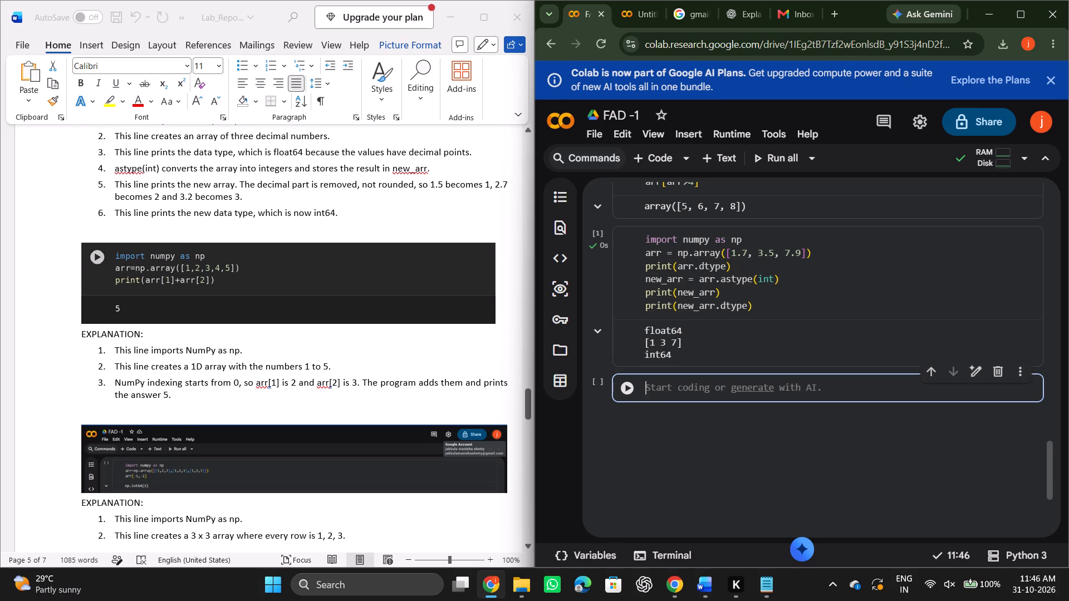
pyautogui.write('import num')
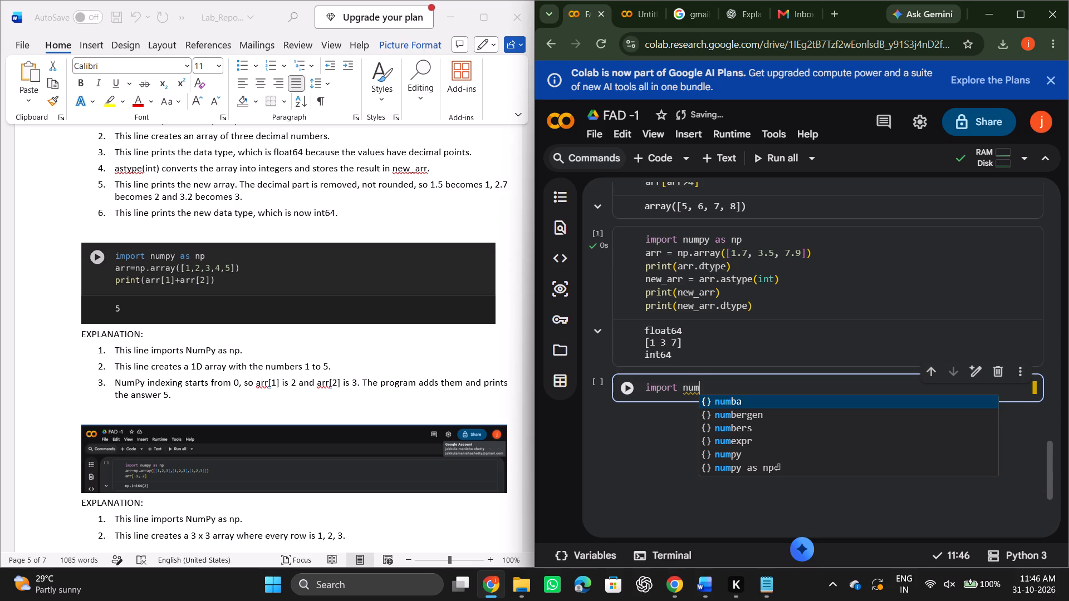
pyautogui.write('py')
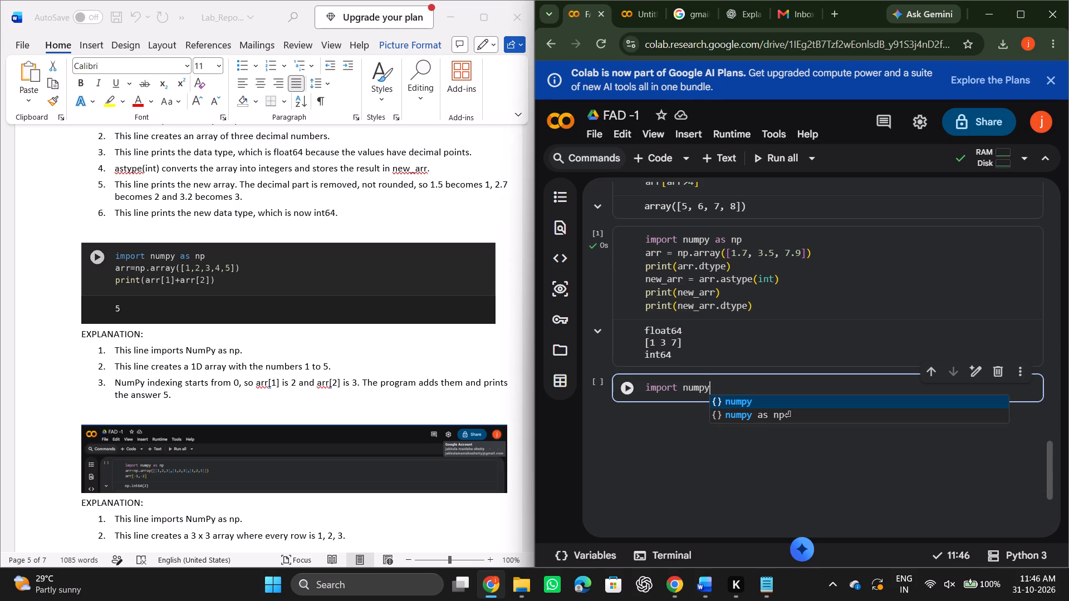
pyautogui.press('space')
pyautogui.write('as n')
pyautogui.press('p')
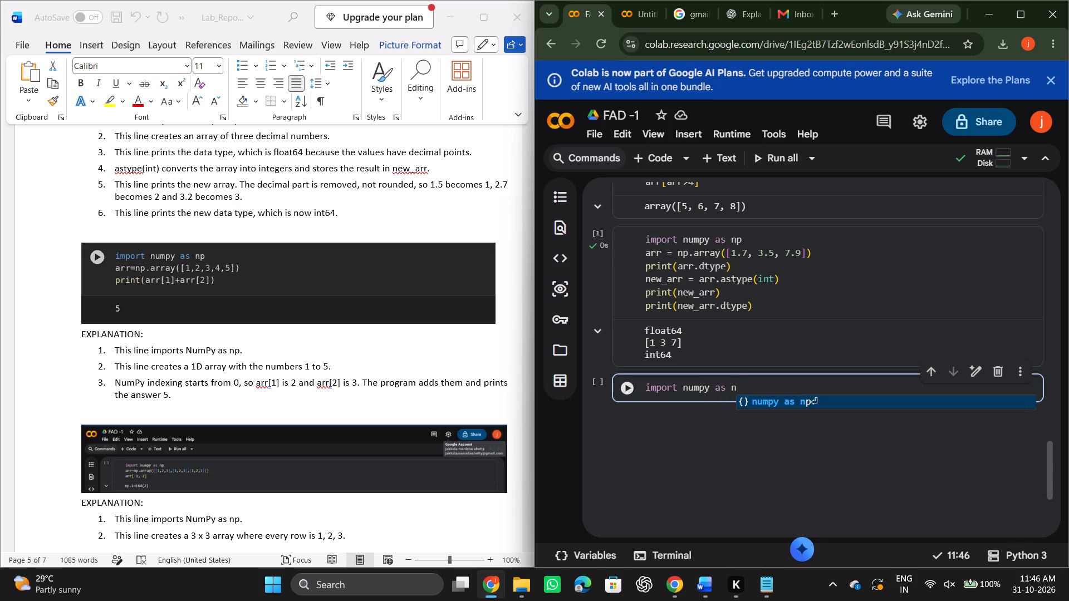
# Add the line arr = np.array([1,2,3,4,5,6,7,8]) below the import.
pyautogui.press('Return')
pyautogui.write('arr')
pyautogui.press('space')
pyautogui.write('= np.a')
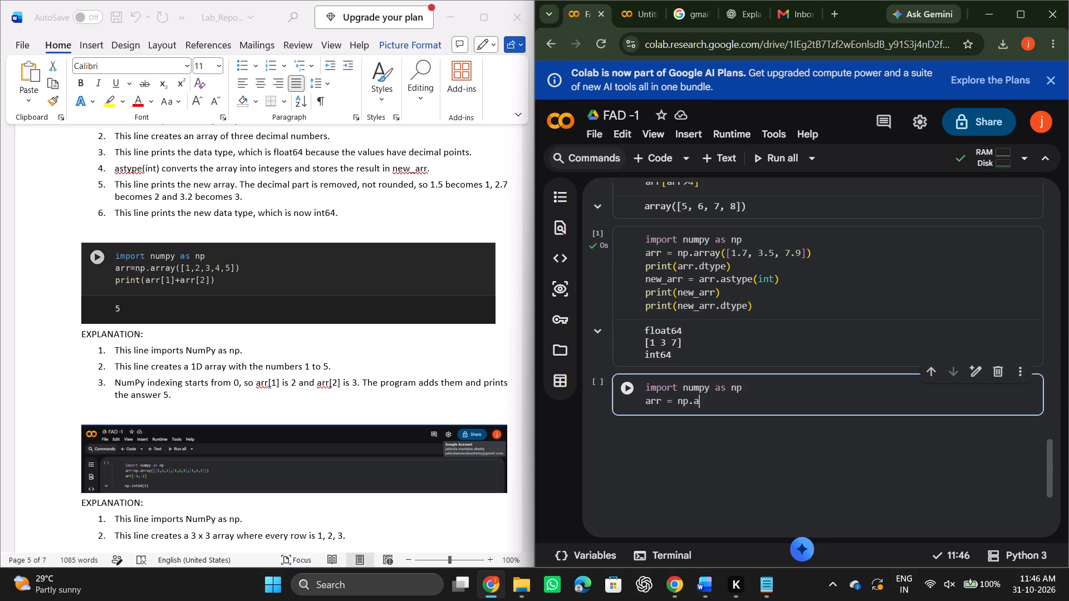
pyautogui.write('rra')
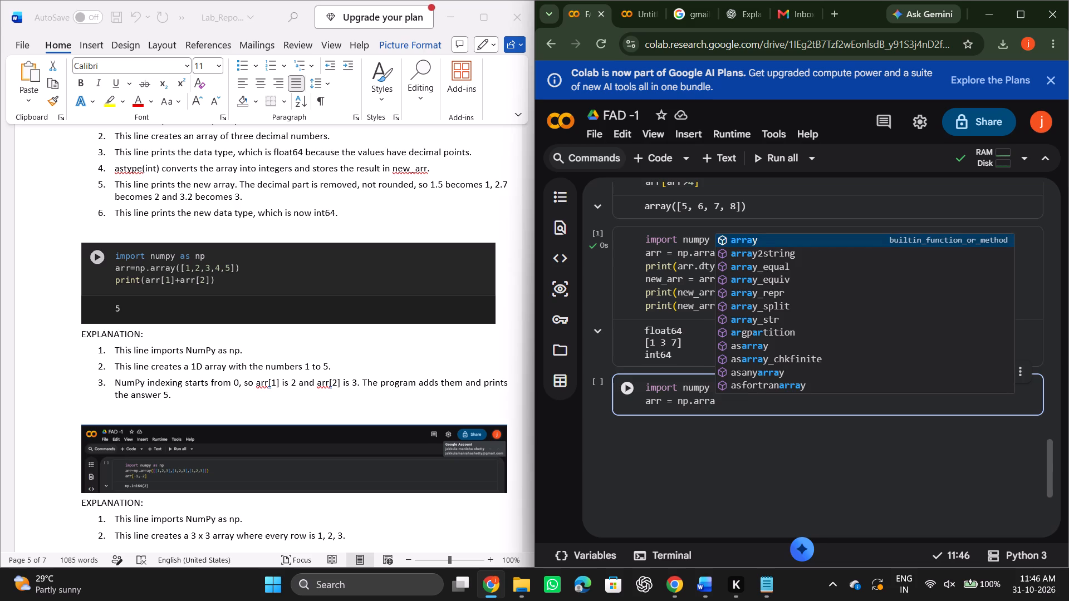
pyautogui.press('y')
pyautogui.hotkey('shift', '(')
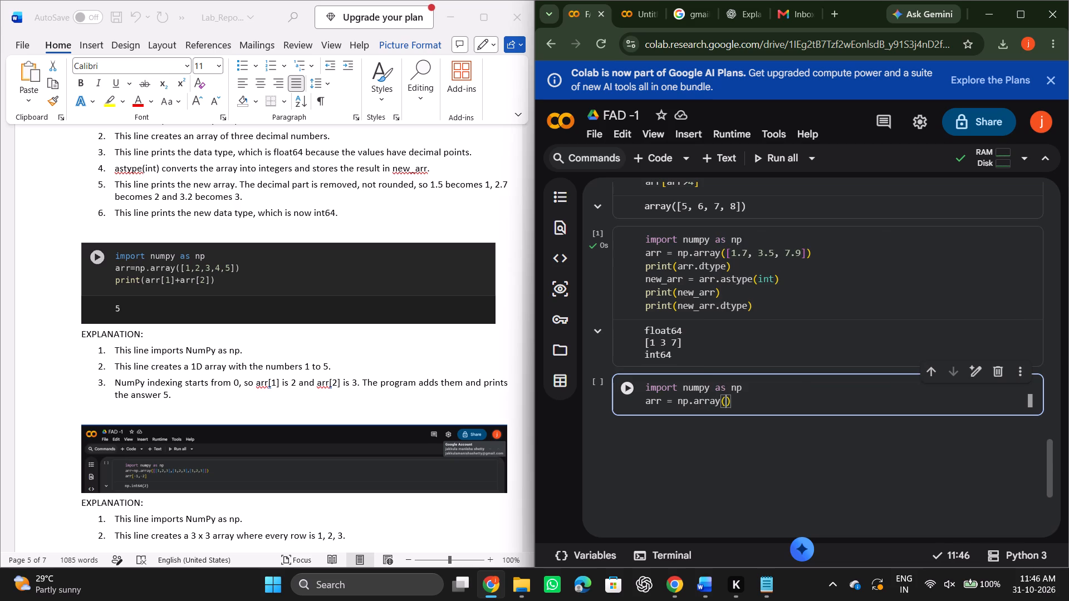
pyautogui.press('[')
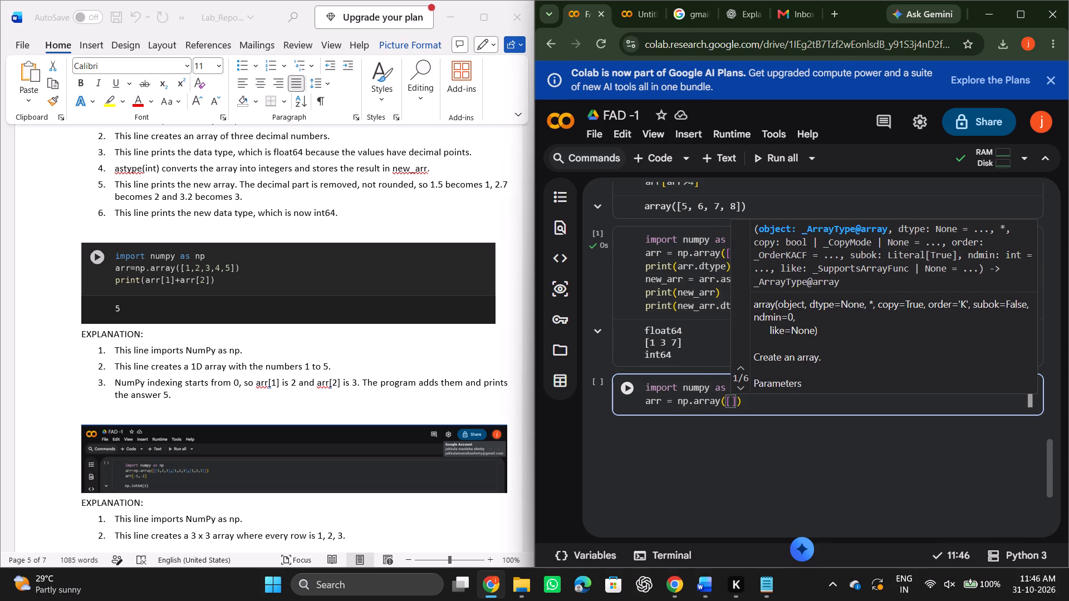
pyautogui.scroll(2, 702, 263)
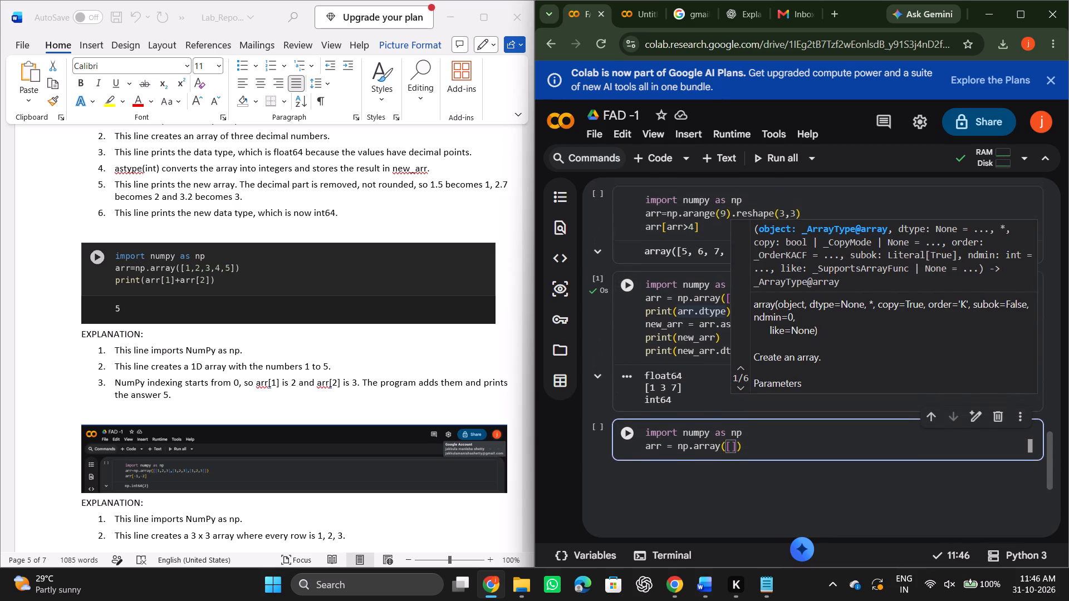
pyautogui.scroll(4, 702, 263)
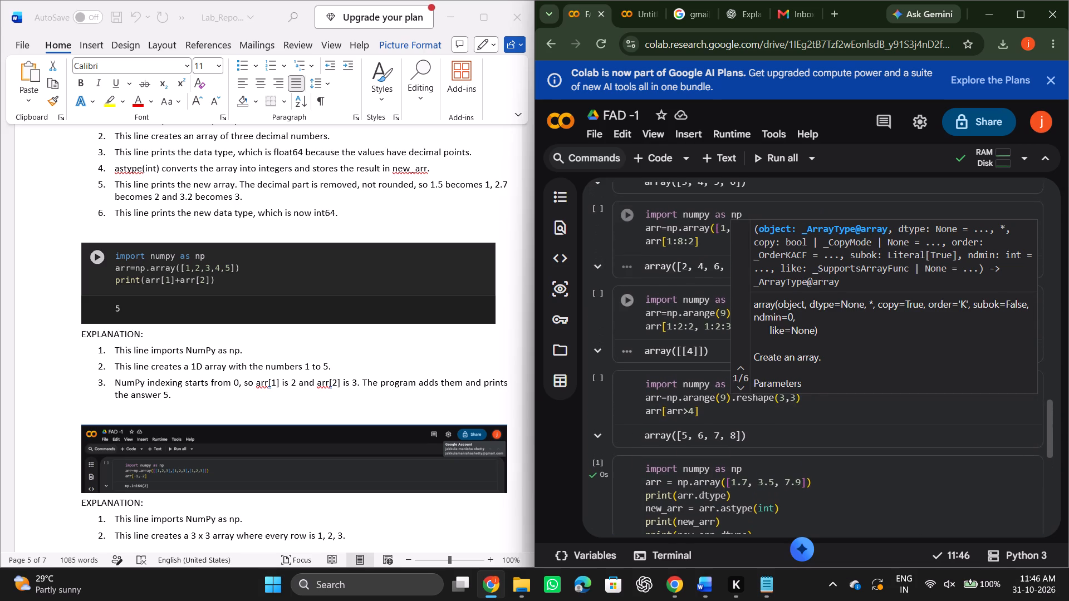
pyautogui.scroll(-3, 702, 263)
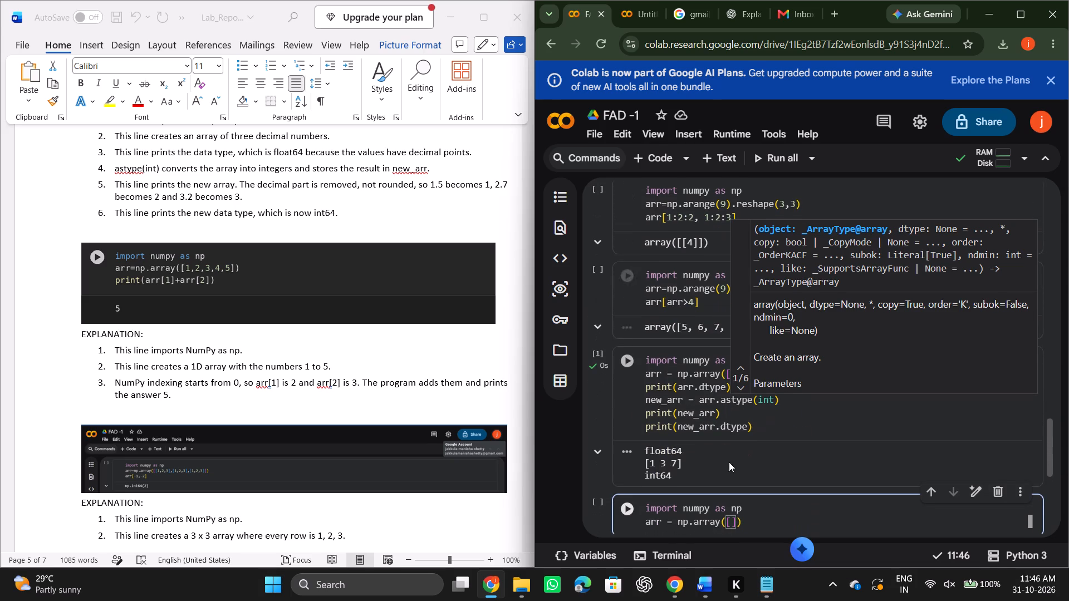
pyautogui.write('1,2,3,4,5,6,7,')
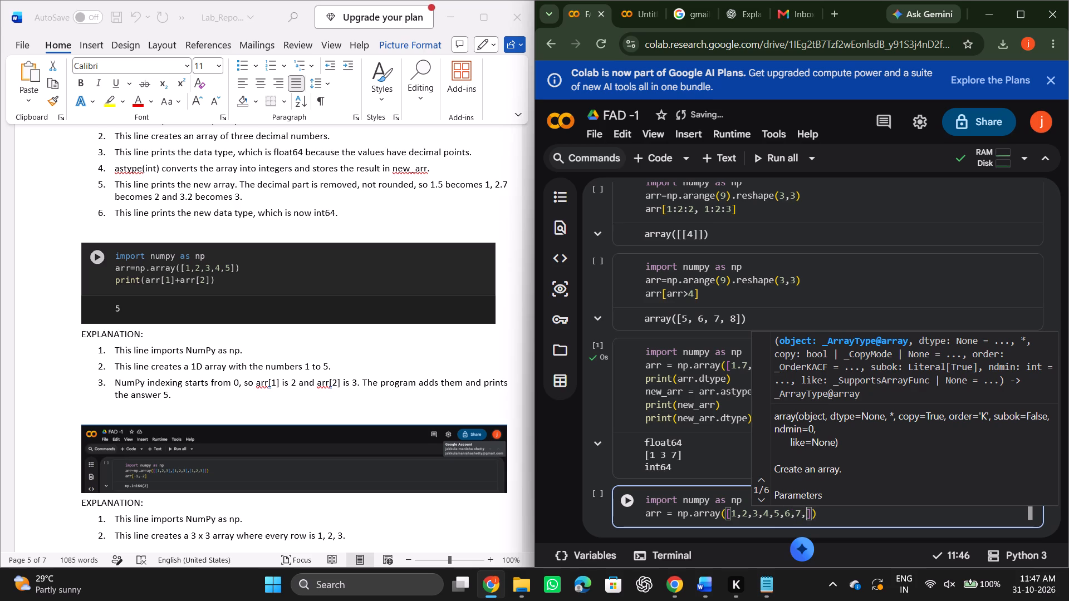
pyautogui.press('8')
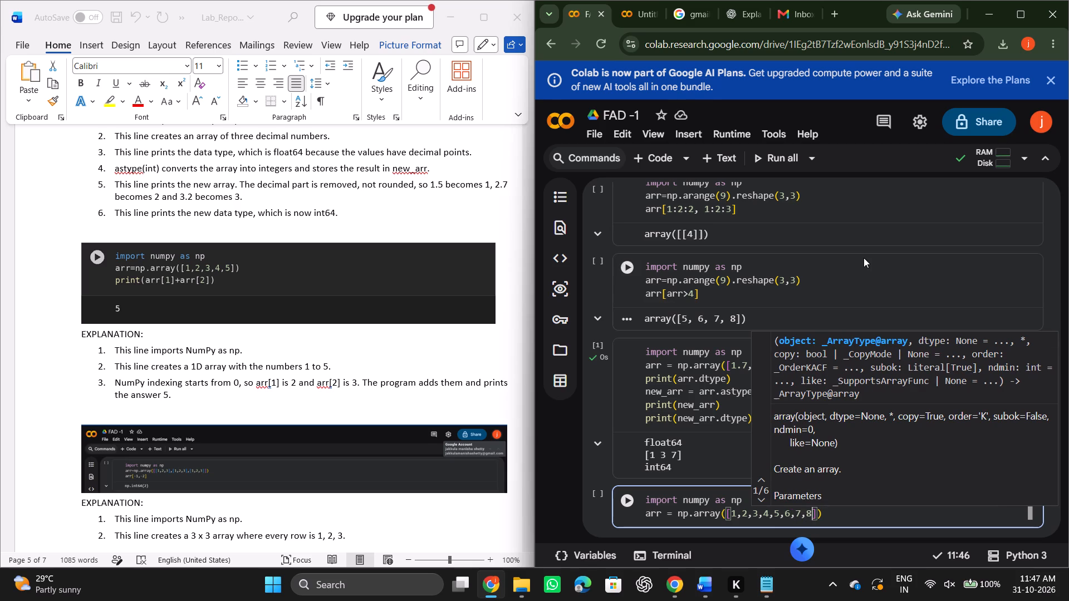
pyautogui.scroll(-2, 864, 258)
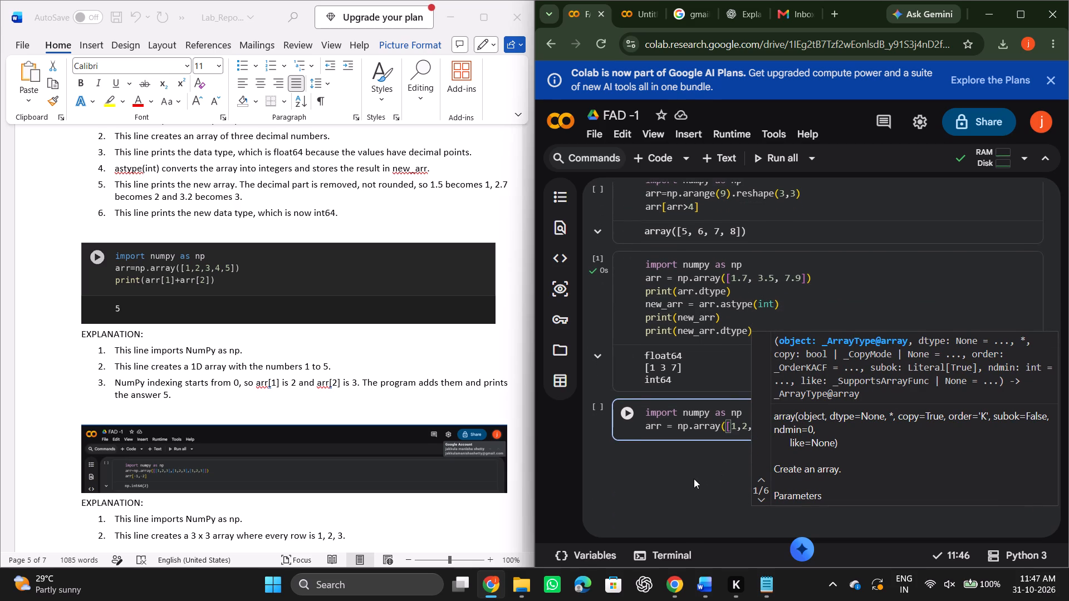
pyautogui.click(694, 479)
pyautogui.click(827, 426)
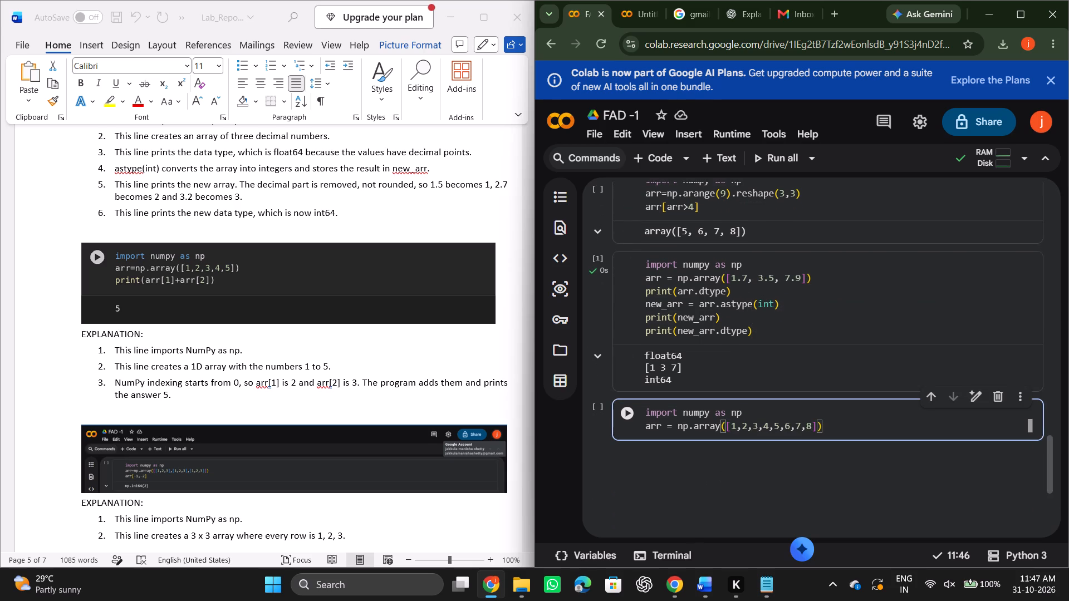
# Add the line print(arr[3]+arr[7]) below the array definition.
pyautogui.press('Return')
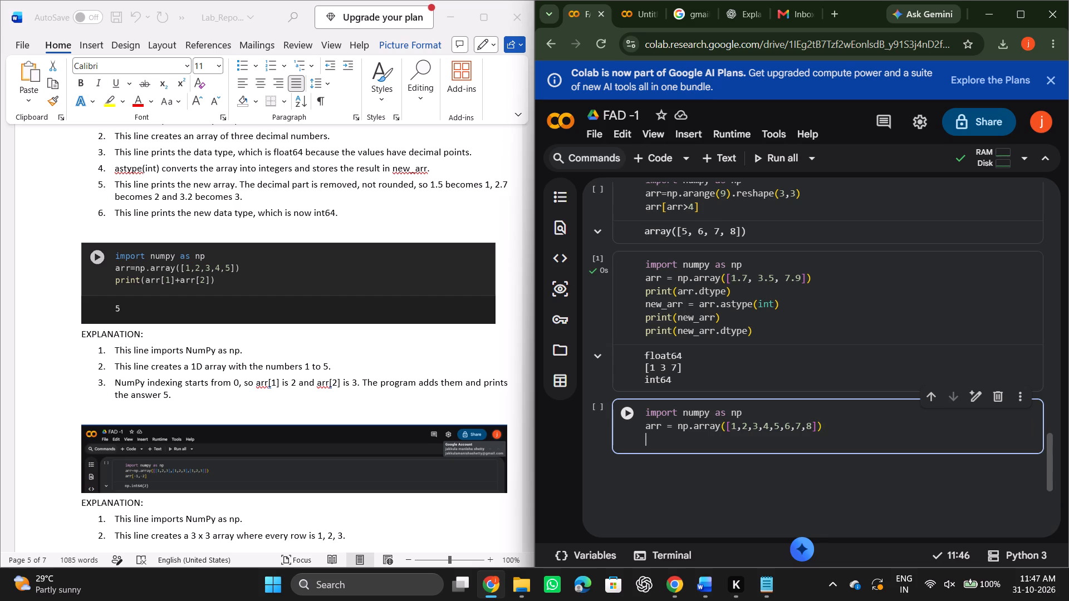
pyautogui.write('print')
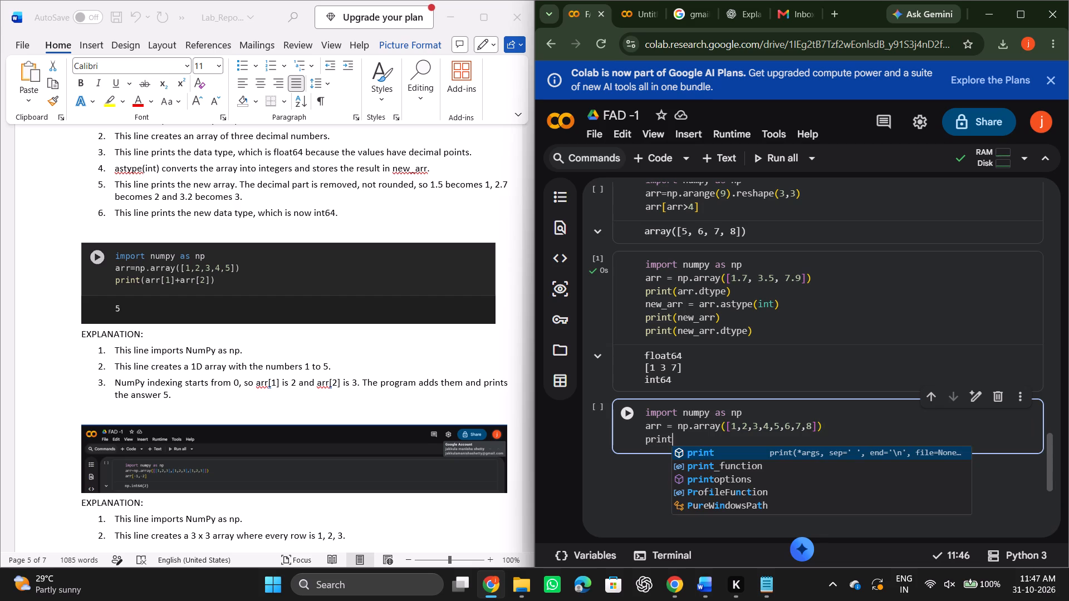
pyautogui.write('(arr')
pyautogui.press('[')
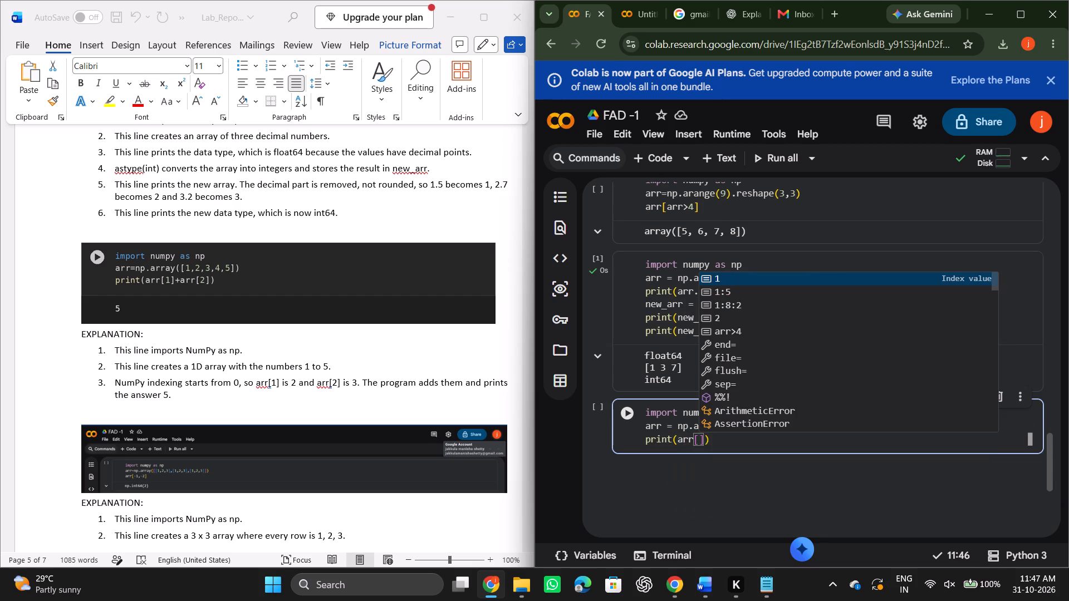
pyautogui.press('3')
pyautogui.press('Right')
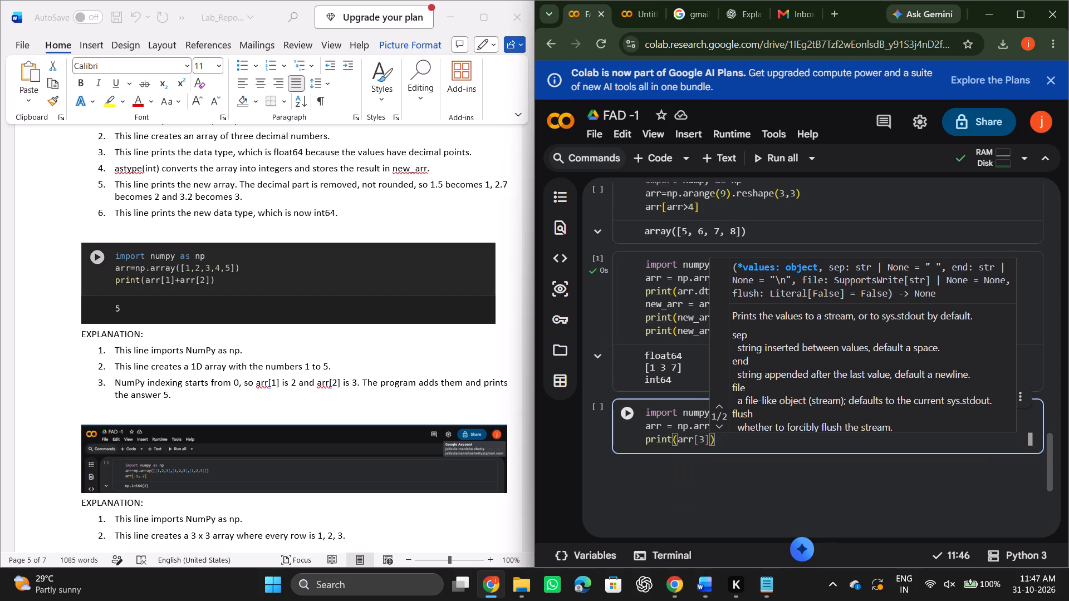
pyautogui.press('=')
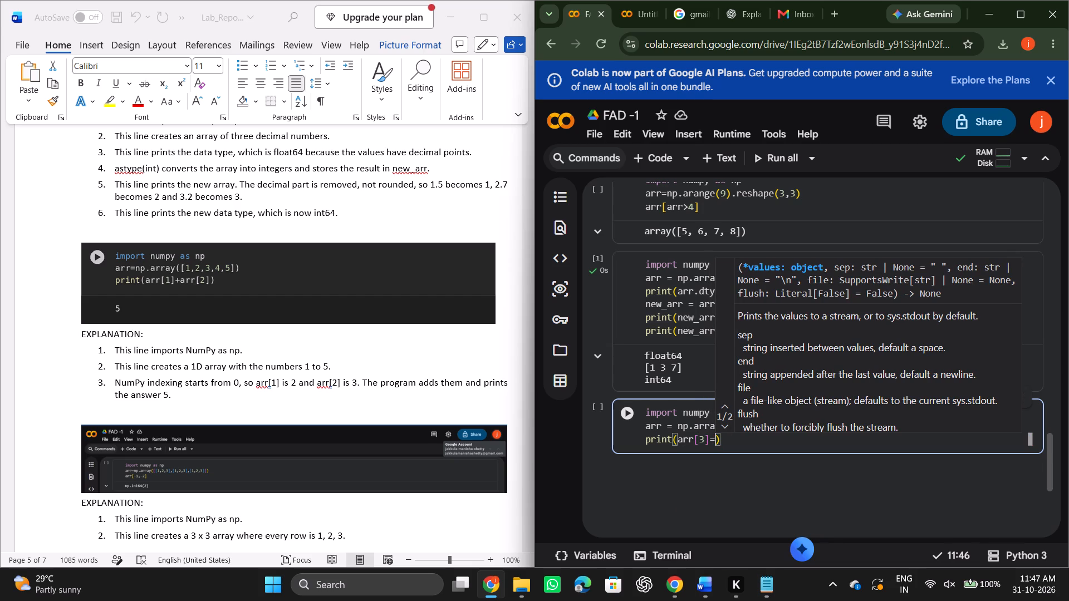
pyautogui.press('BackSpace')
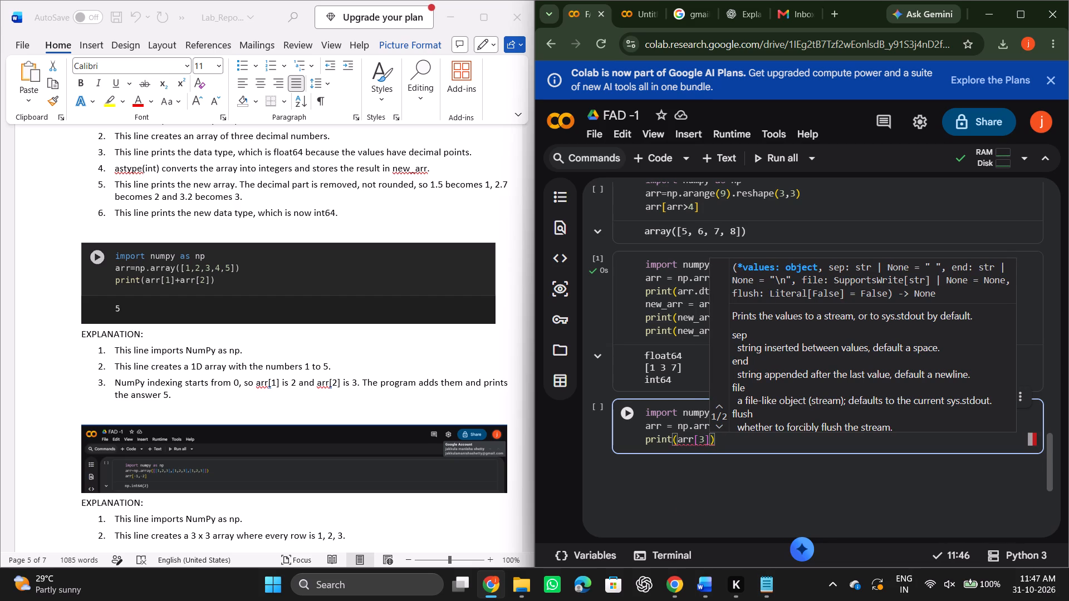
pyautogui.hotkey('shift', '+')
pyautogui.write('arr')
pyautogui.press('[')
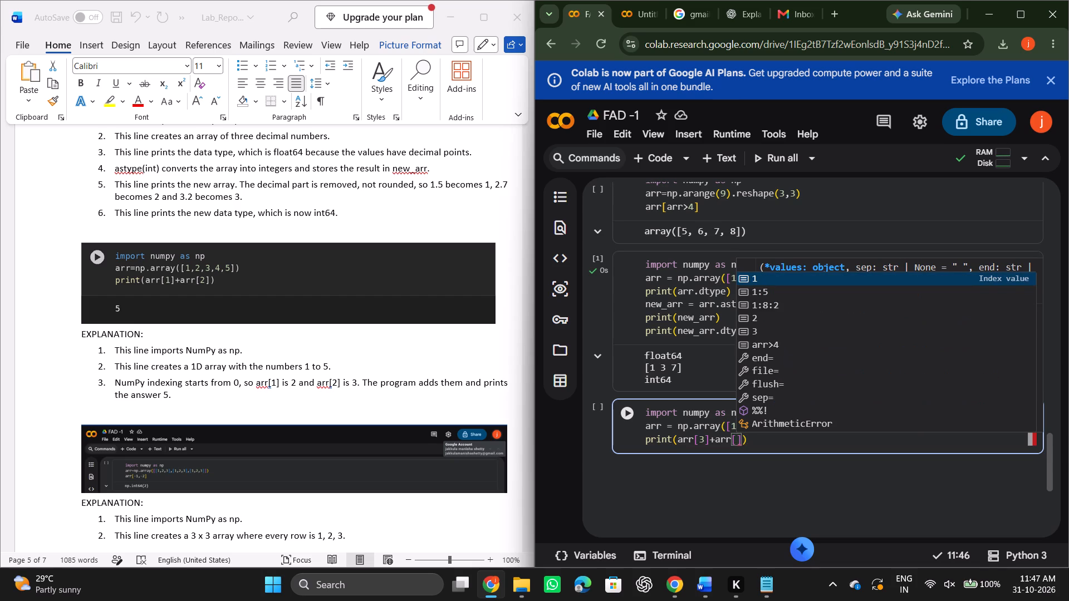
pyautogui.press('7')
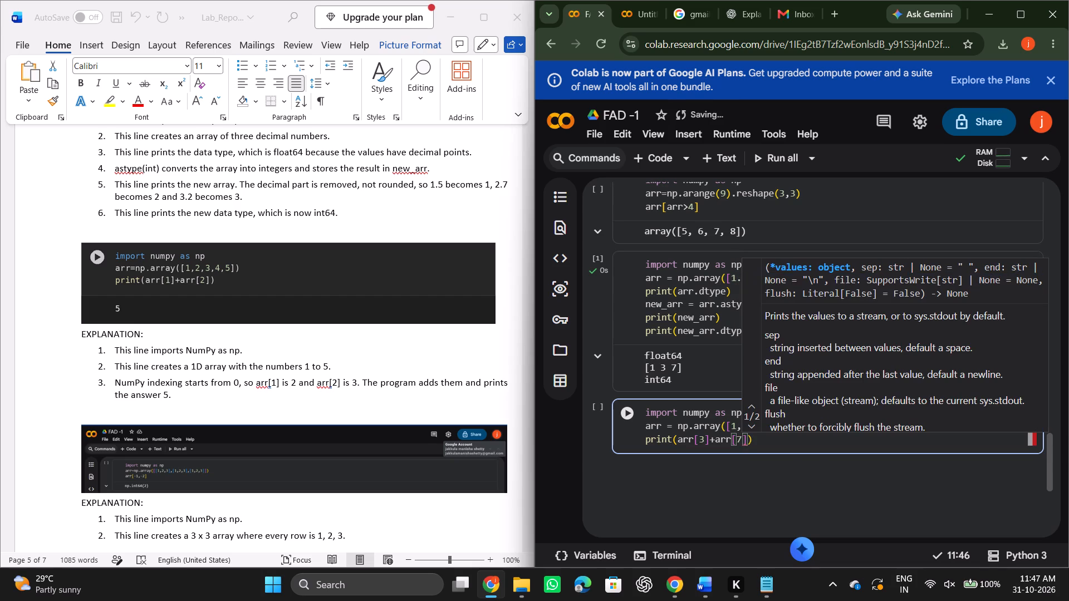
pyautogui.click(761, 439)
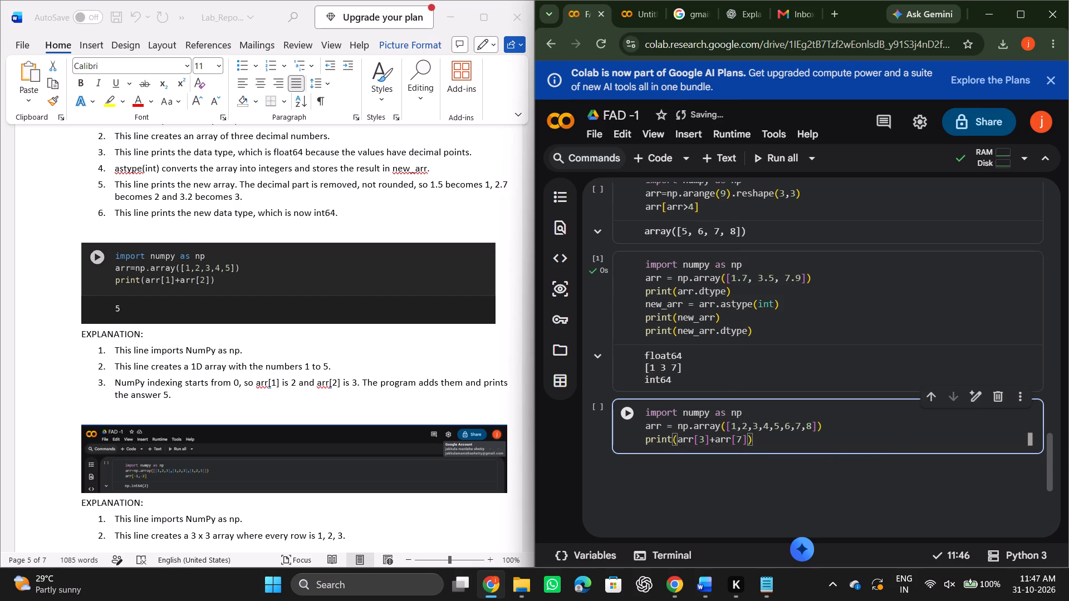
# Run the code cell that adds arr[3] and arr[7].
pyautogui.click(628, 408)
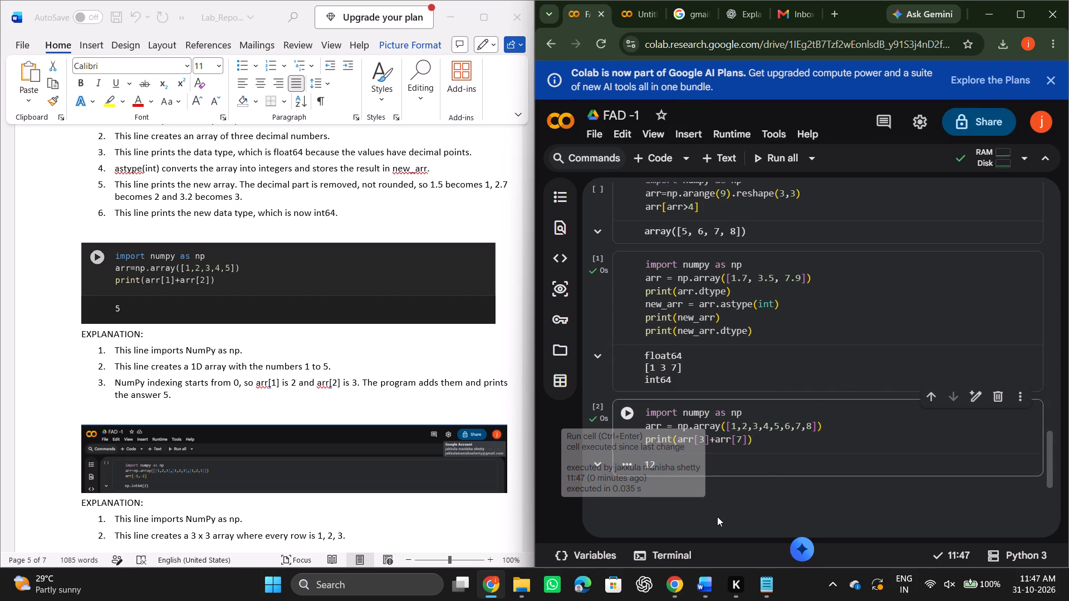
# Maximize the notebook window and capture a full-width screenshot from the FAD -1 header through the astype(int) cell's output, with the account tooltip showing.
pyautogui.click(1016, 16)
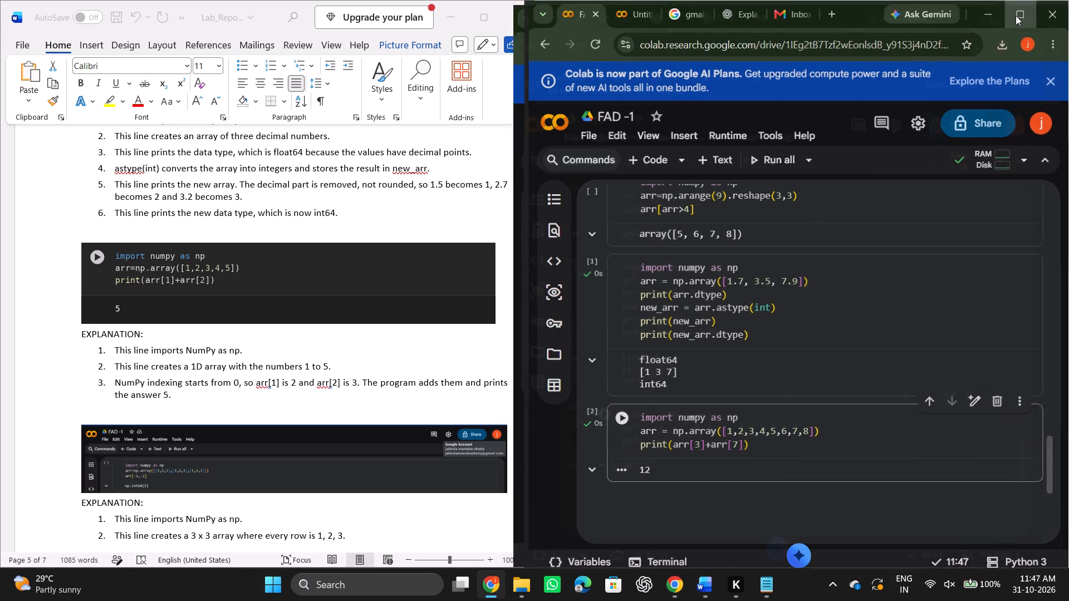
pyautogui.scroll(-1, 485, 297)
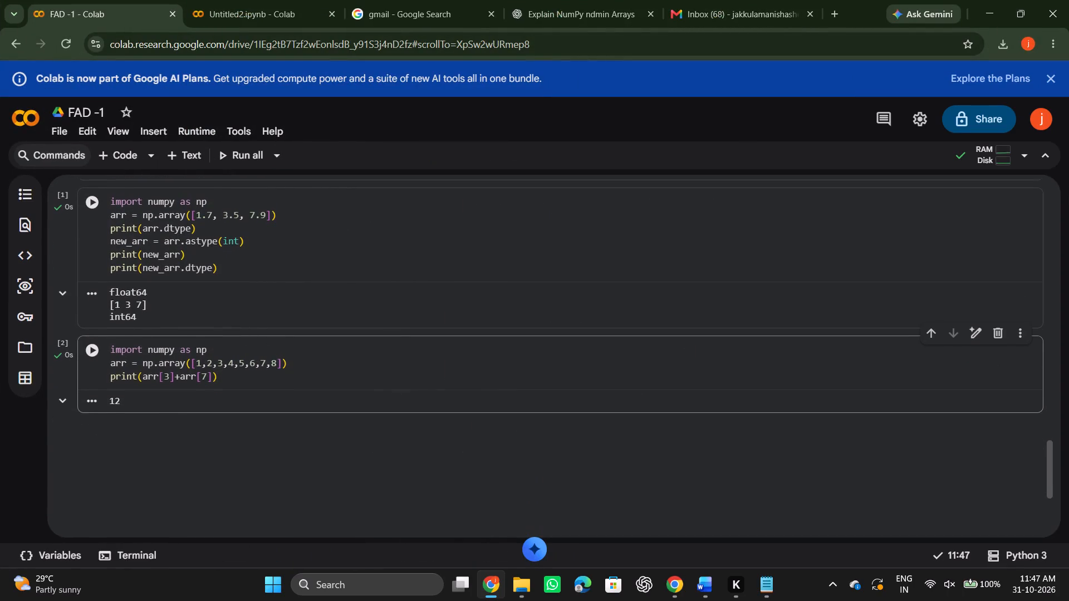
pyautogui.scroll(-1, 485, 297)
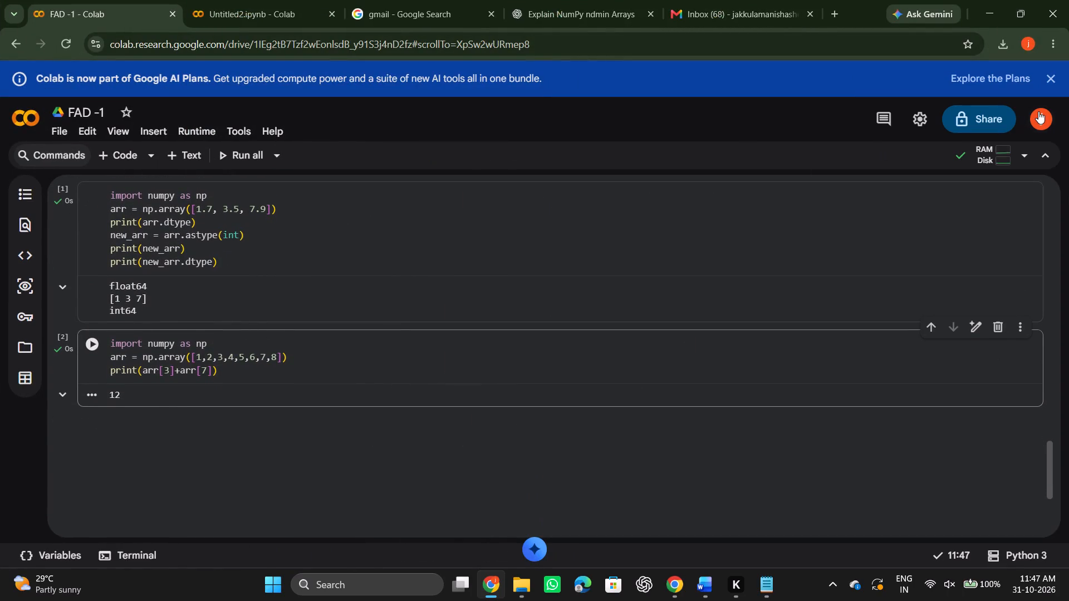
pyautogui.press('Print')
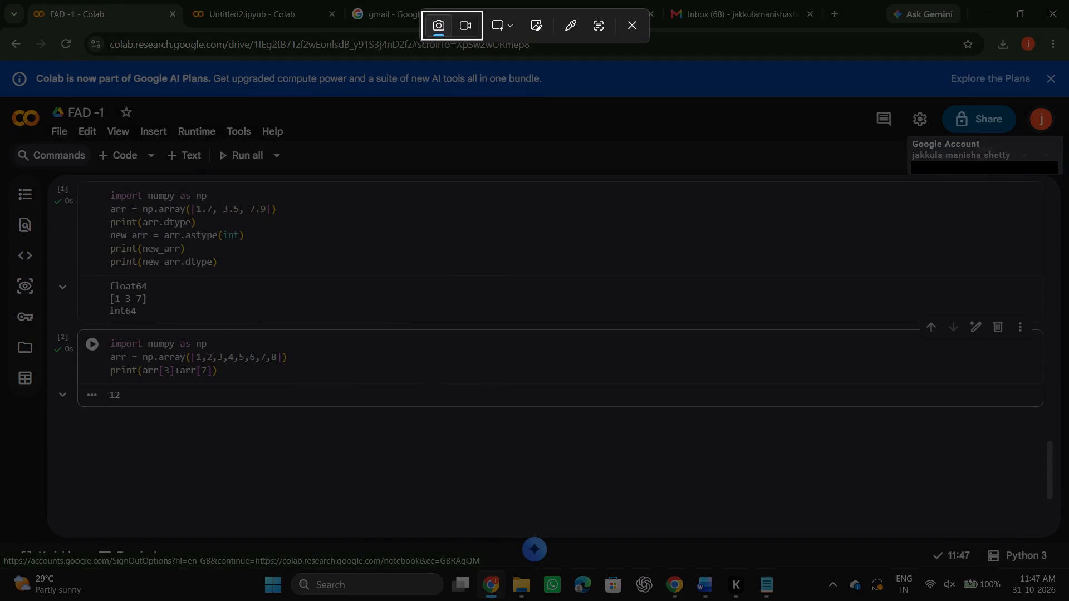
pyautogui.moveTo(0, 96); pyautogui.dragTo(584, 331)
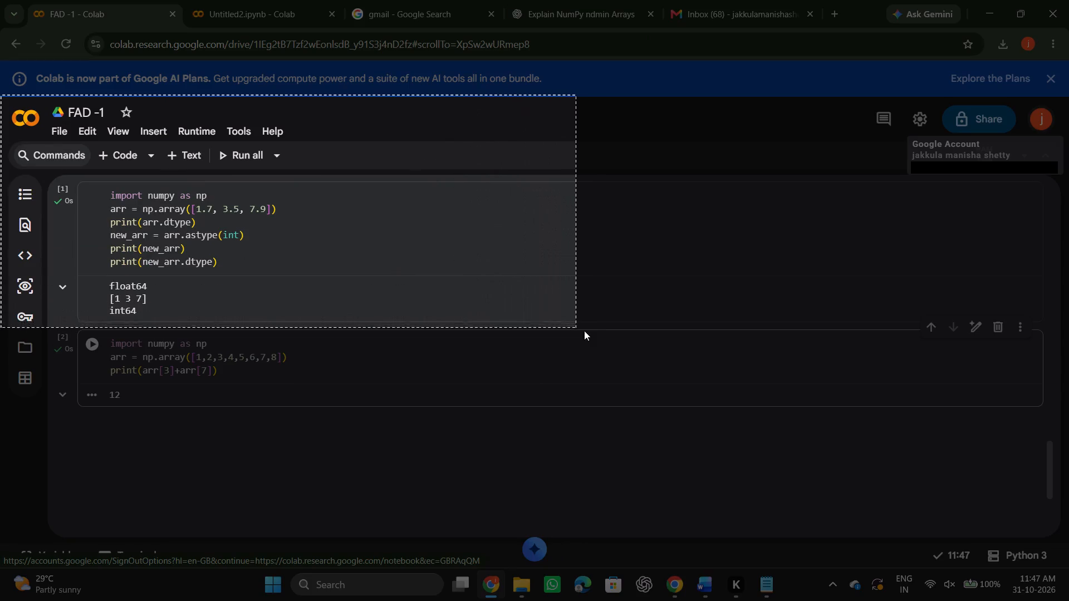
pyautogui.moveTo(584, 331); pyautogui.dragTo(779, 328)
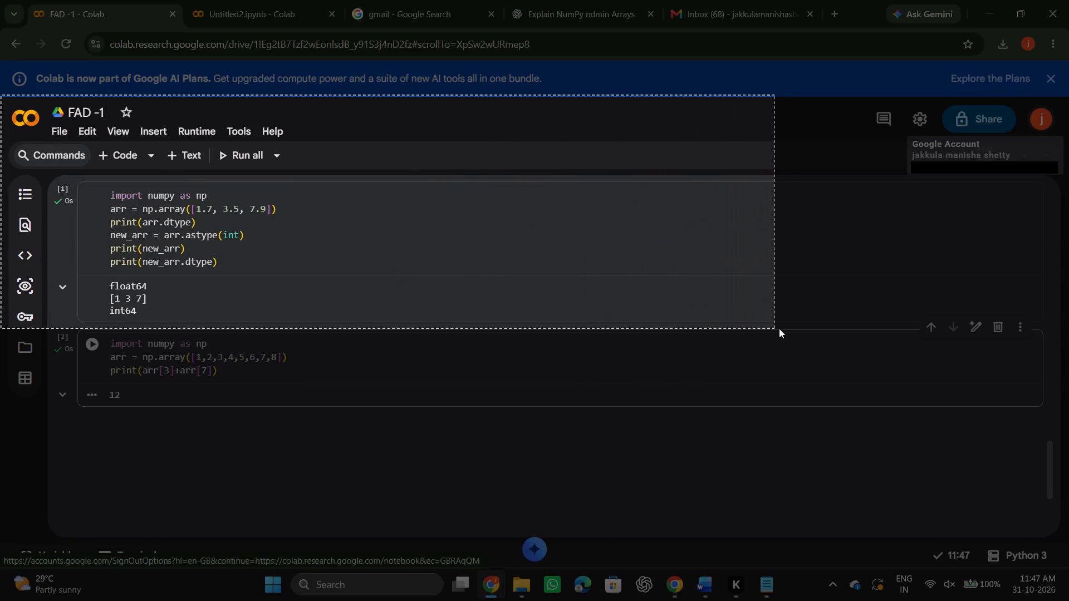
pyautogui.moveTo(779, 328); pyautogui.dragTo(972, 327)
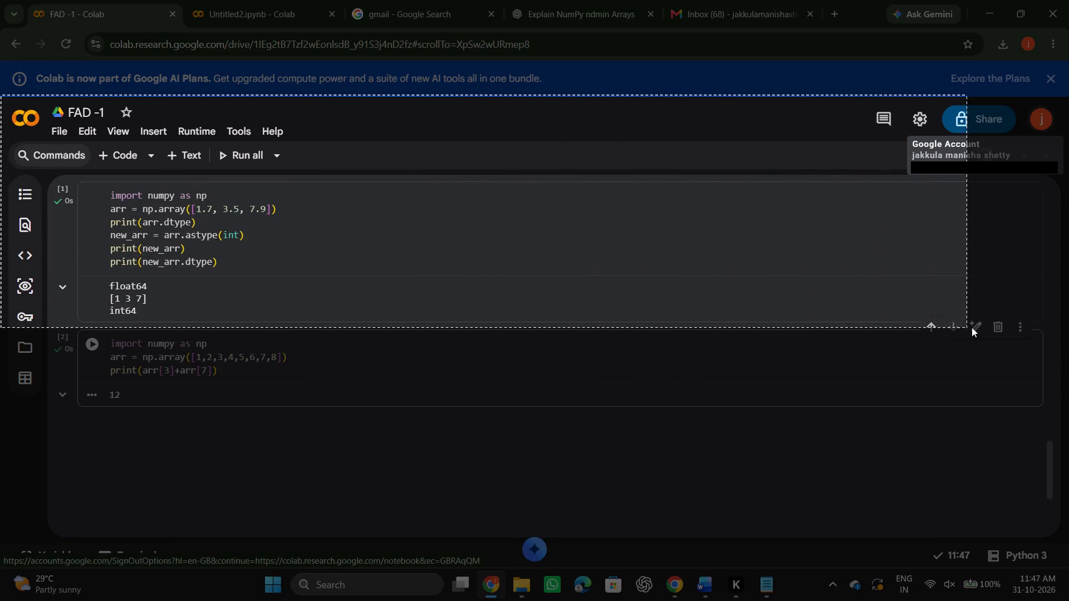
pyautogui.moveTo(972, 327); pyautogui.dragTo(1068, 321)
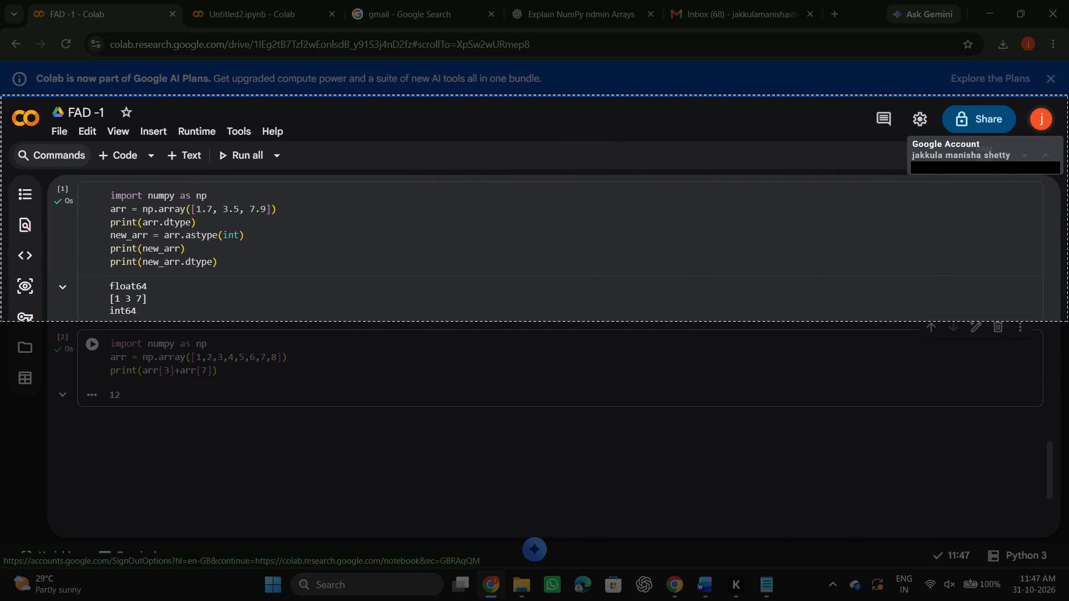
pyautogui.moveTo(1068, 321); pyautogui.dragTo(1068, 319)
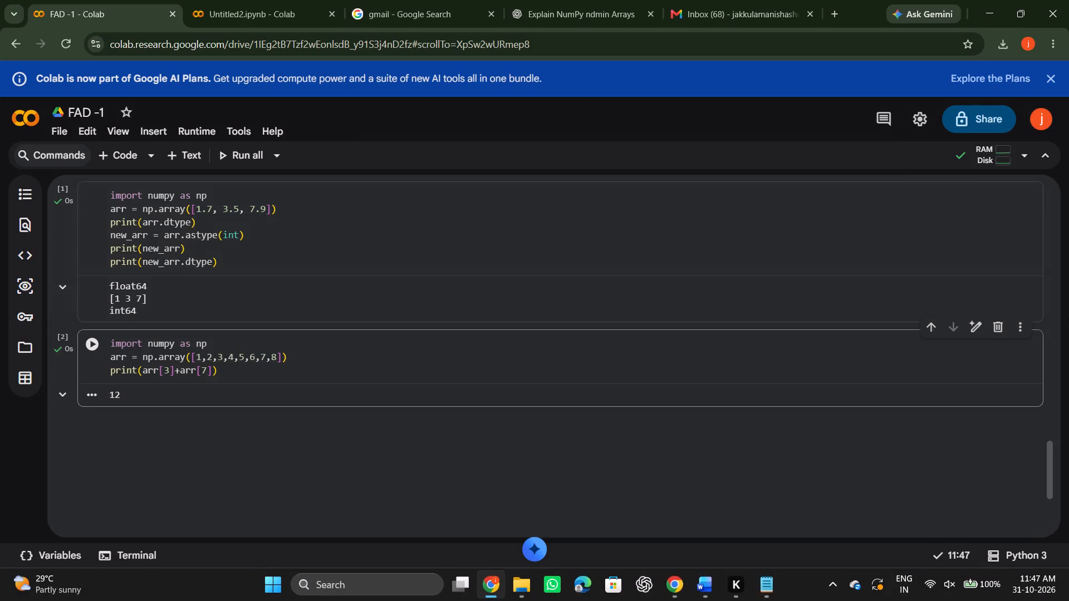
# In Lab_Report_1_FDS in Word, replace the astype(int) code image with the captured screenshot of the new 1.7, 3.5, 7.9 example.
pyautogui.click(705, 588)
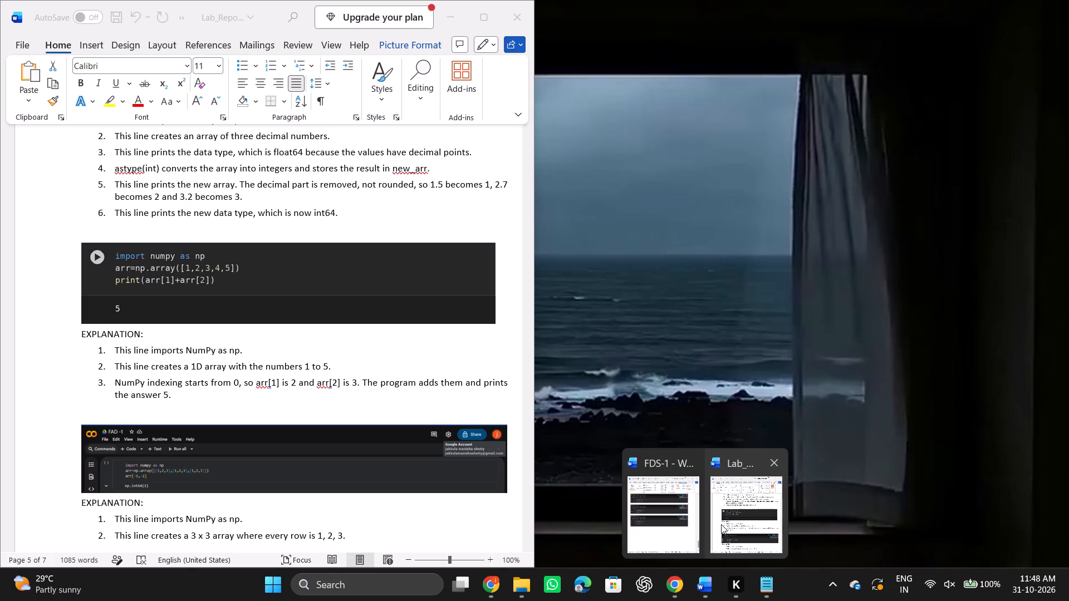
pyautogui.click(721, 524)
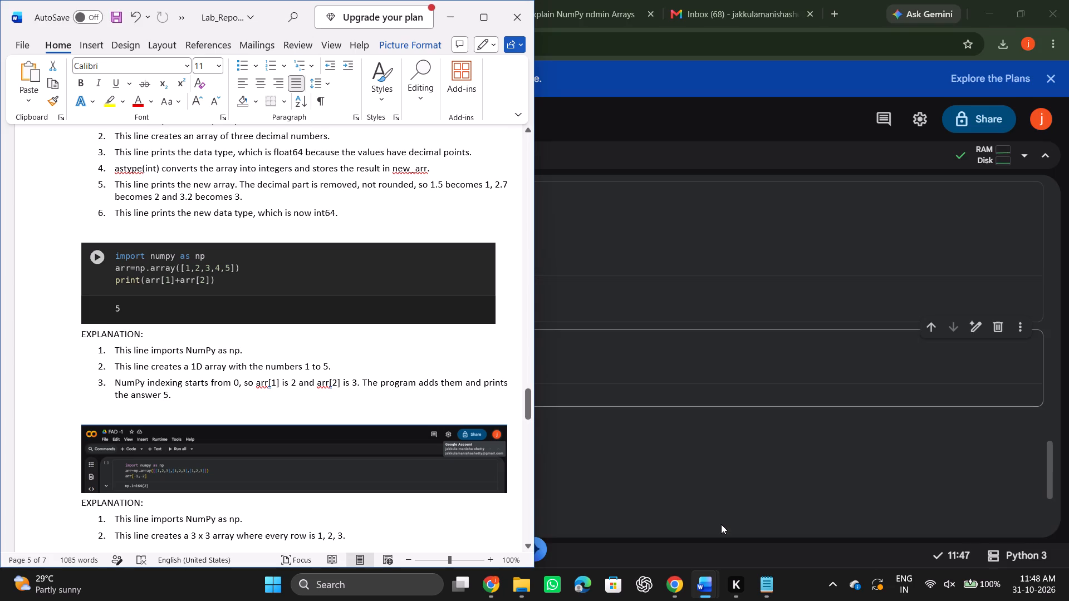
pyautogui.click(345, 289)
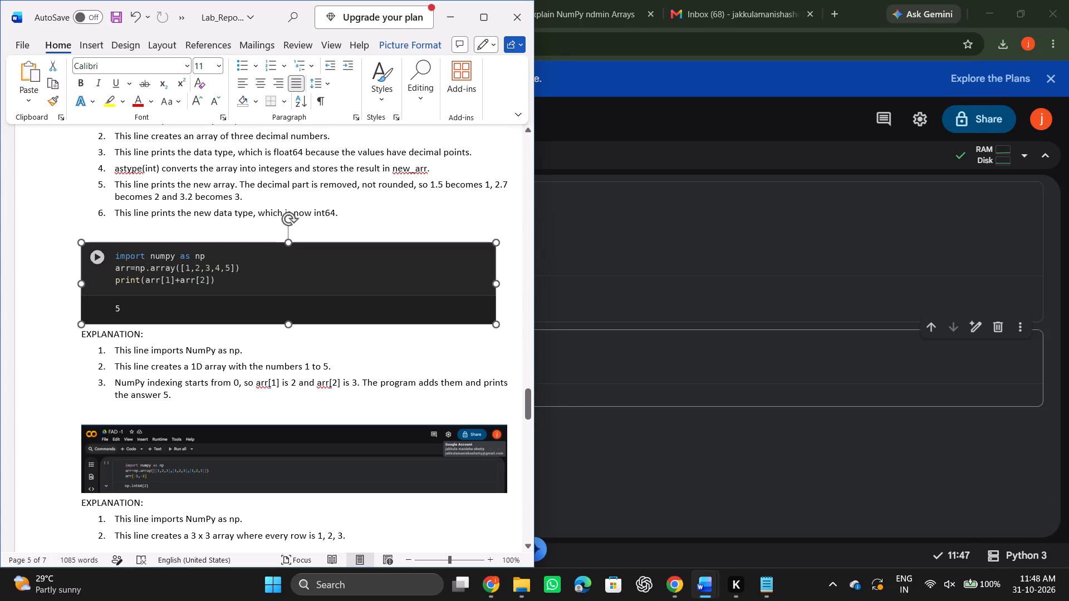
pyautogui.scroll(3, 345, 289)
pyautogui.click(345, 289)
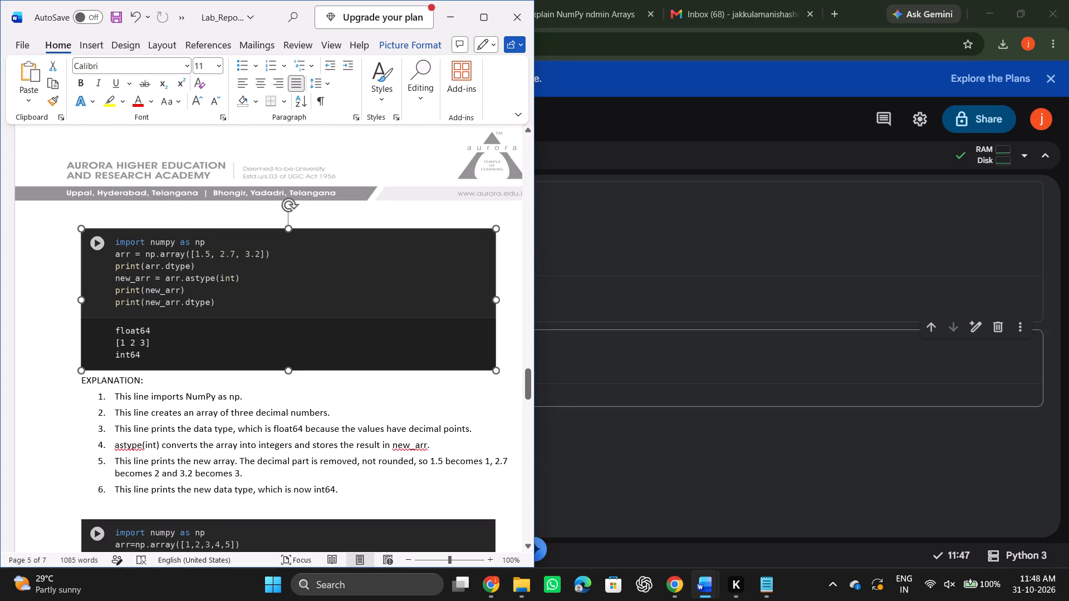
pyautogui.press('BackSpace')
pyautogui.hotkey('ctrl', 'v')
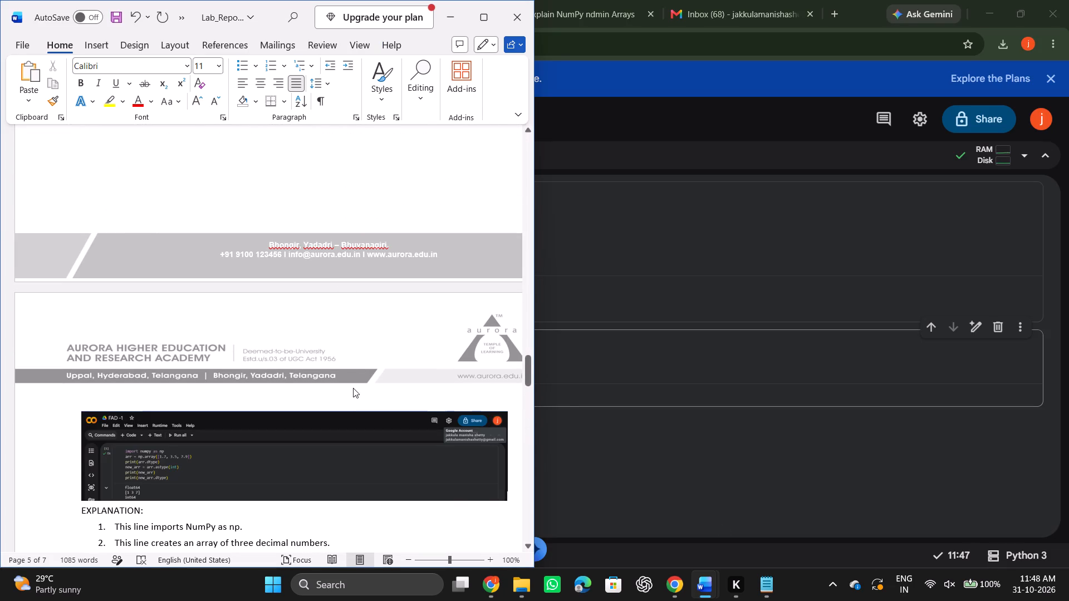
pyautogui.scroll(-4, 353, 388)
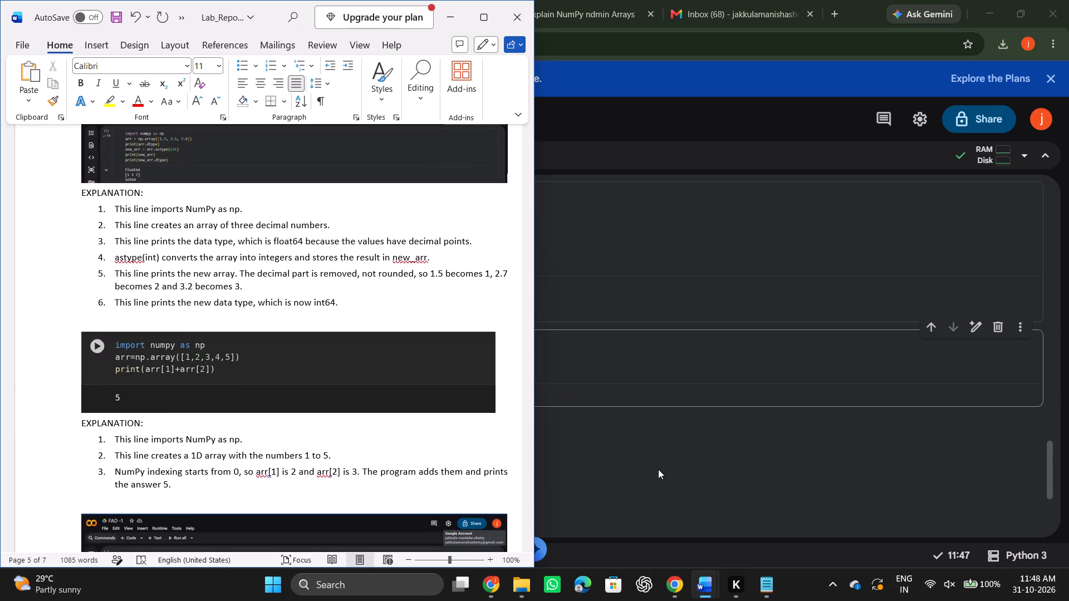
# Back in Colab, capture a full-width screenshot from the FAD -1 header through the arr[3]+arr[7] cell's output, with the account tooltip showing.
pyautogui.click(454, 7)
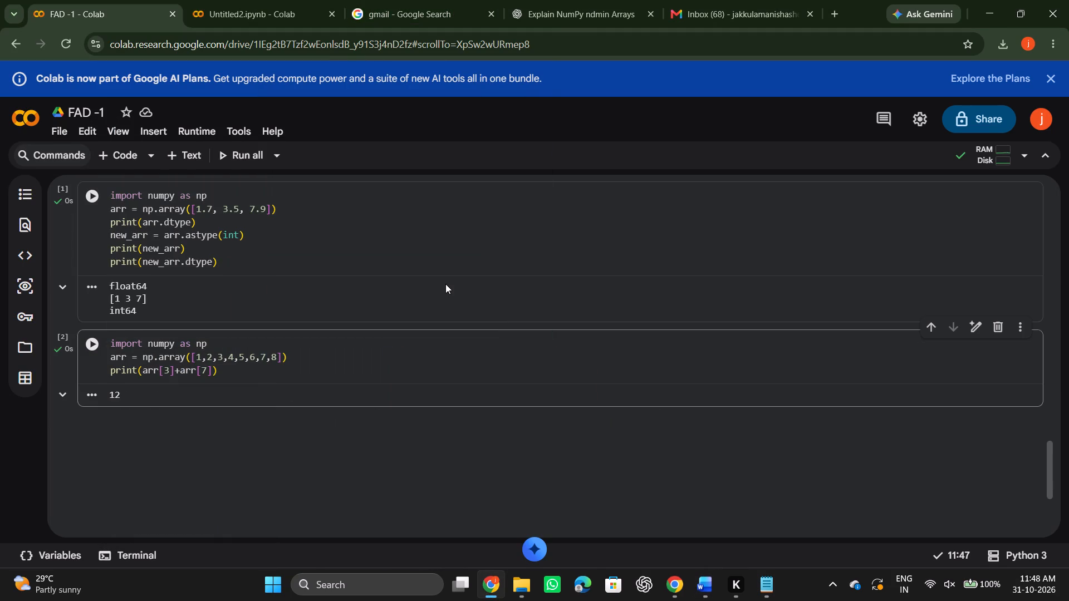
pyautogui.scroll(-4, 445, 284)
pyautogui.scroll(1, 445, 284)
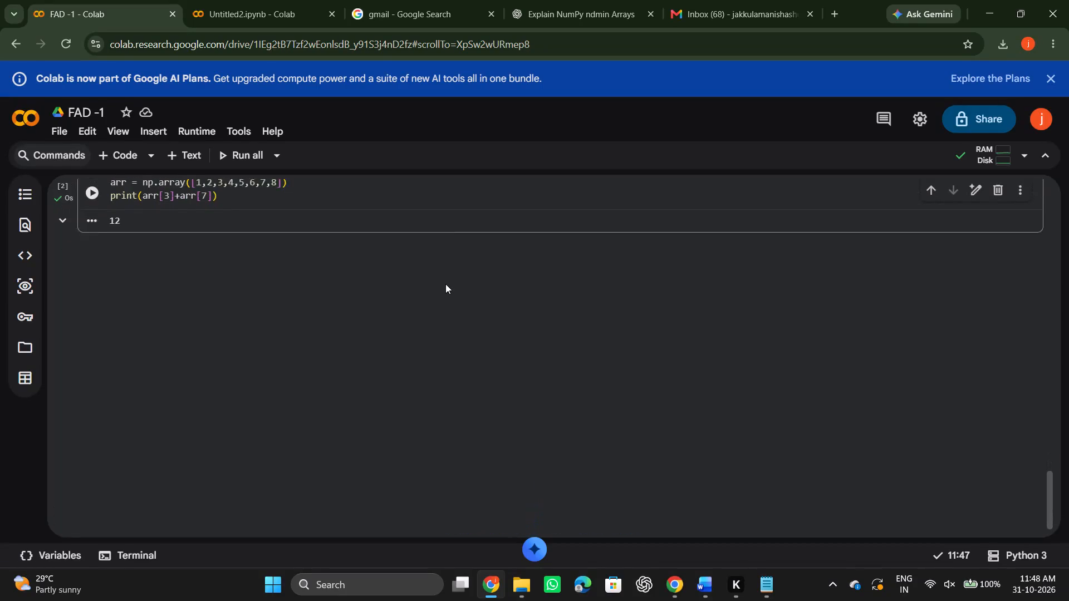
pyautogui.scroll(1, 445, 284)
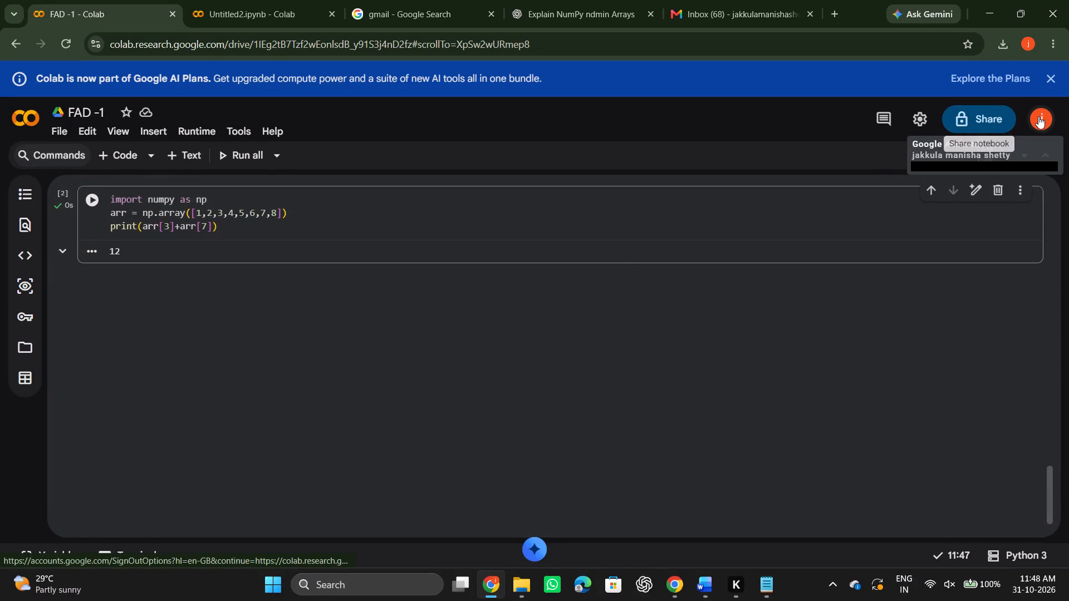
pyautogui.press('Print')
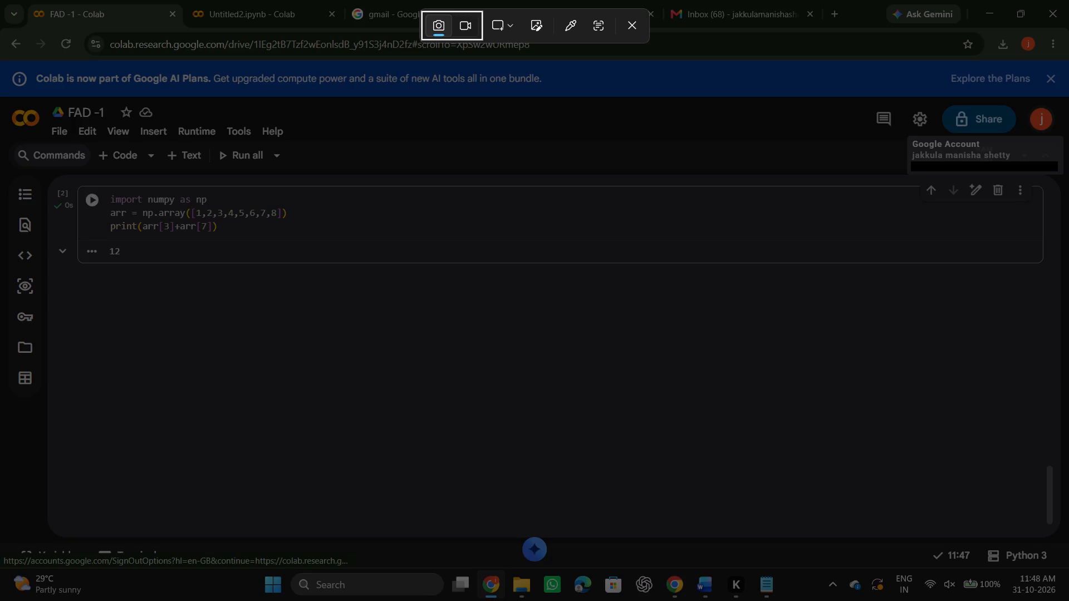
pyautogui.moveTo(0, 96); pyautogui.dragTo(690, 279)
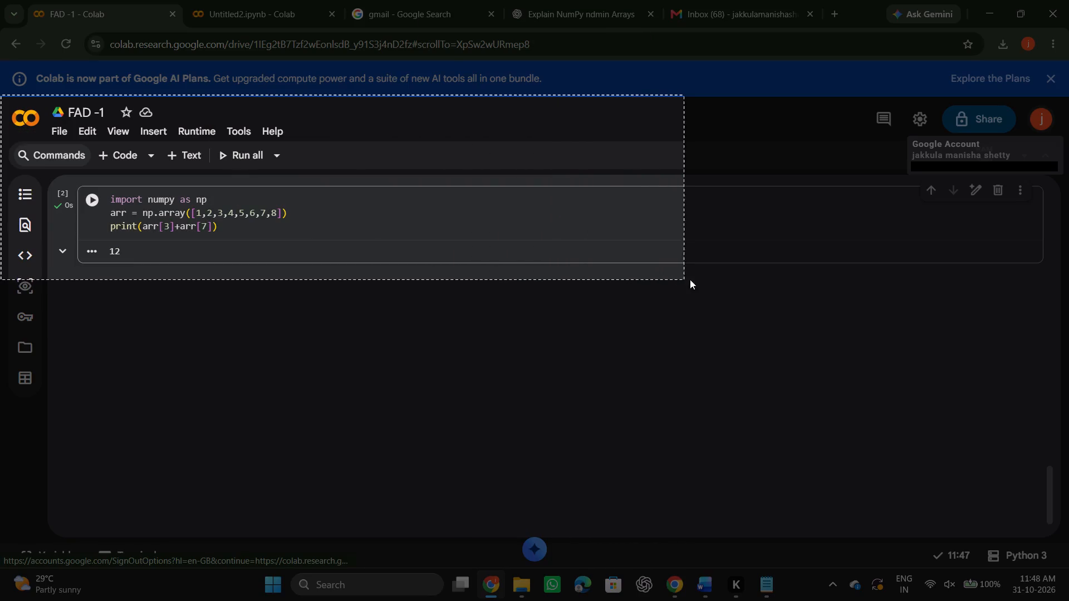
pyautogui.moveTo(690, 279); pyautogui.dragTo(882, 280)
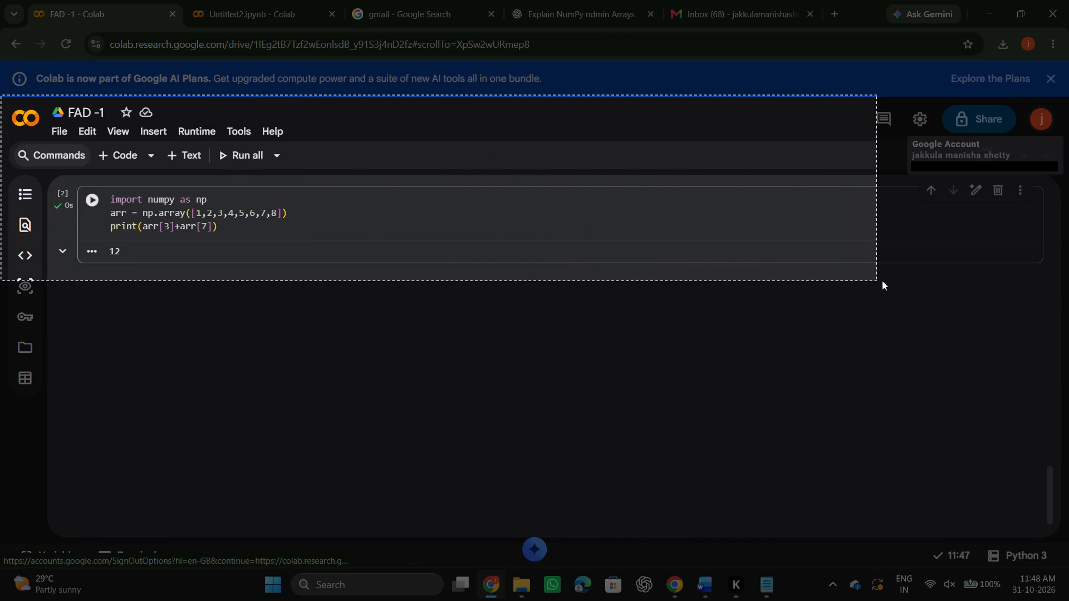
pyautogui.moveTo(882, 280); pyautogui.dragTo(1068, 280)
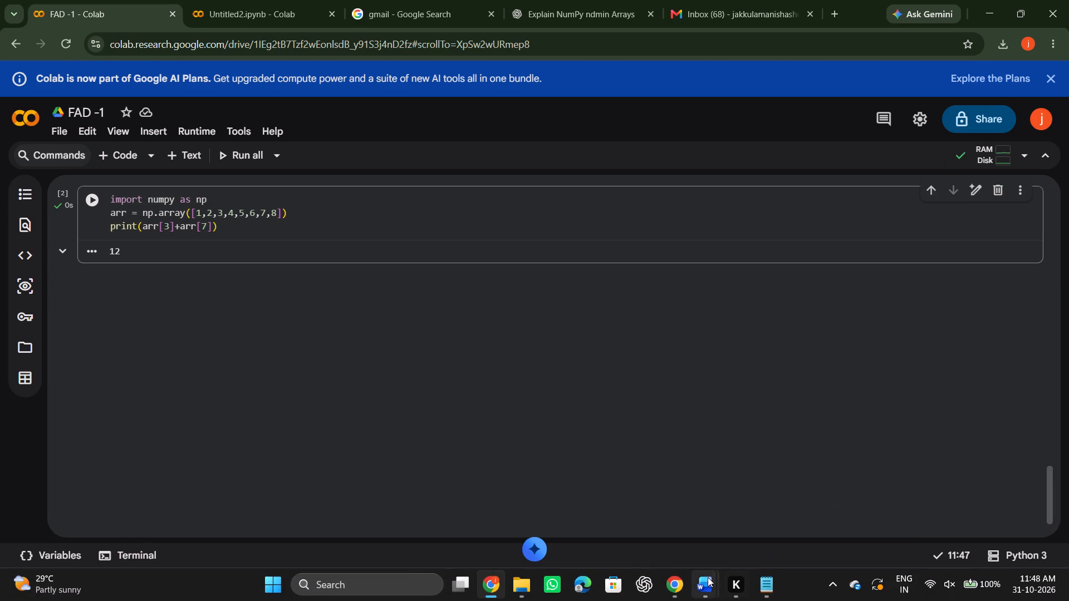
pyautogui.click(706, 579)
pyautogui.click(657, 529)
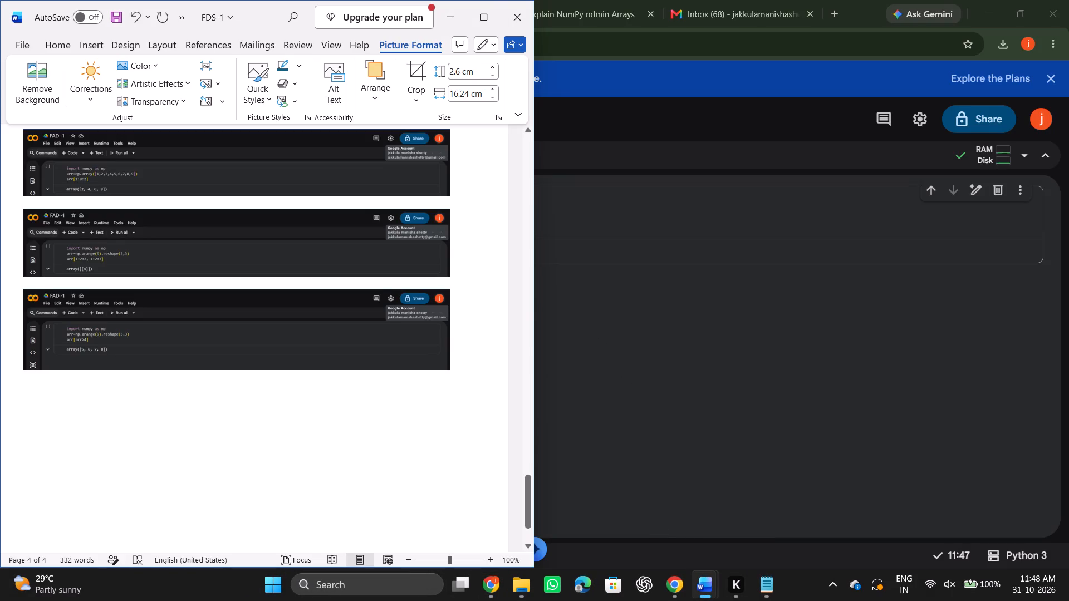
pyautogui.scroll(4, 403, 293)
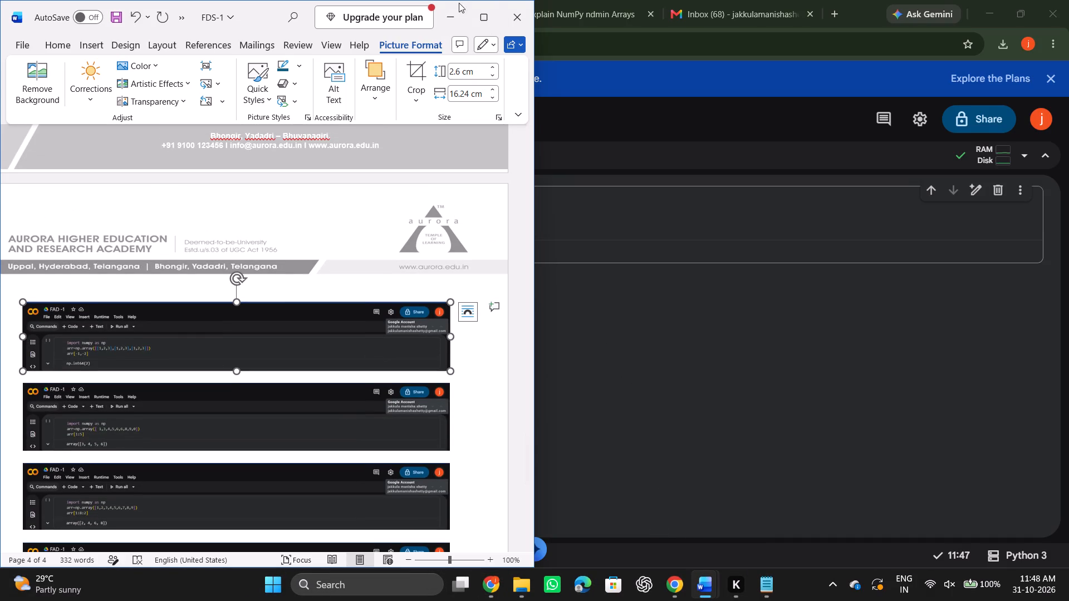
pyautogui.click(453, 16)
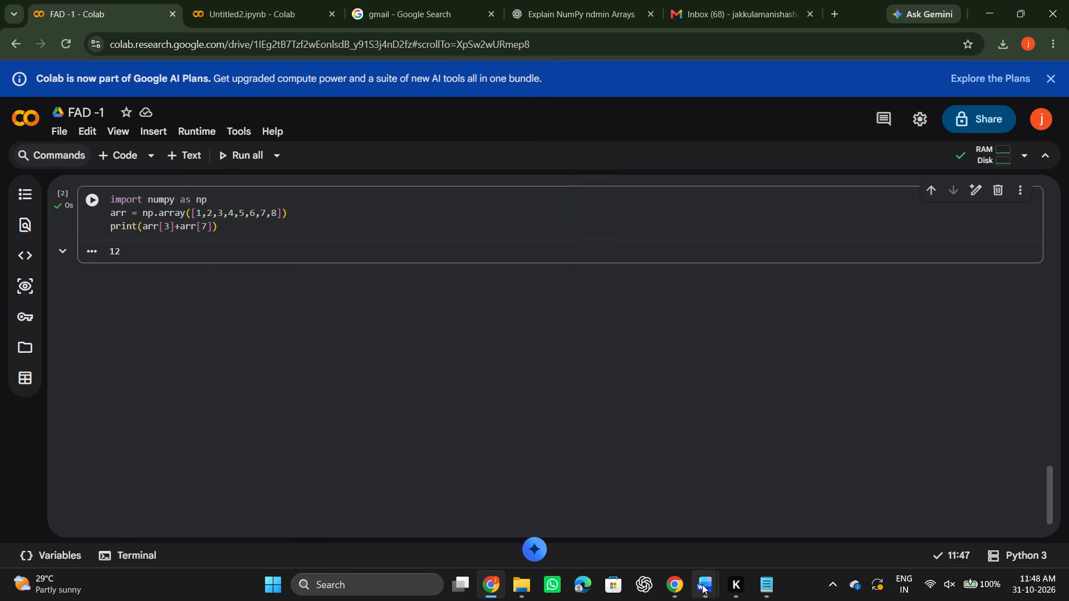
# In Lab_Report_1_FDS, replace the arr[1]+arr[2] code image with the captured screenshot of the arr[3]+arr[7] example.
pyautogui.click(736, 515)
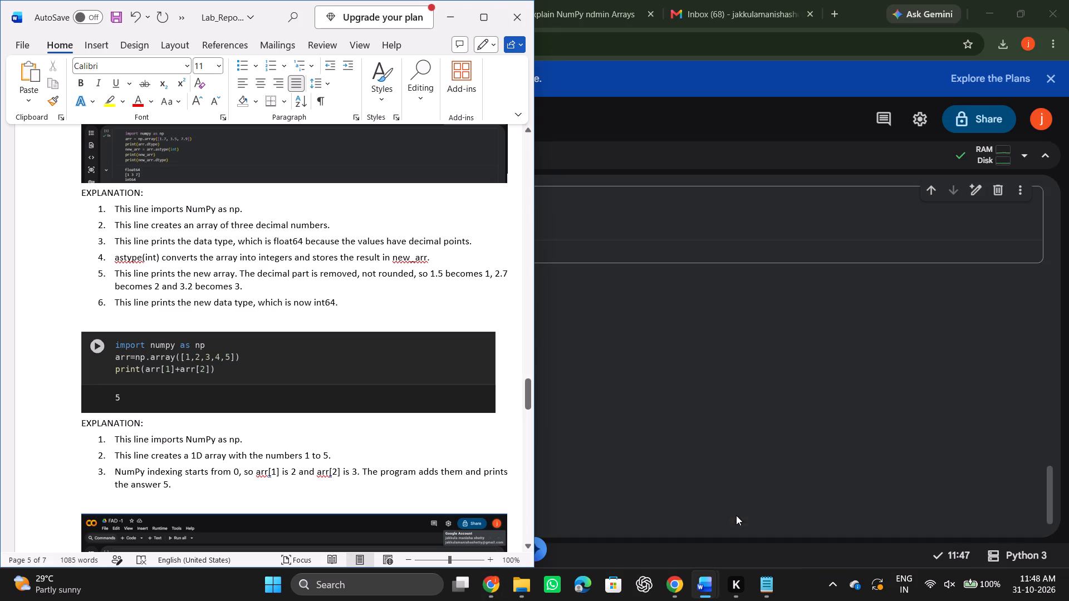
pyautogui.click(301, 368)
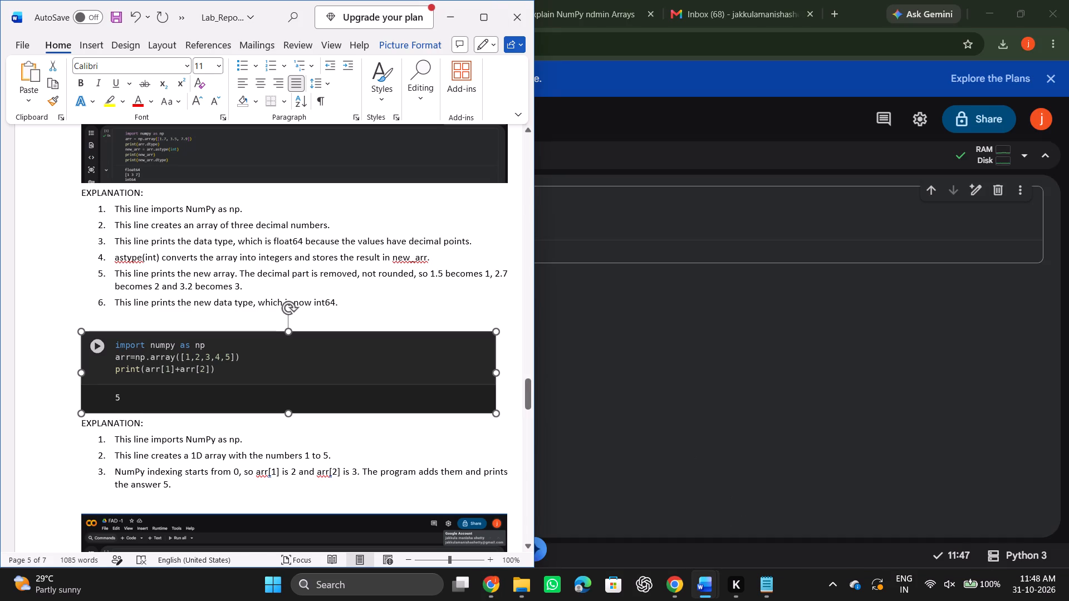
pyautogui.press('BackSpace')
pyautogui.hotkey('ctrl', 'v')
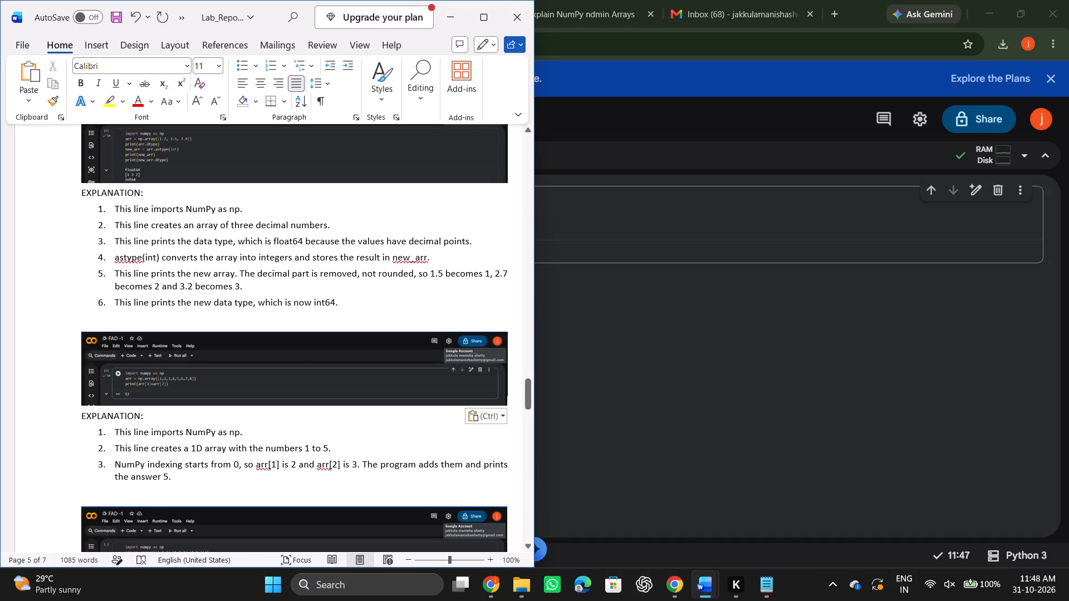
# Maximize the report window and review the replaced code images alongside their explanations.
pyautogui.click(482, 22)
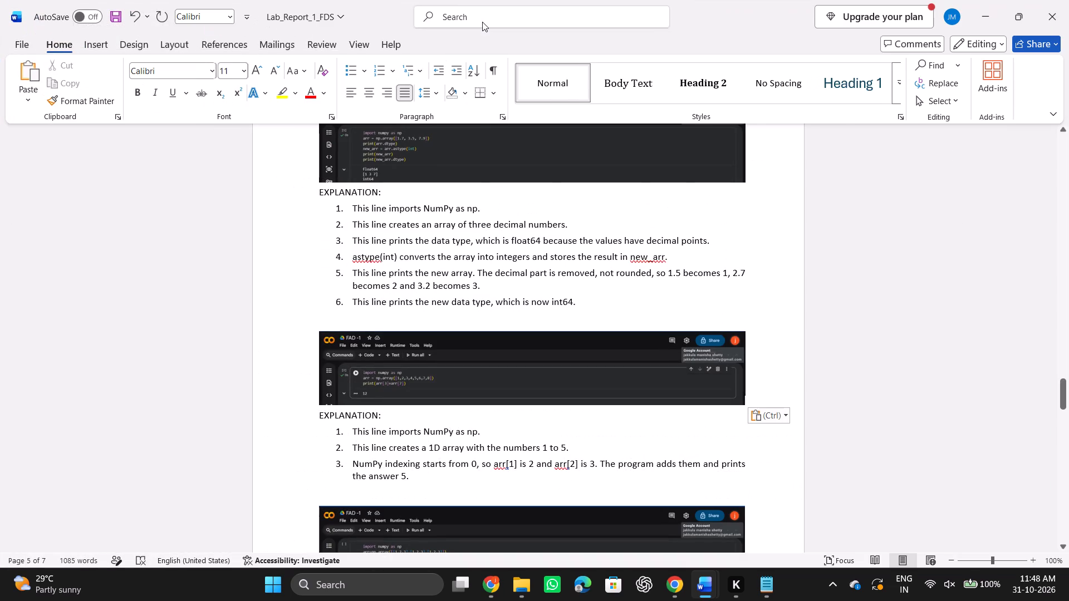
pyautogui.scroll(-1, 513, 242)
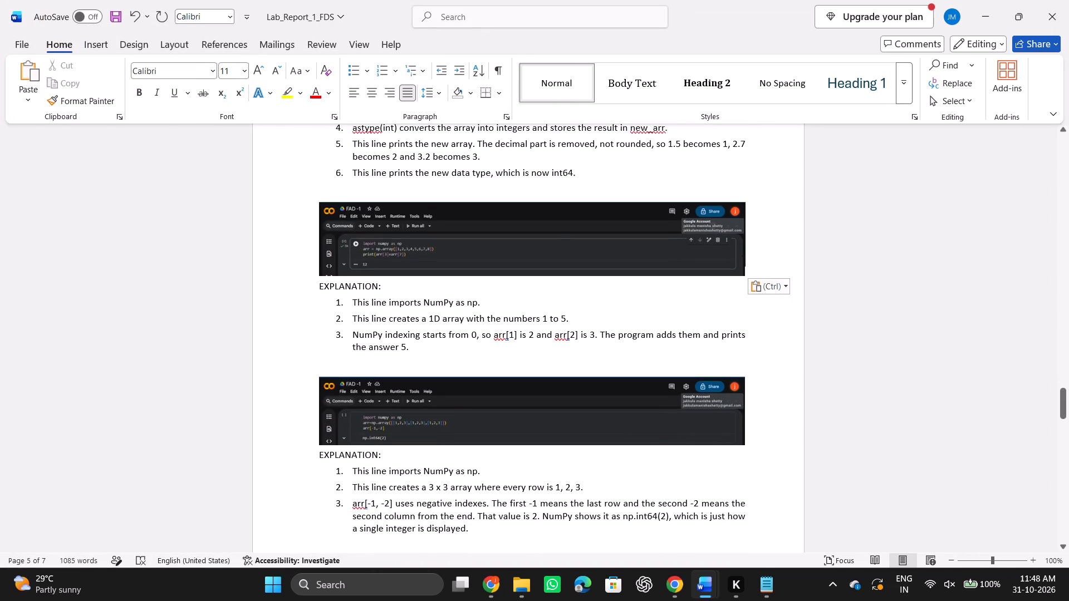
pyautogui.scroll(-2, 513, 242)
pyautogui.scroll(2, 513, 242)
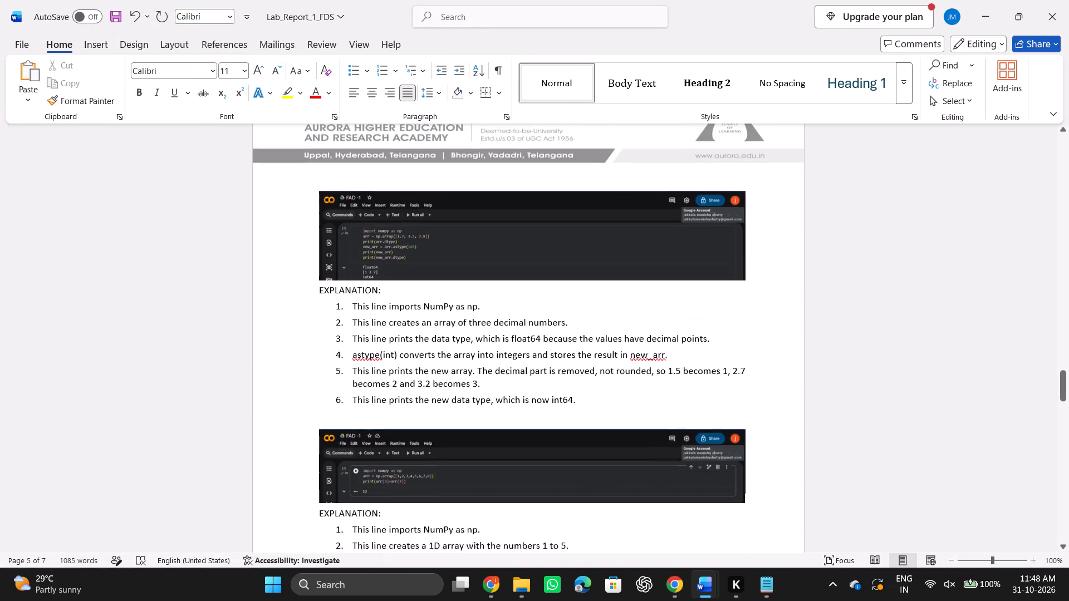
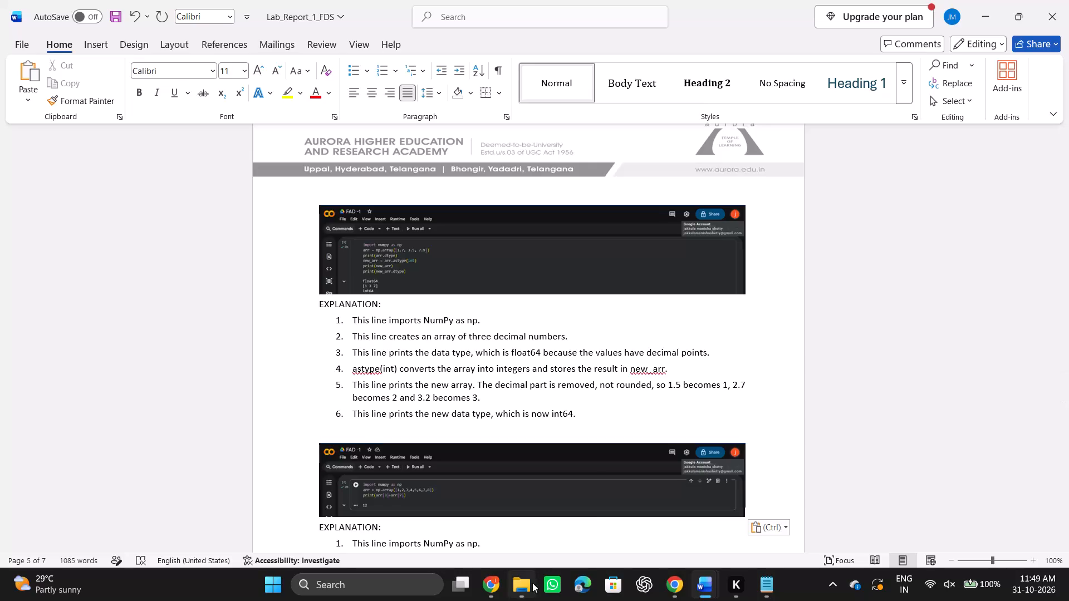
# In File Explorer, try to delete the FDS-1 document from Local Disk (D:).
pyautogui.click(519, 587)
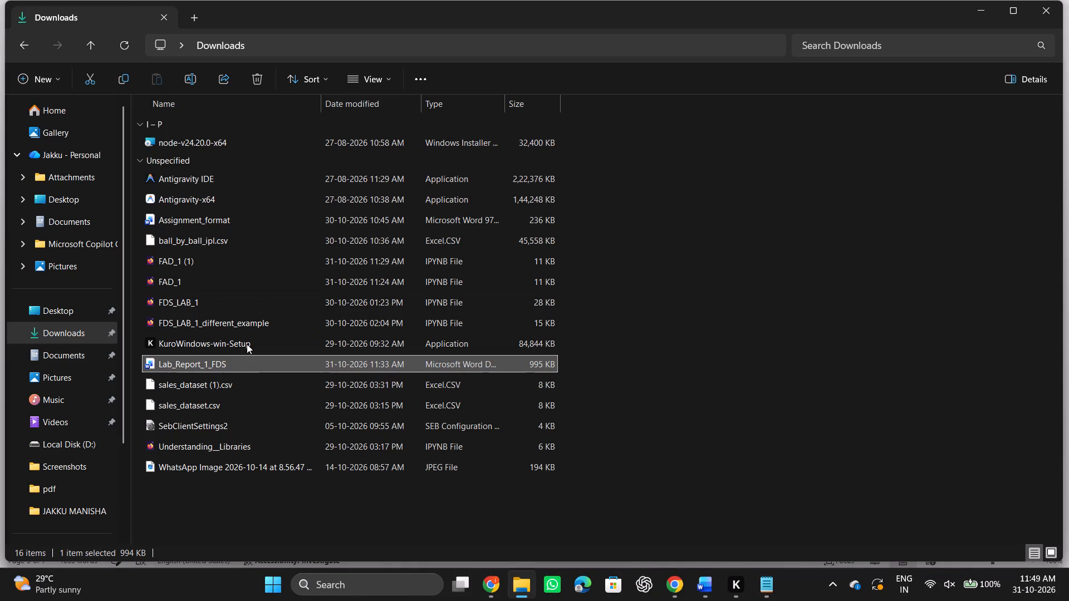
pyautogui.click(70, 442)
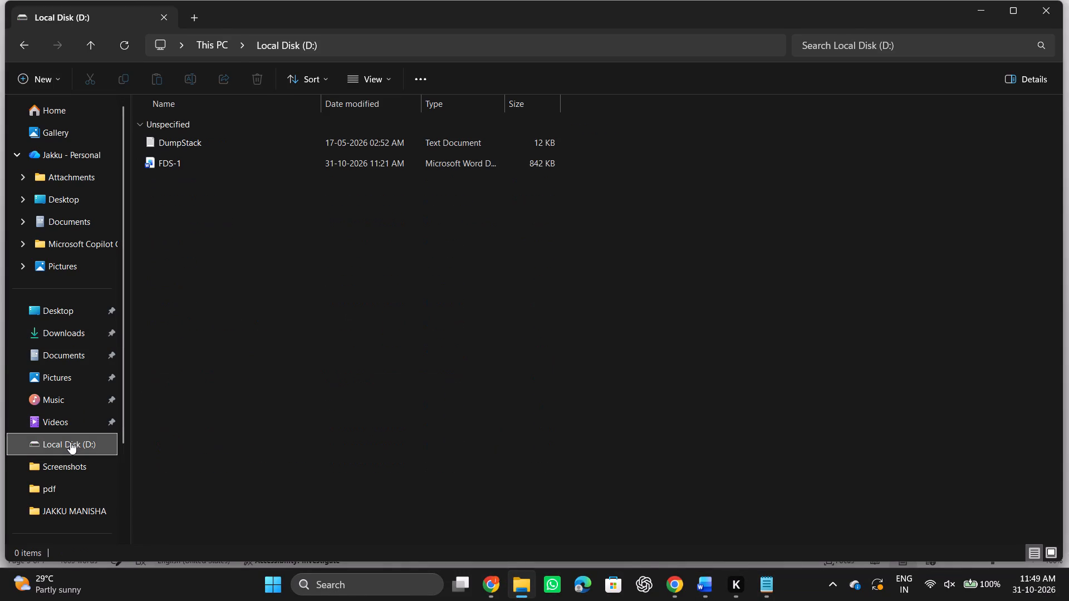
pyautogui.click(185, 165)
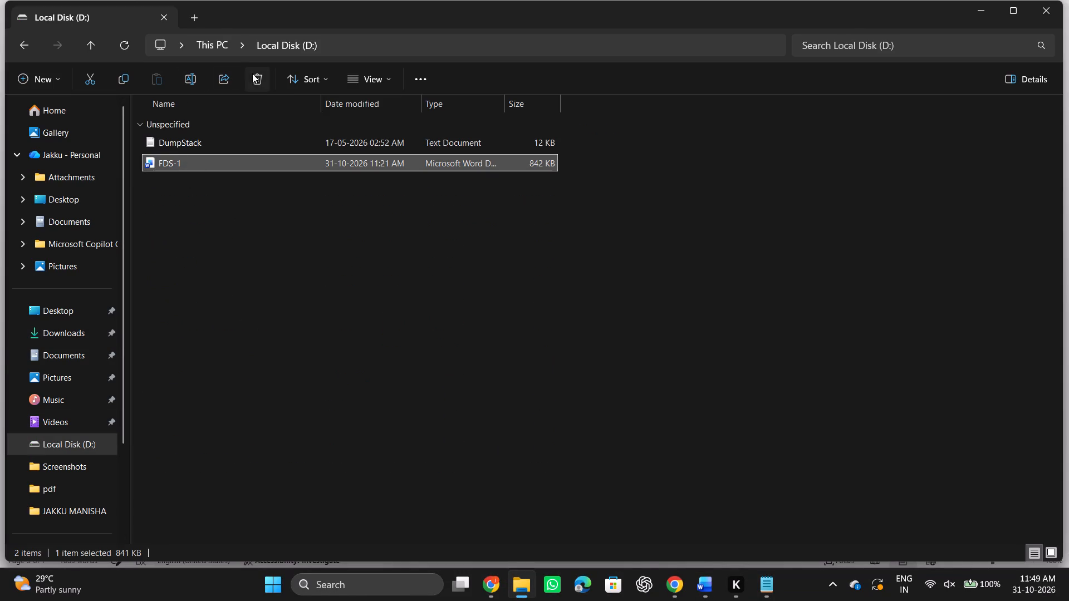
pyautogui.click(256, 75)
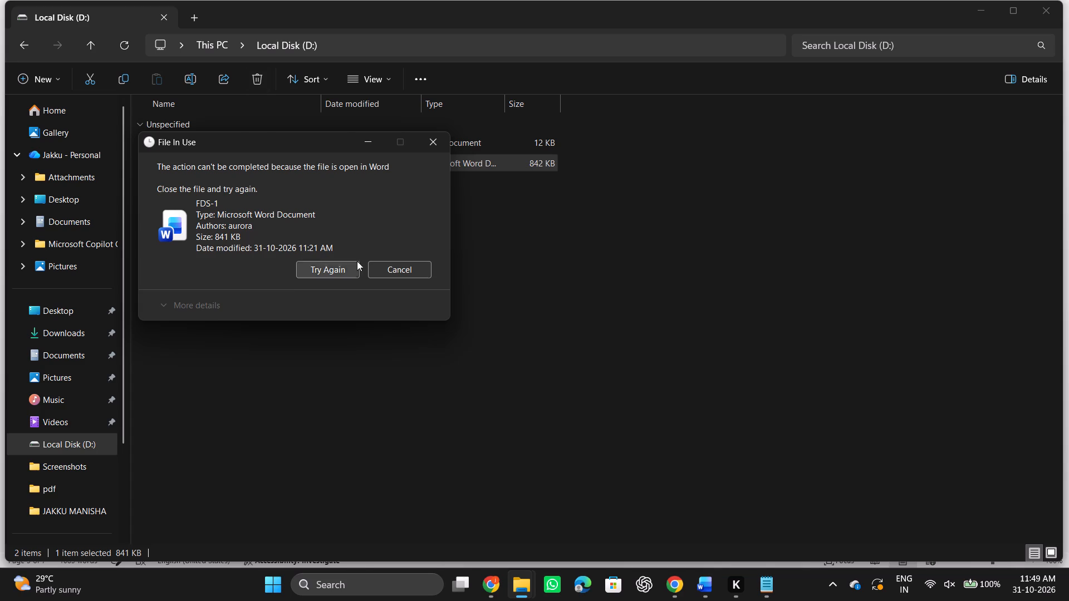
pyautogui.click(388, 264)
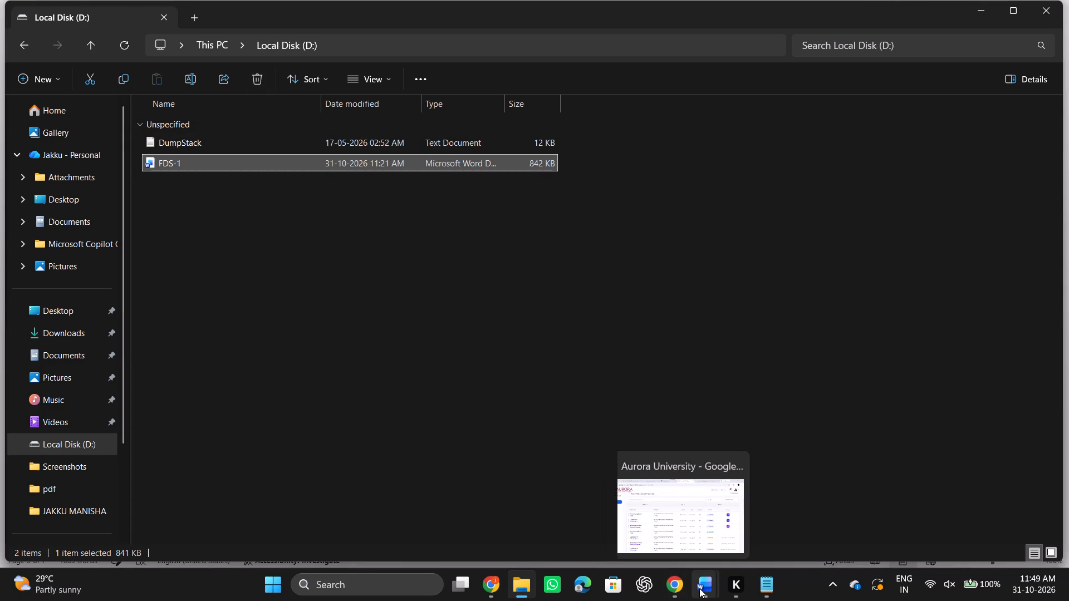
# Back in Word, save the Lab_Report_1_FDS report as a new Word document named DS-1 on drive D:.
pyautogui.click(712, 529)
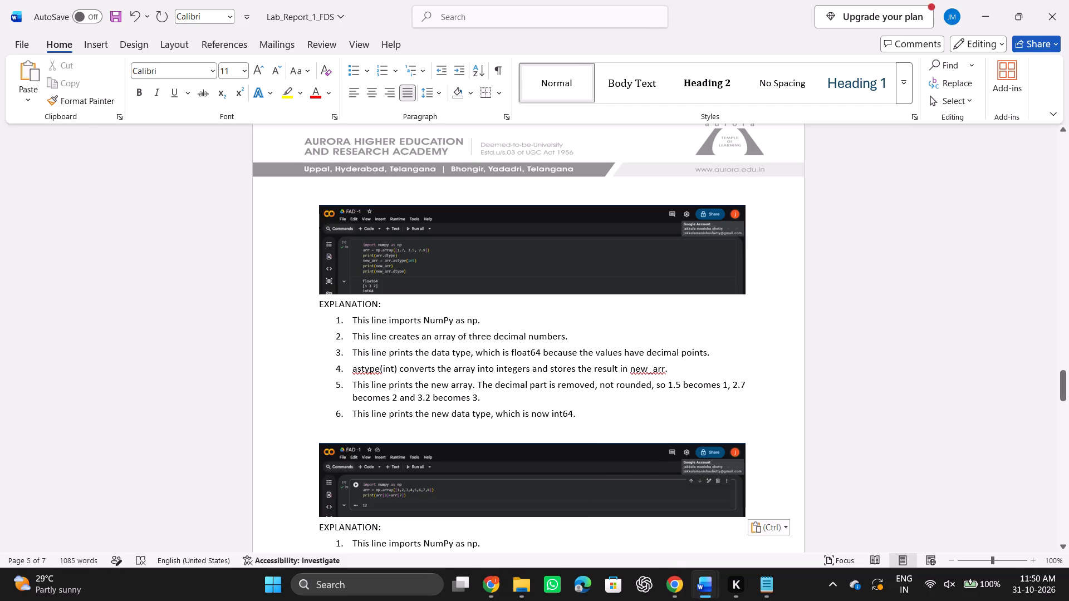
pyautogui.click(31, 43)
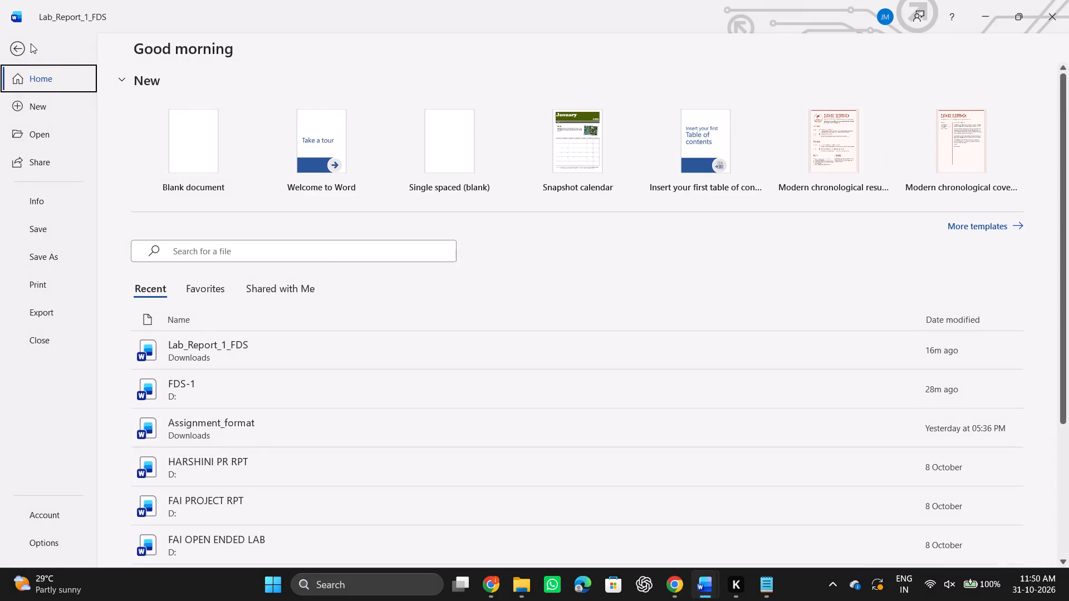
pyautogui.click(42, 250)
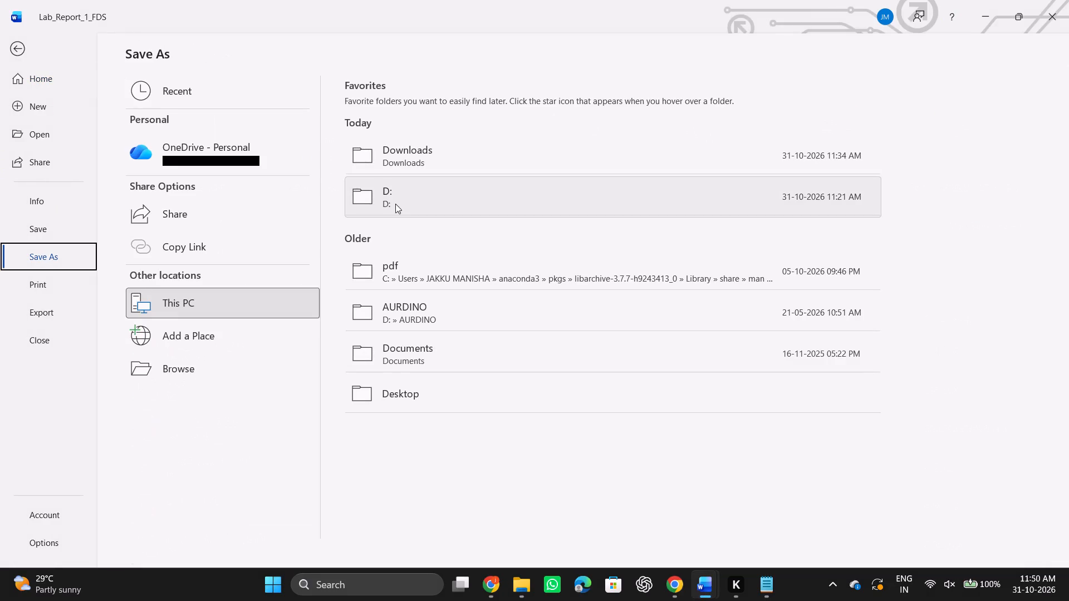
pyautogui.click(396, 200)
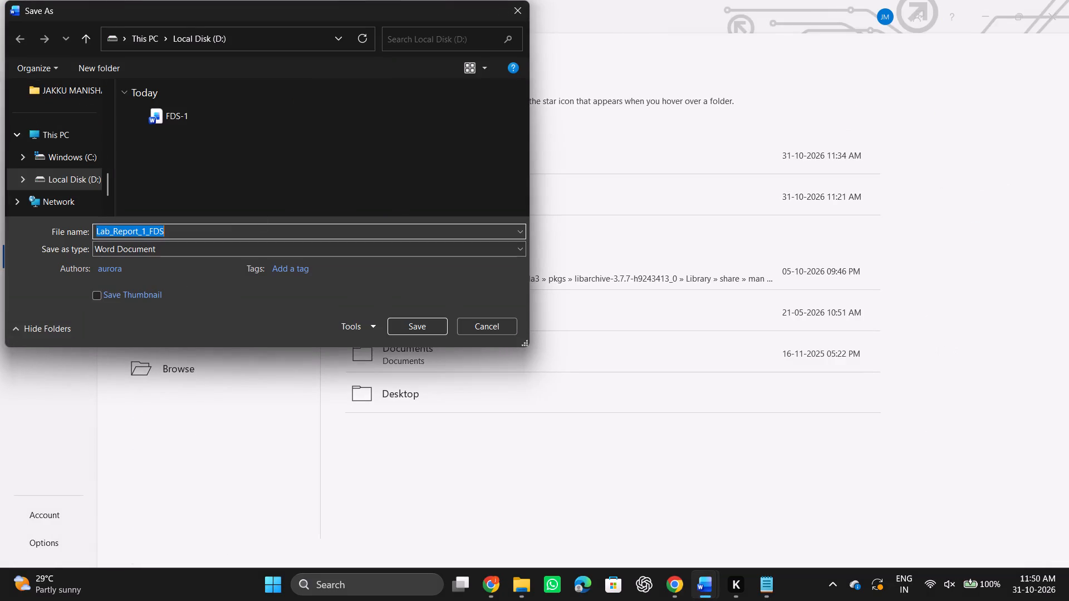
pyautogui.press('BackSpace')
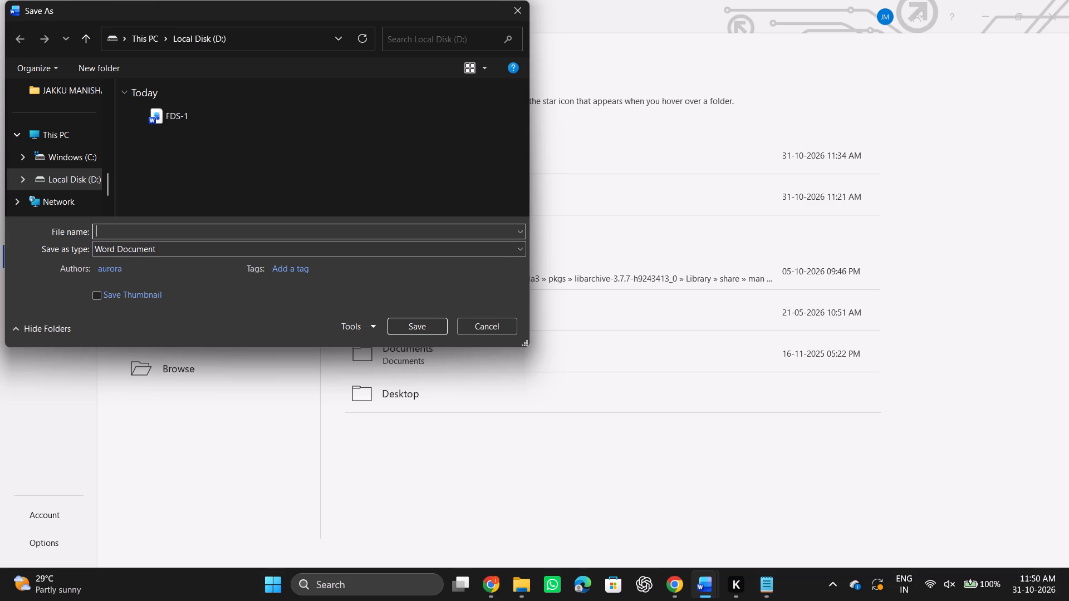
pyautogui.write('fds-')
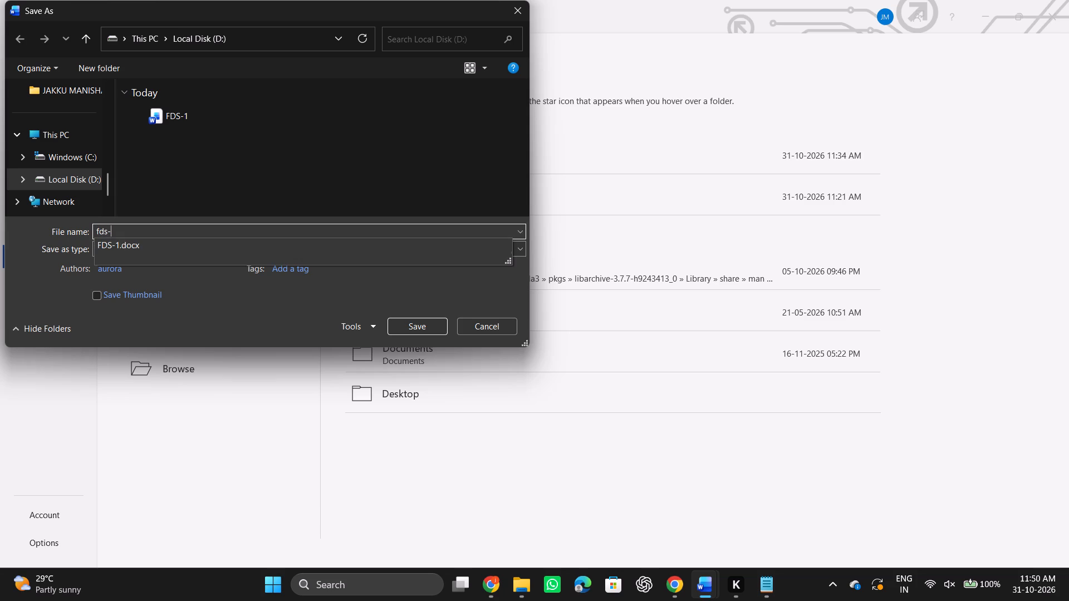
pyautogui.press('BackSpace')
pyautogui.press('BackSpace')
pyautogui.press('BackSpace')
pyautogui.press('BackSpace')
pyautogui.press('f')
pyautogui.press('d')
pyautogui.press('BackSpace')
pyautogui.press('BackSpace')
pyautogui.write('DS')
pyautogui.write('-1')
pyautogui.click(406, 324)
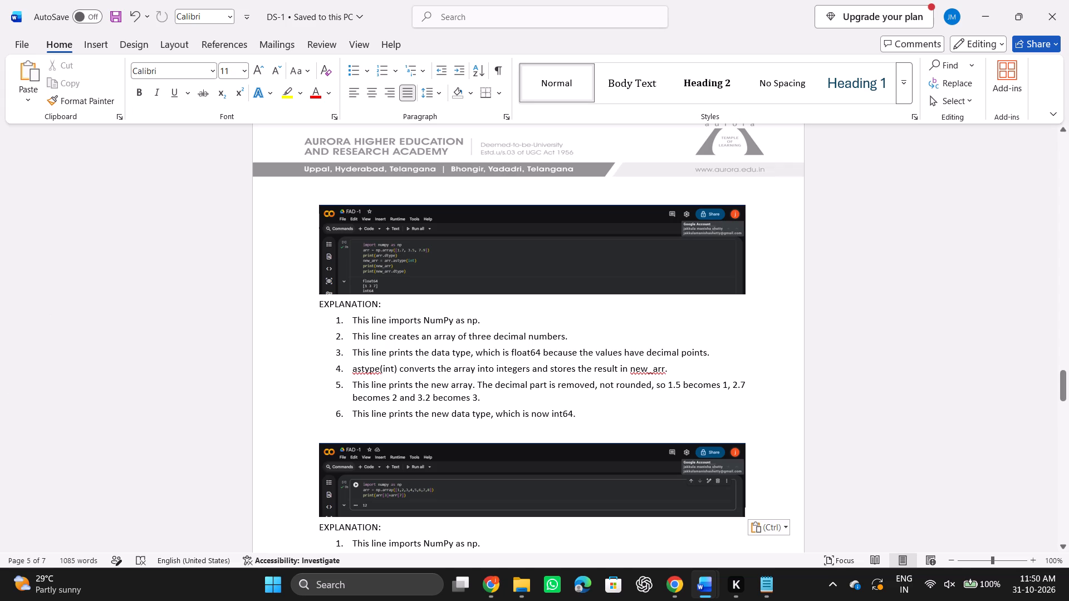
# Fill in the Student Name cell of the details table under the Lab Report - 1 title with the student's name.
pyautogui.scroll(18, 665, 285)
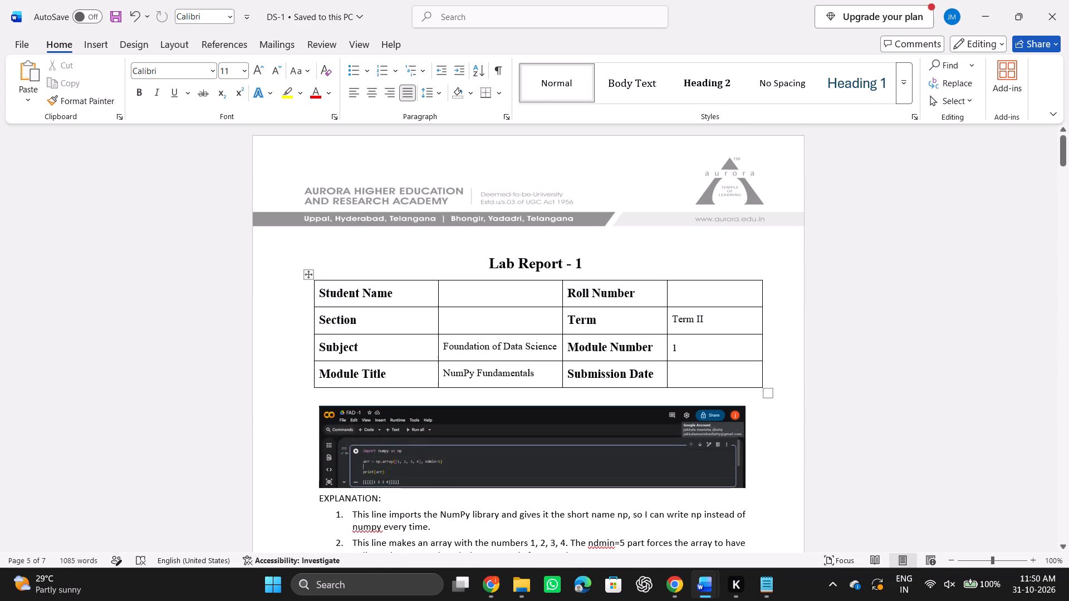
pyautogui.click(469, 297)
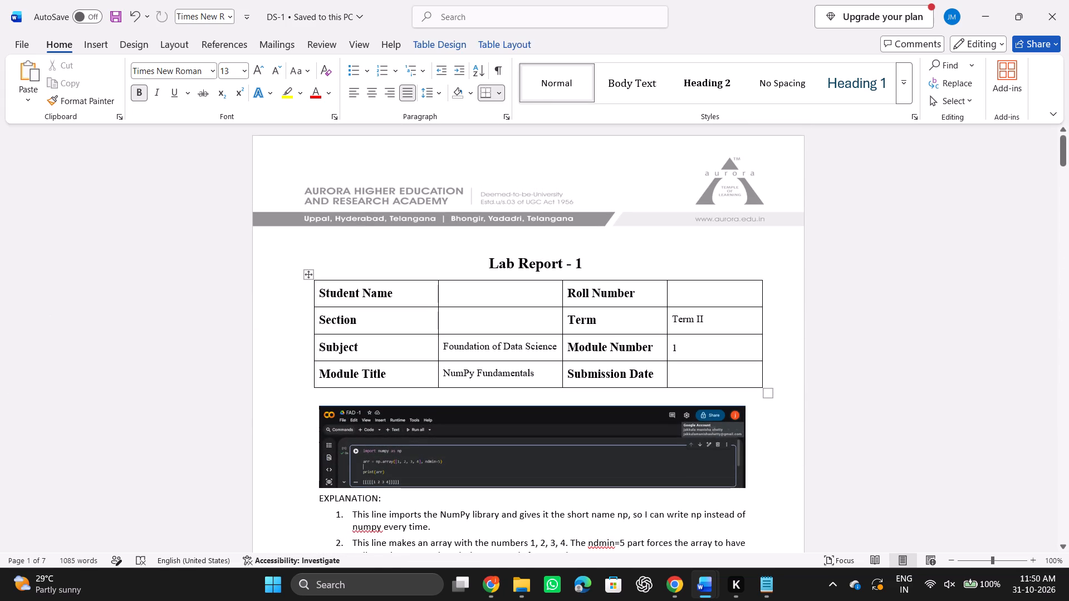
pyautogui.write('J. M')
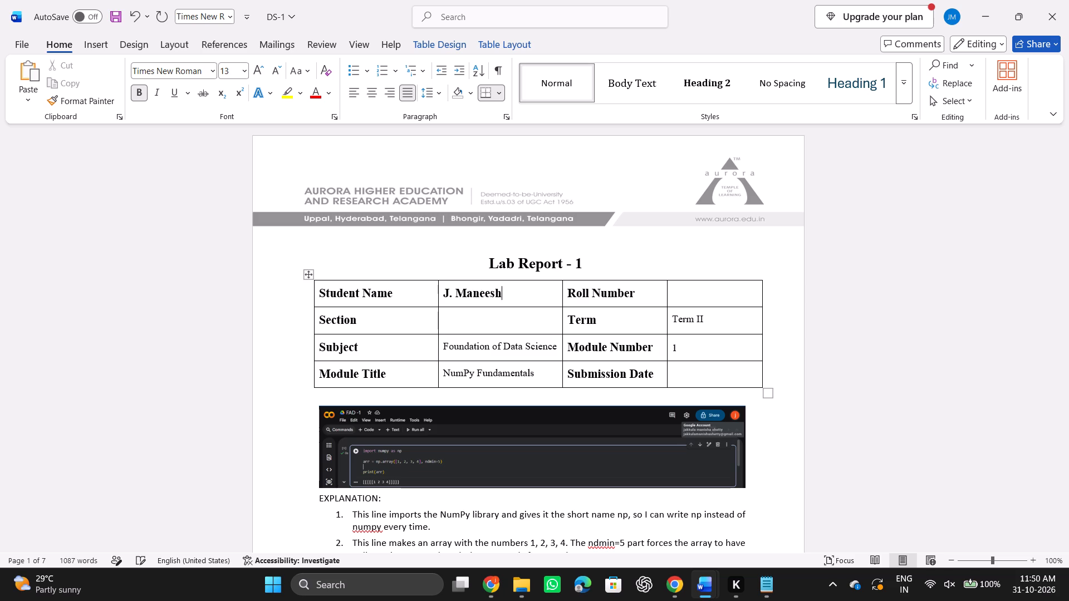
# Select the entered student name in the details table and open its font choices.
pyautogui.moveTo(511, 293); pyautogui.dragTo(444, 293)
pyautogui.click(496, 318)
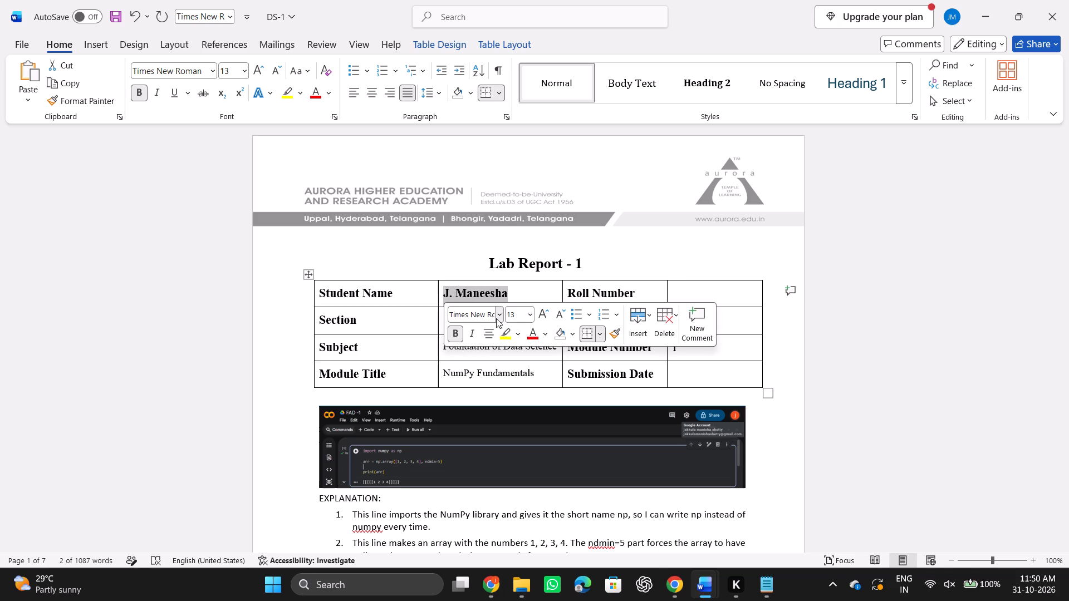
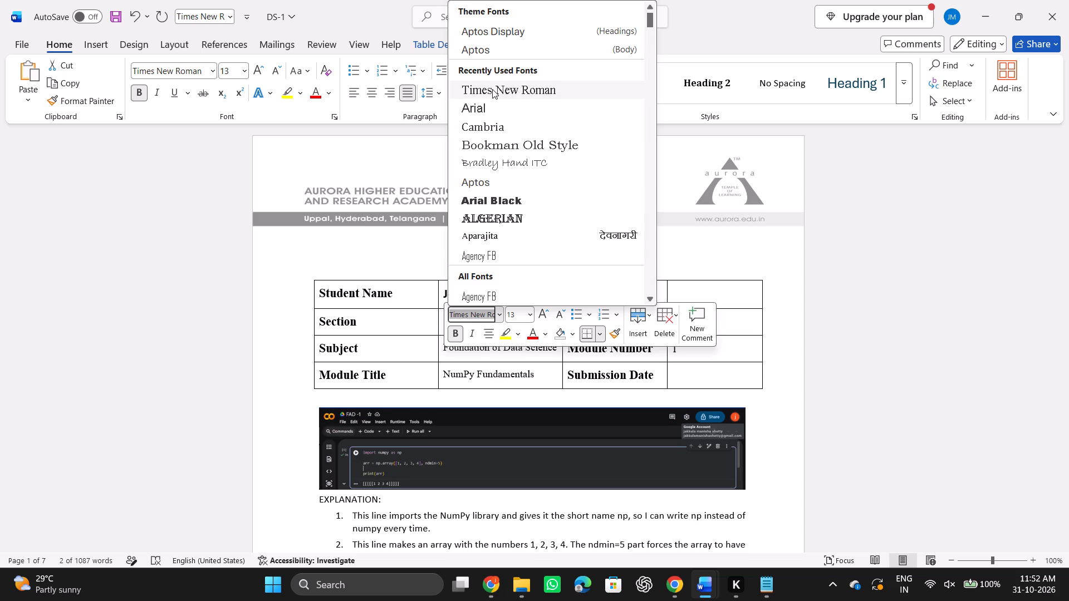
# Format the student name in the details table as Times New Roman, size 11, without bold.
pyautogui.scroll(-1, 493, 204)
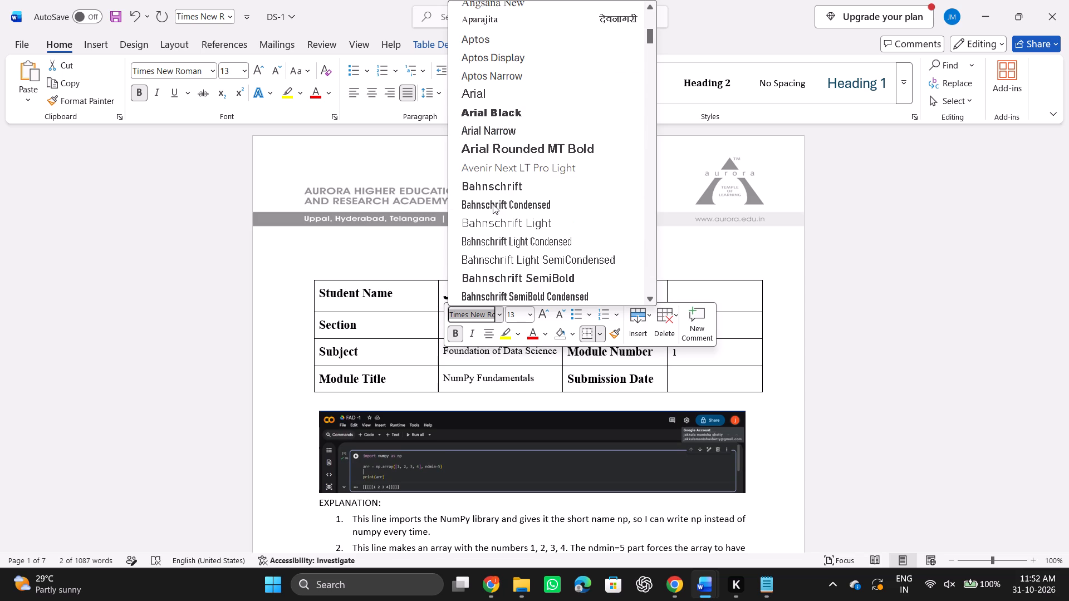
pyautogui.scroll(-1, 493, 204)
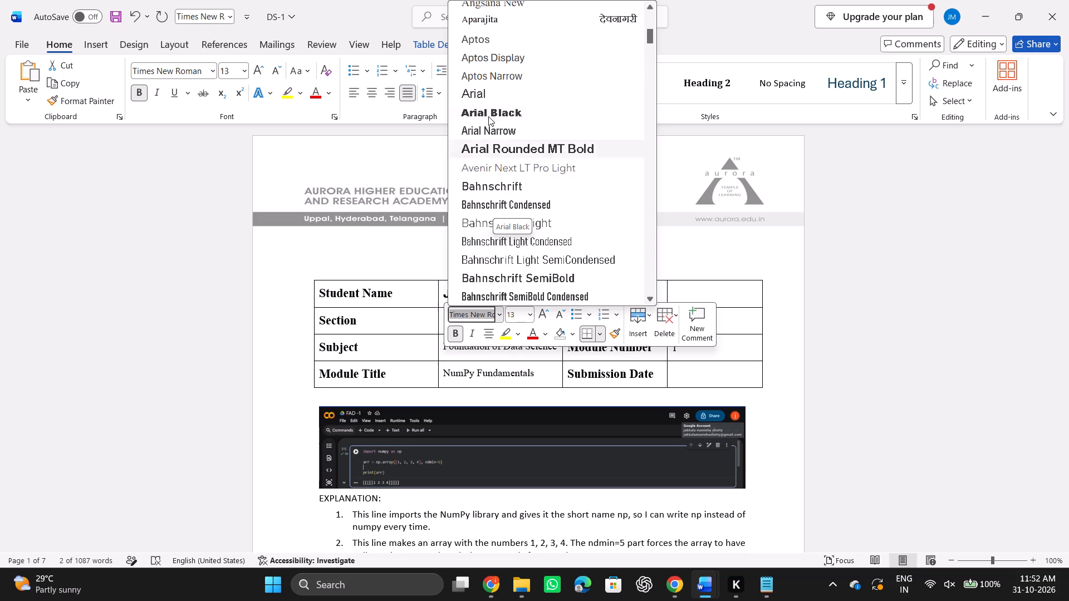
pyautogui.scroll(1, 488, 116)
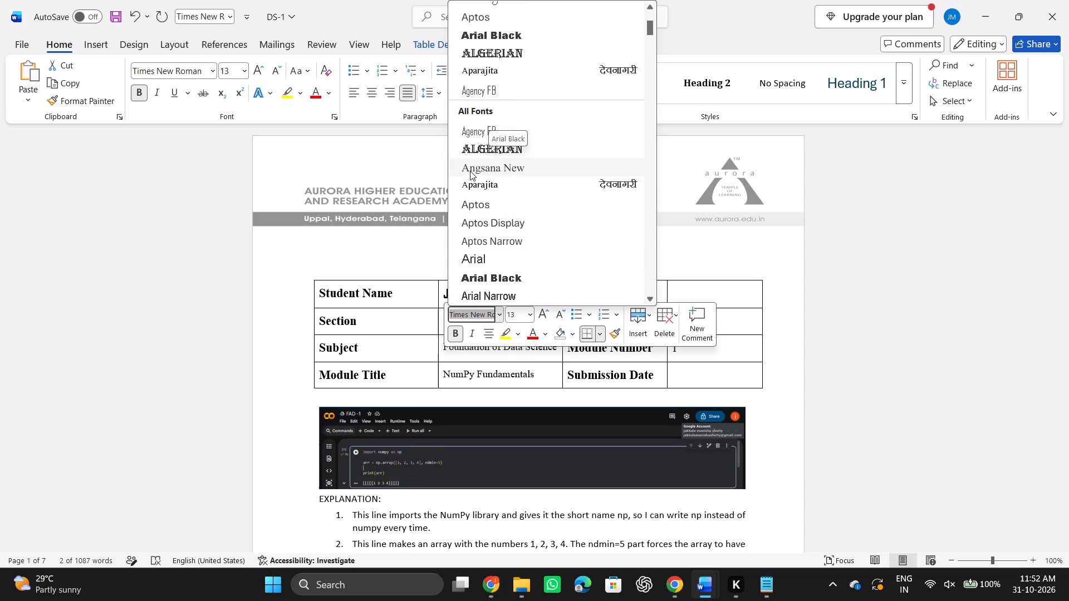
pyautogui.scroll(2, 492, 82)
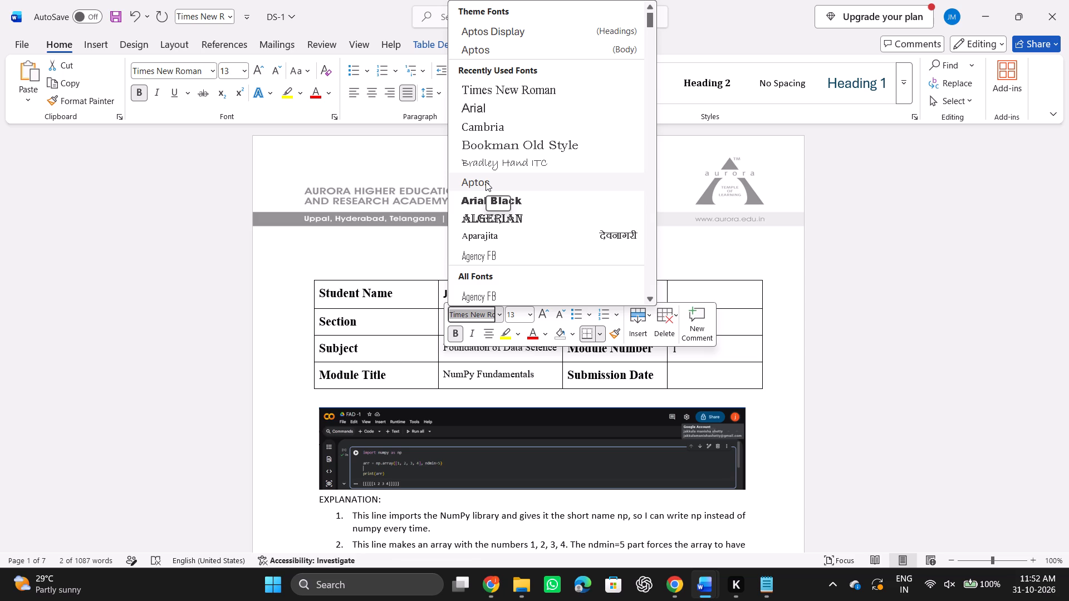
pyautogui.click(513, 95)
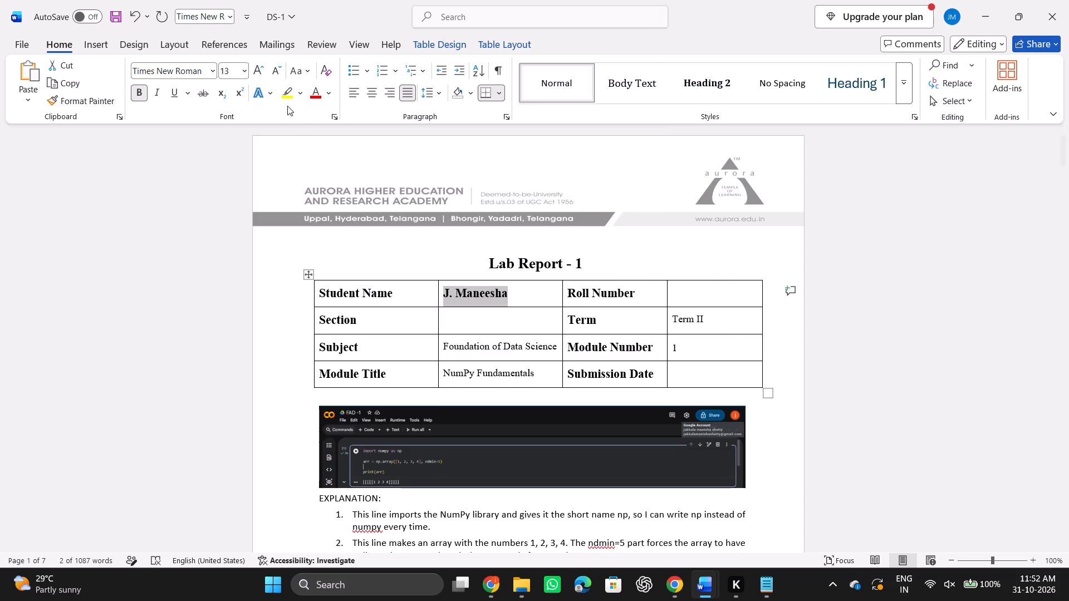
pyautogui.click(245, 75)
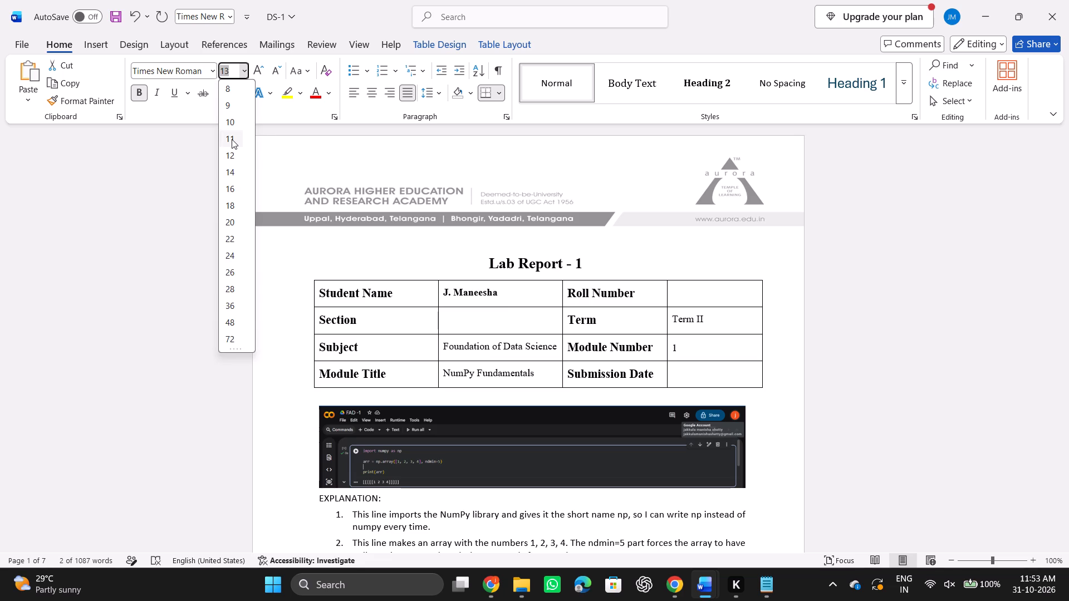
pyautogui.click(232, 139)
pyautogui.click(142, 93)
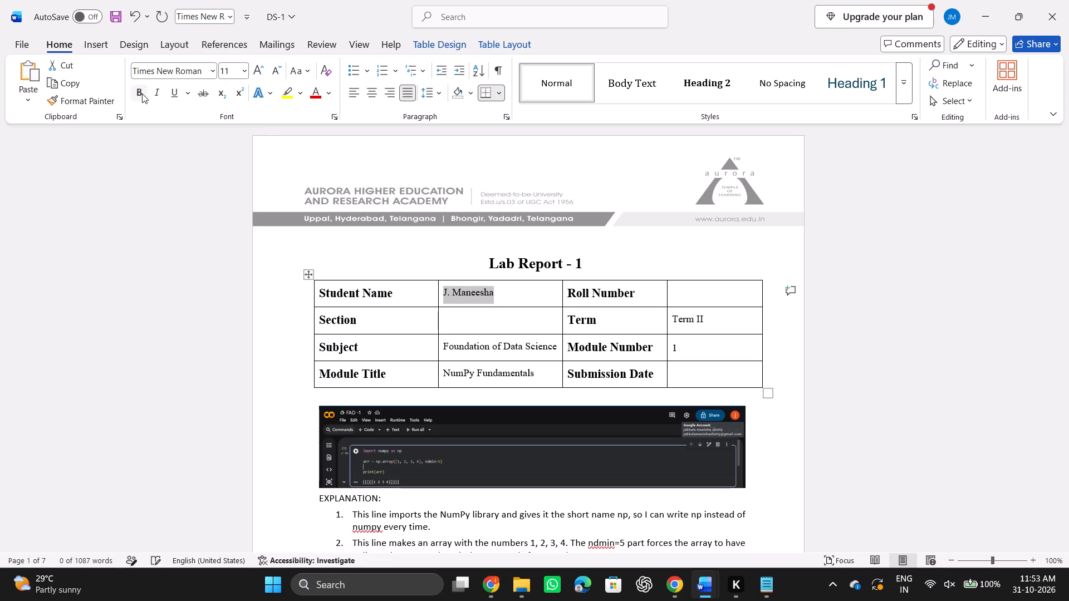
# Fill in the Section cell of the details table with AI-ML 2 at font size 11.
pyautogui.click(492, 321)
pyautogui.click(243, 72)
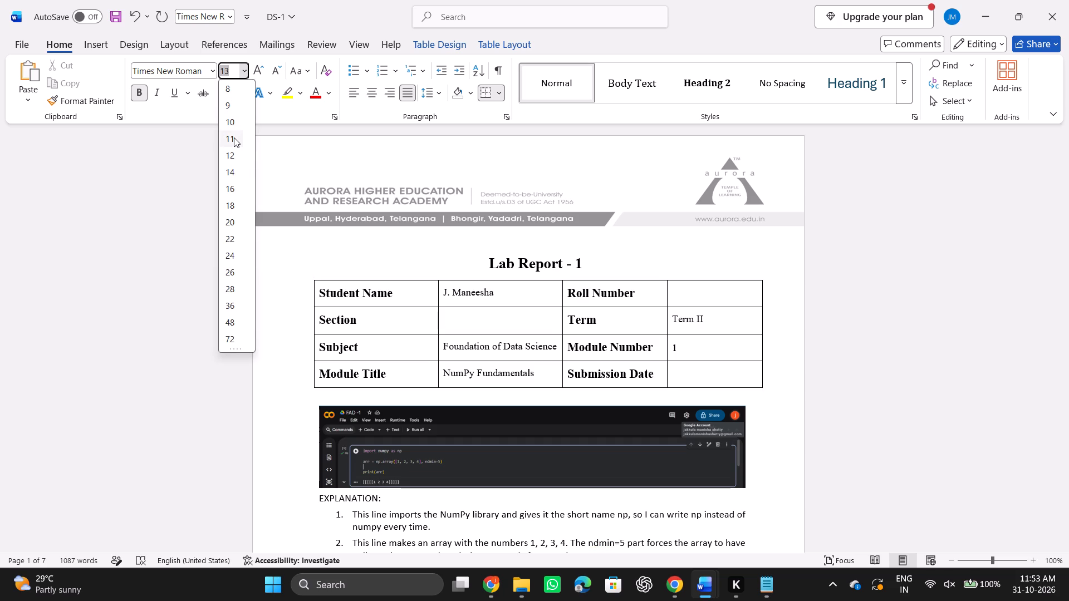
pyautogui.click(234, 137)
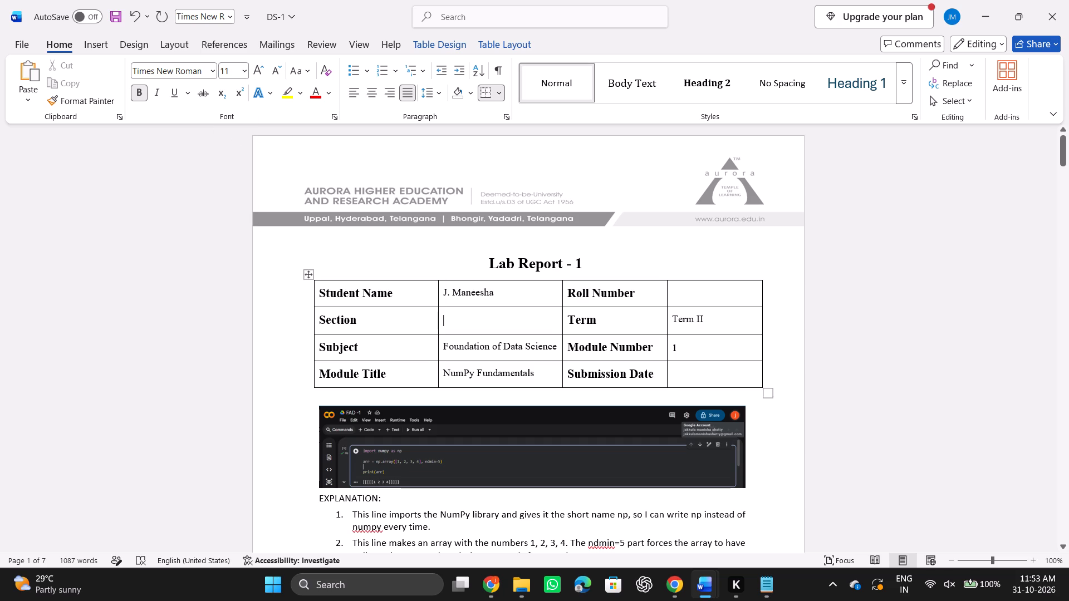
pyautogui.write('AI')
pyautogui.write('-')
pyautogui.write('ML 2')
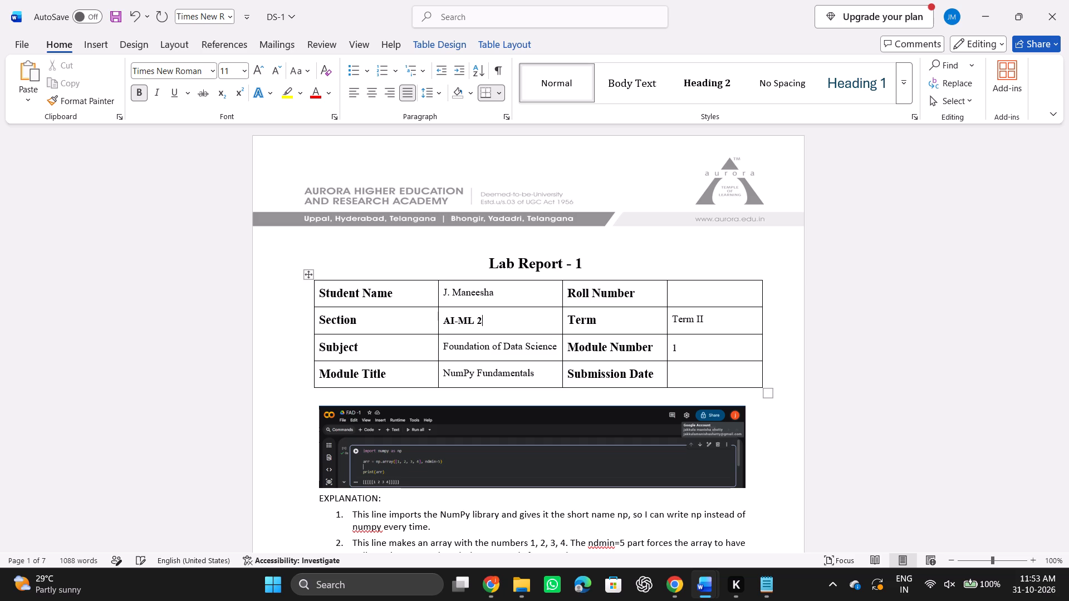
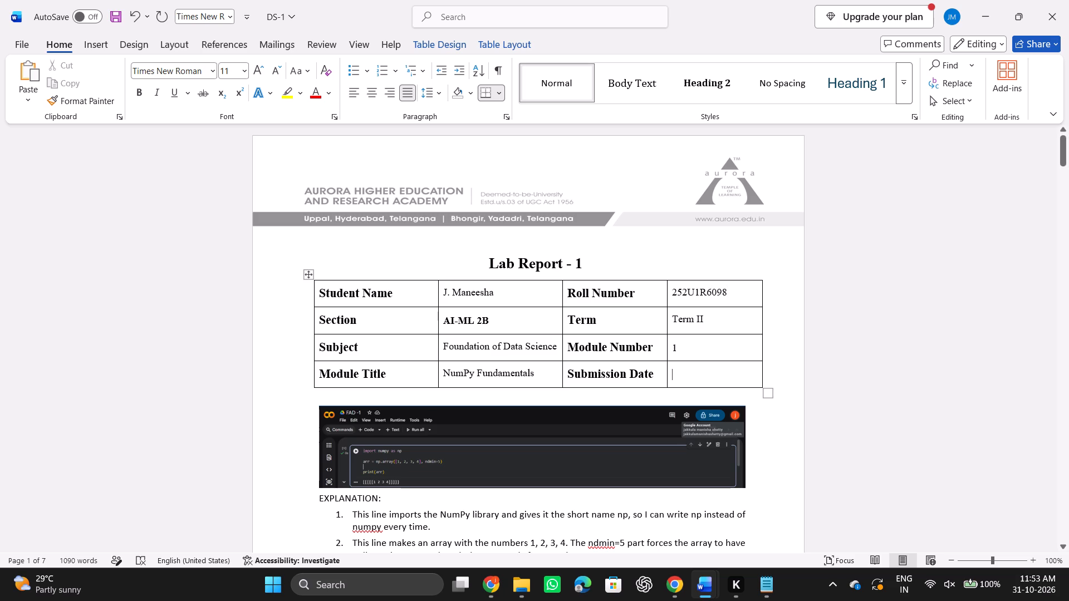
# Enter 31-10-2026 as the submission date in the student details table.
pyautogui.write('31')
pyautogui.press('-')
pyautogui.write('10')
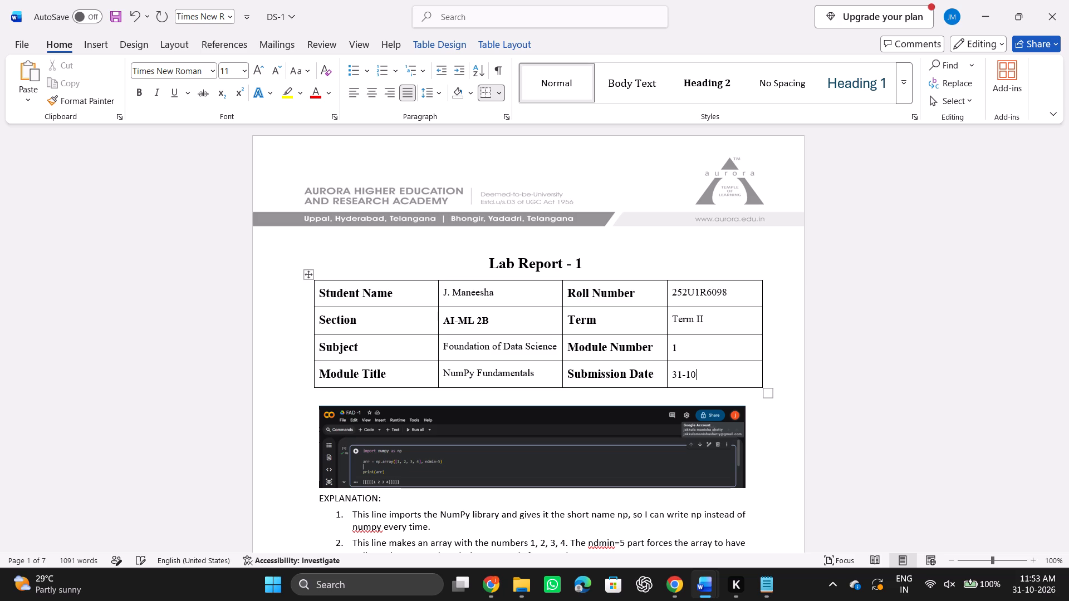
pyautogui.write('-2026')
# Save the DS-1 lab report.
pyautogui.scroll(-3, 602, 451)
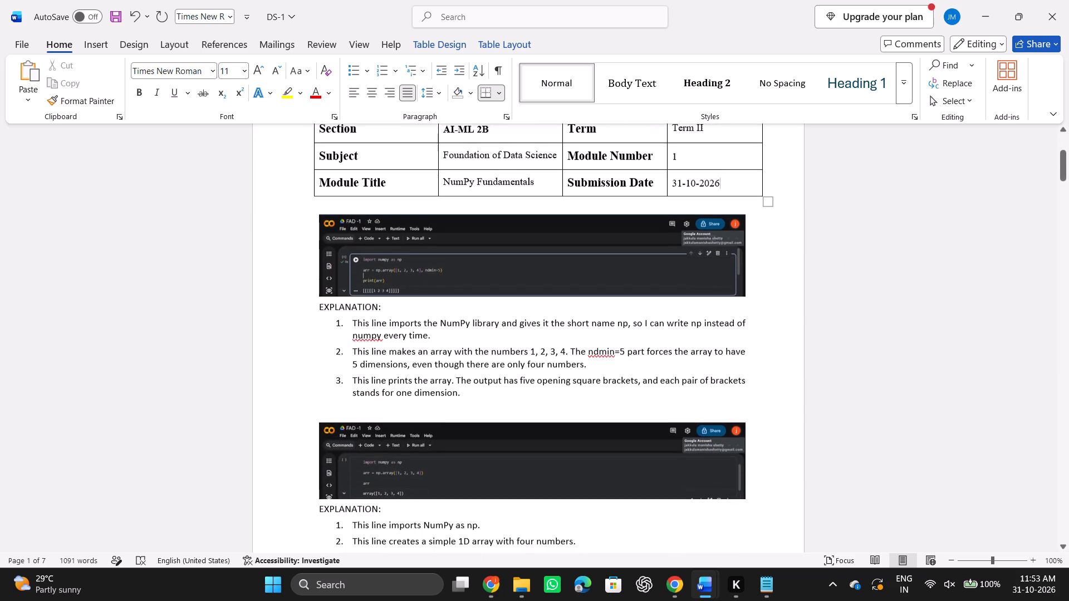
pyautogui.scroll(-1, 602, 451)
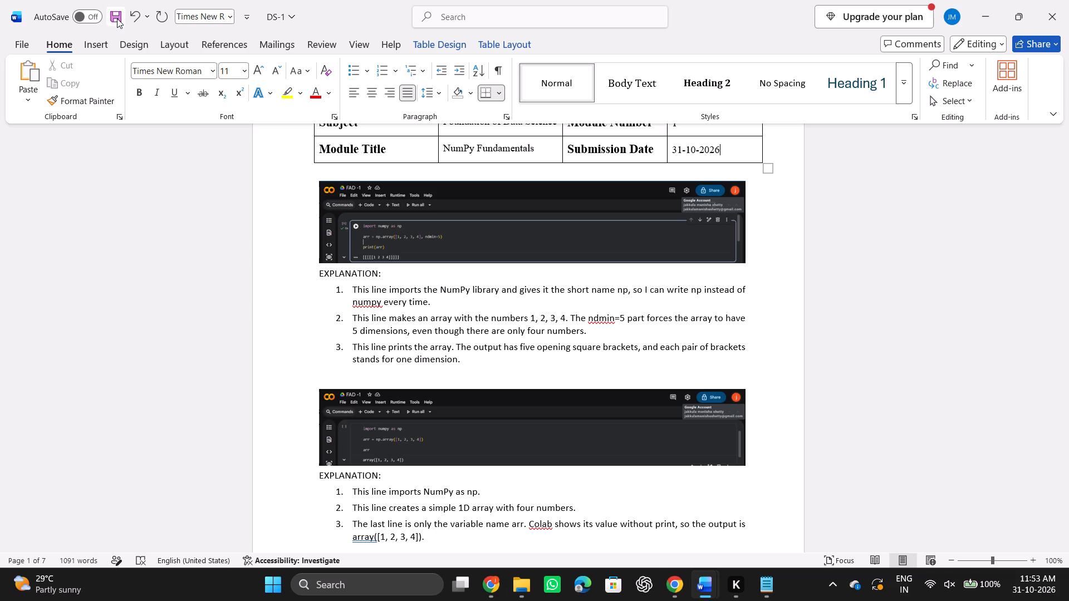
pyautogui.click(117, 18)
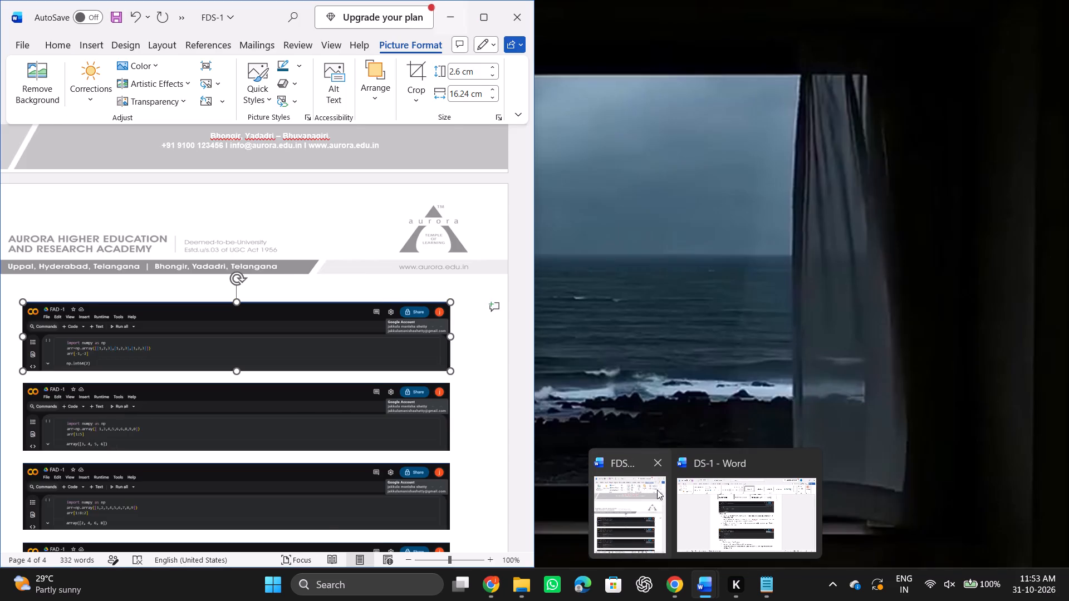
# Close the open DS-1 and FDS-1 document windows.
pyautogui.click(656, 465)
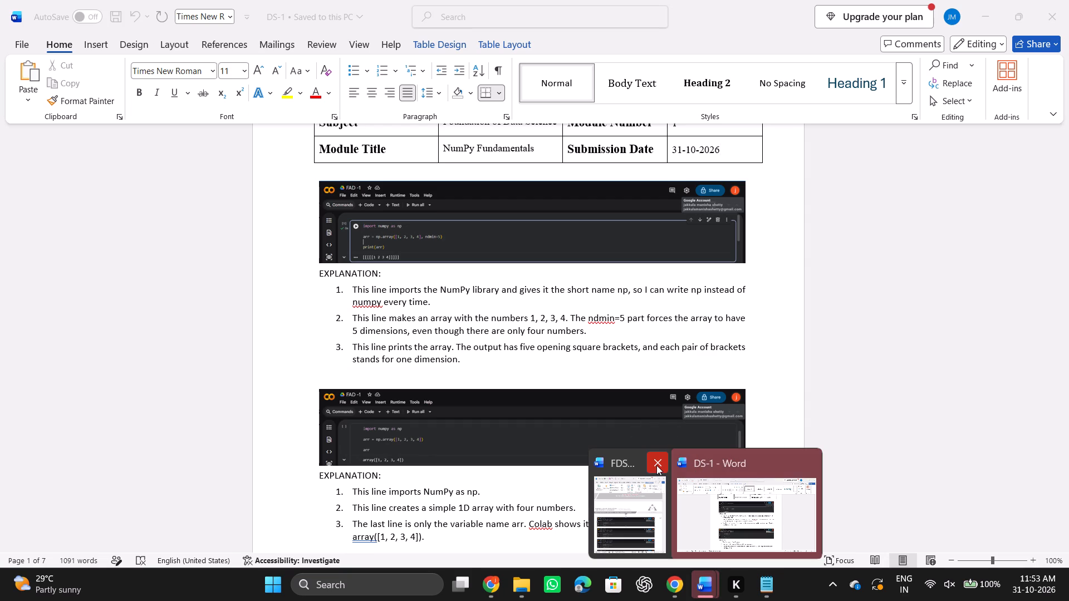
pyautogui.click(808, 455)
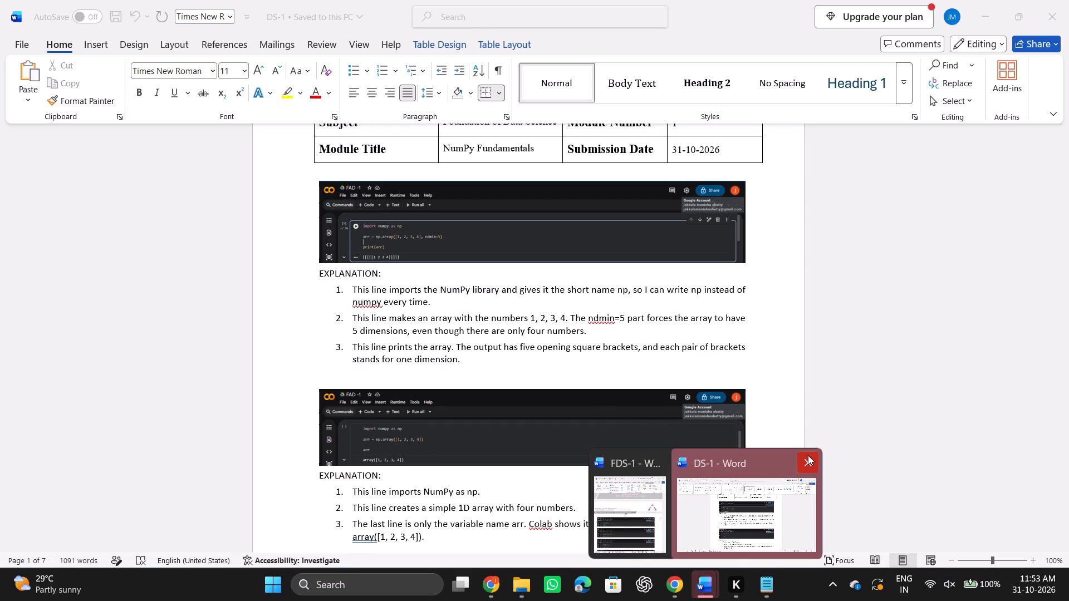
pyautogui.click(733, 458)
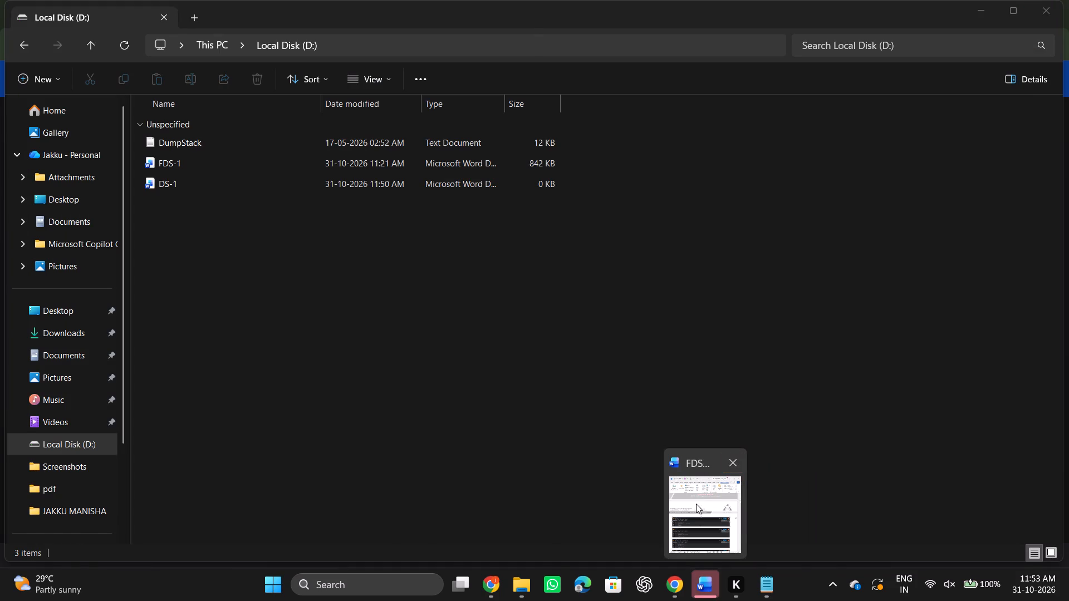
pyautogui.click(695, 505)
pyautogui.click(590, 390)
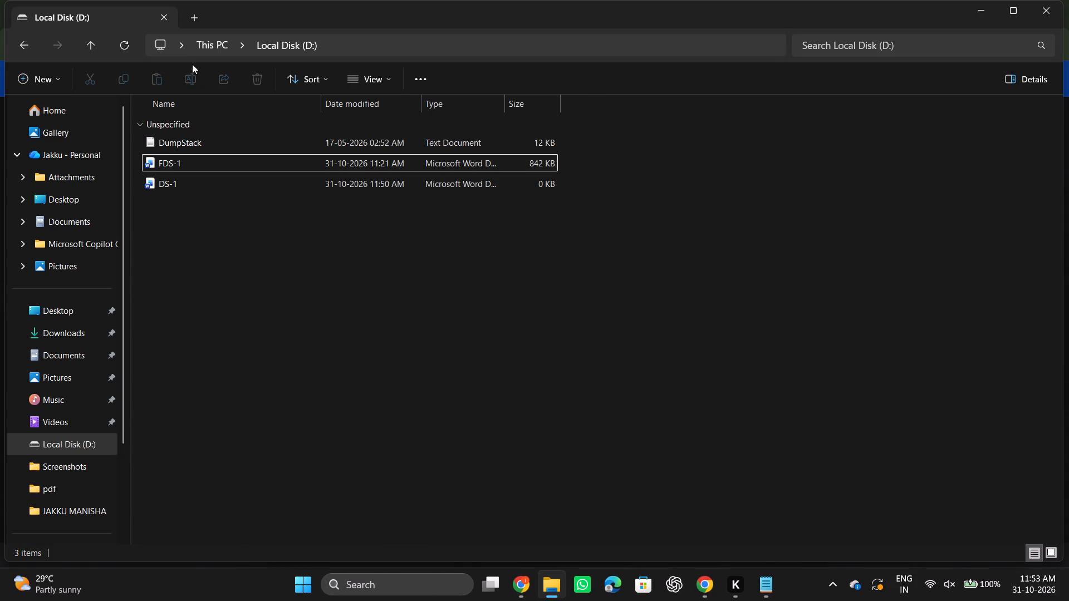
# Delete the FDS-1 document from Local Disk (D:).
pyautogui.click(252, 163)
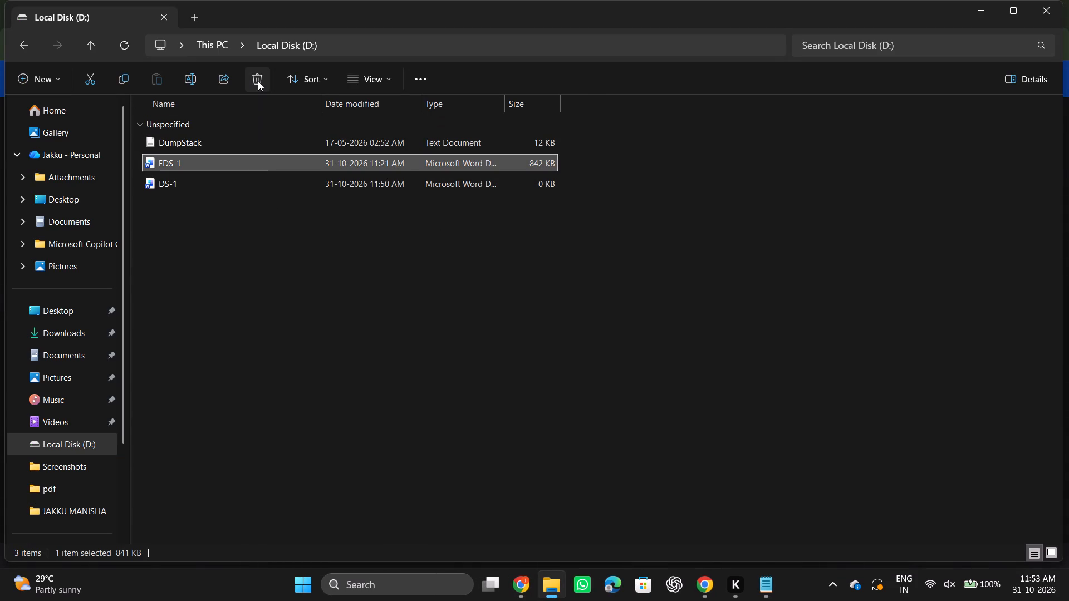
pyautogui.click(258, 81)
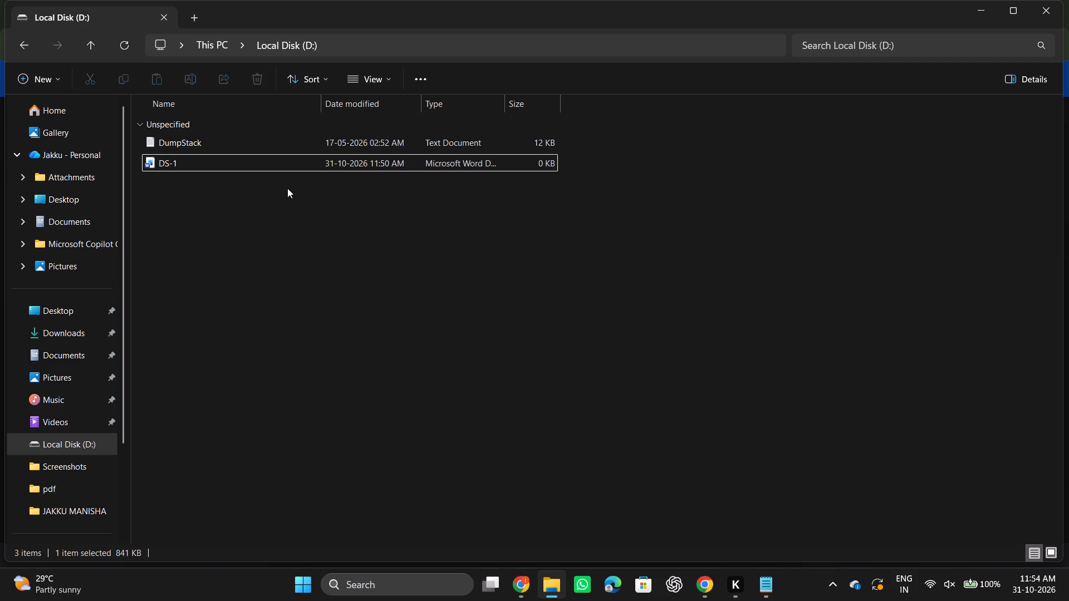
# Reopen the DS-1 document from Local Disk (D:) in a maximized Word window.
pyautogui.doubleClick(278, 162)
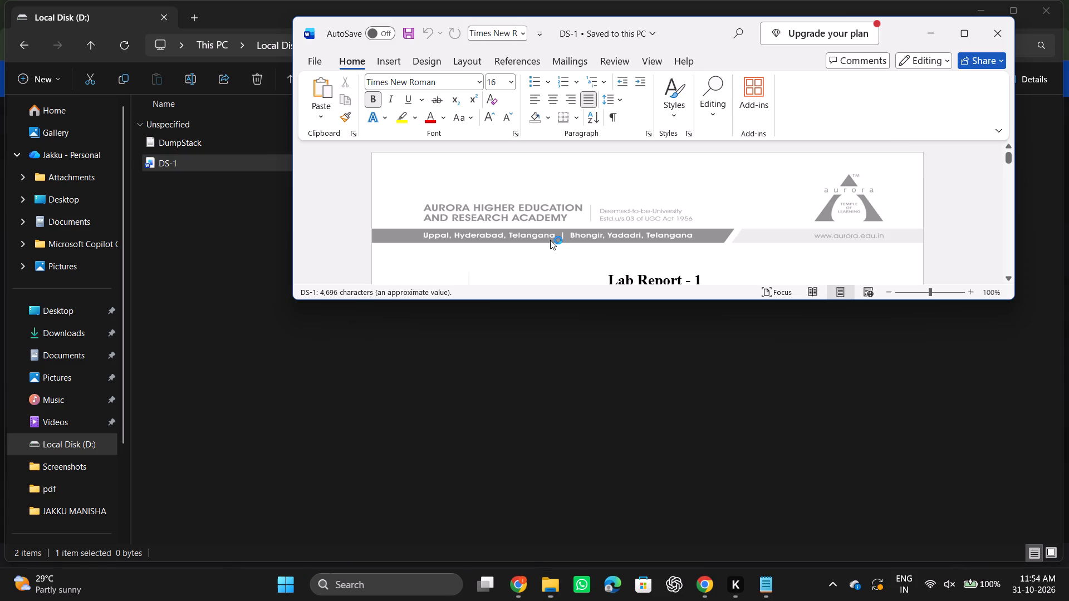
pyautogui.click(961, 37)
# Review the report's code images and explanations through its pages, returning to the array attributes example with ndim, size, dtype and itemsize.
pyautogui.scroll(-1, 642, 372)
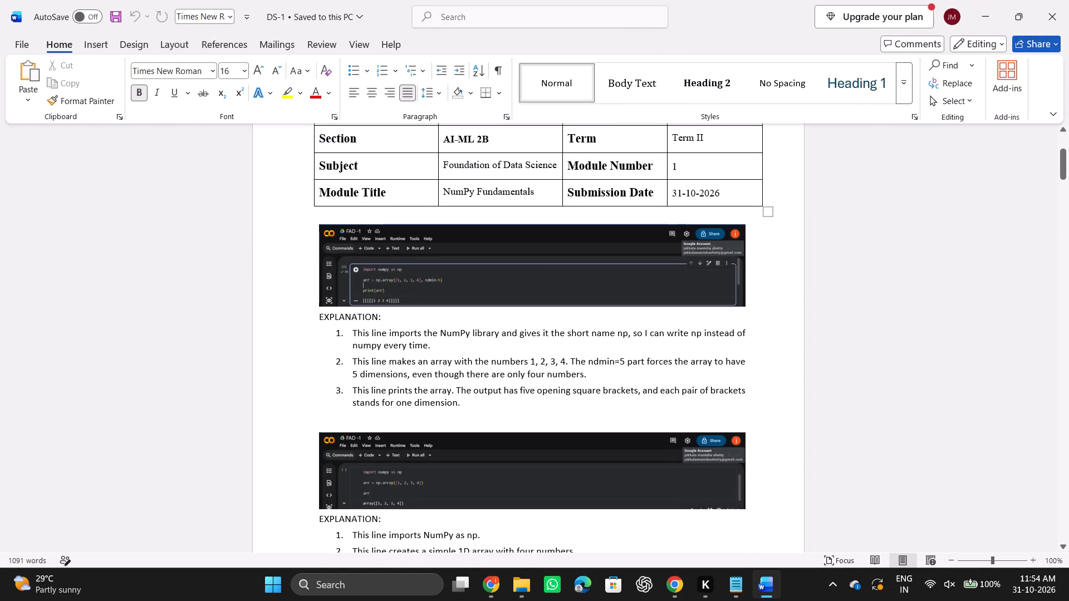
pyautogui.scroll(-1, 642, 372)
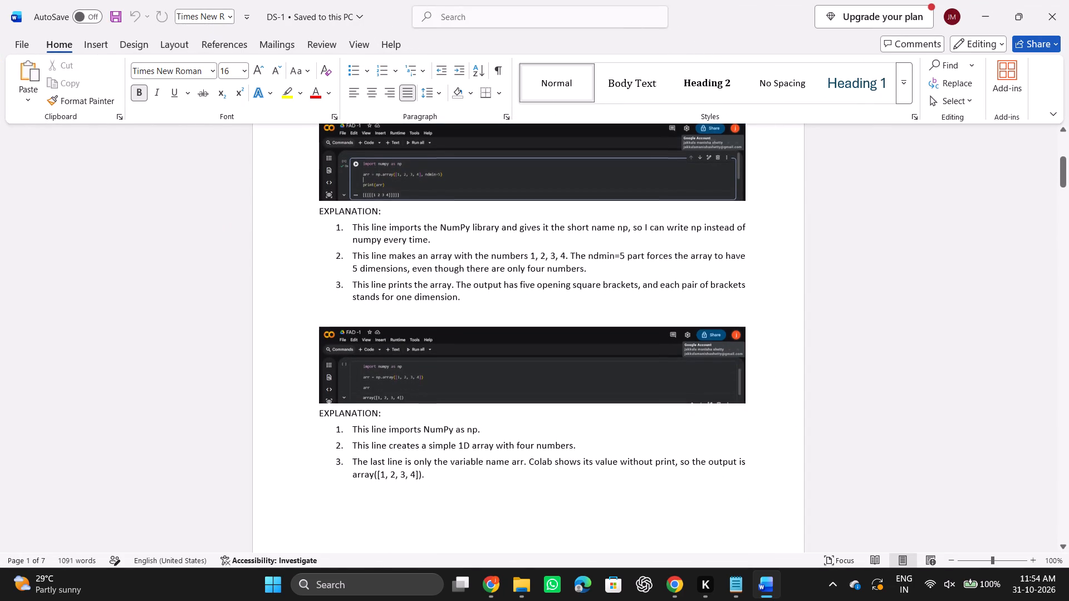
pyautogui.scroll(-1, 642, 372)
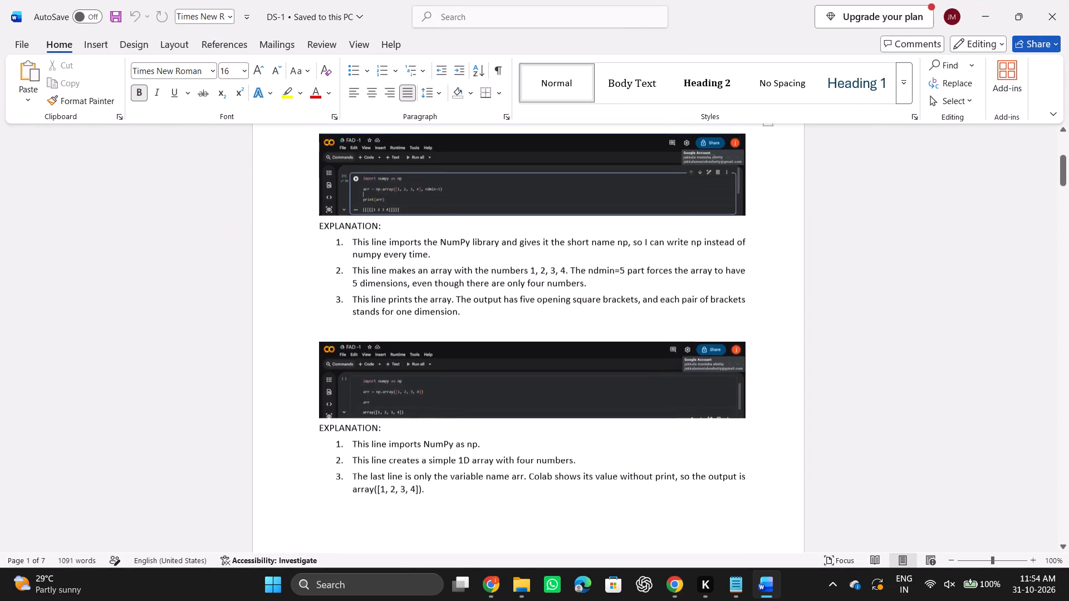
pyautogui.scroll(-1, 642, 372)
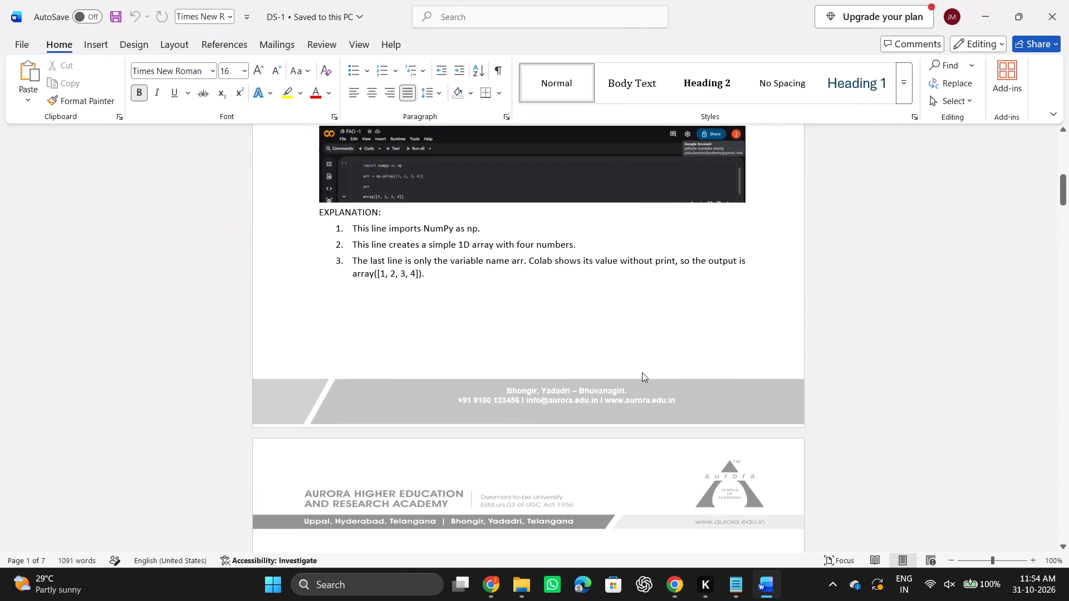
pyautogui.scroll(-2, 642, 372)
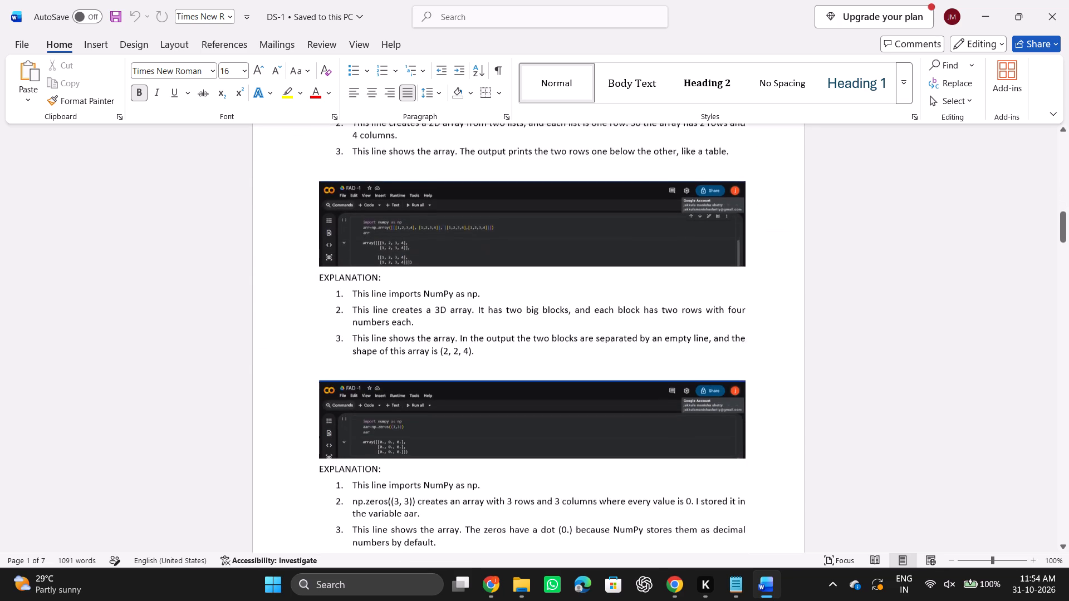
pyautogui.scroll(-3, 642, 372)
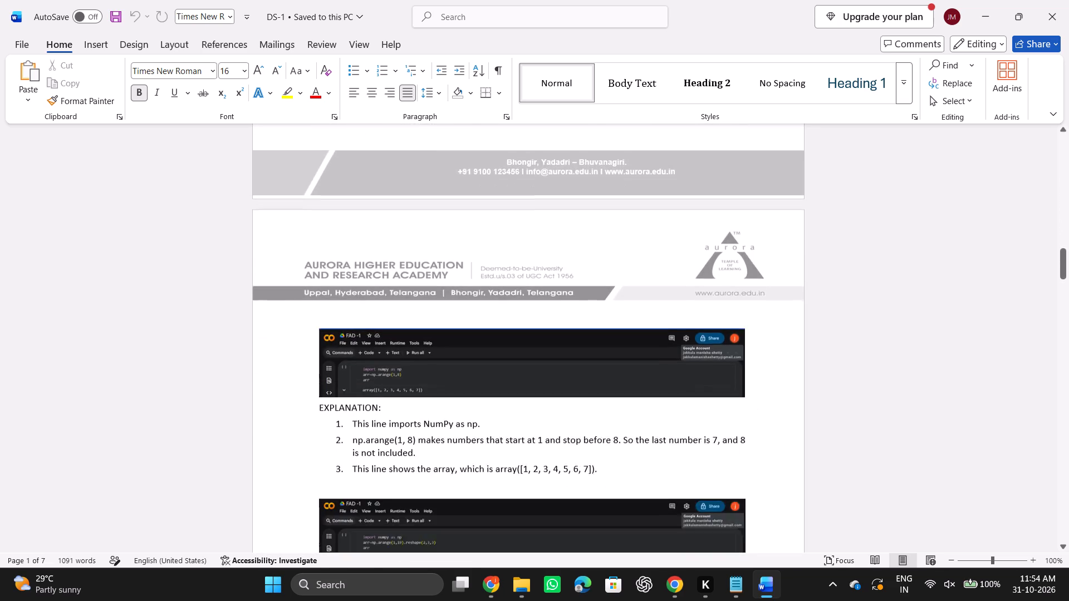
pyautogui.scroll(-2, 642, 372)
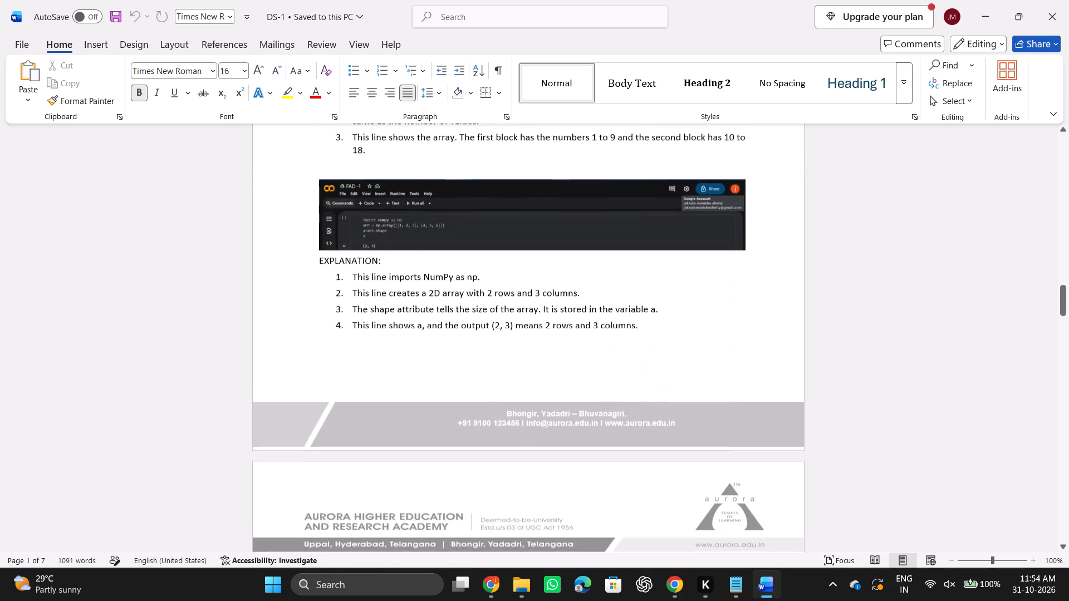
pyautogui.scroll(-1, 642, 372)
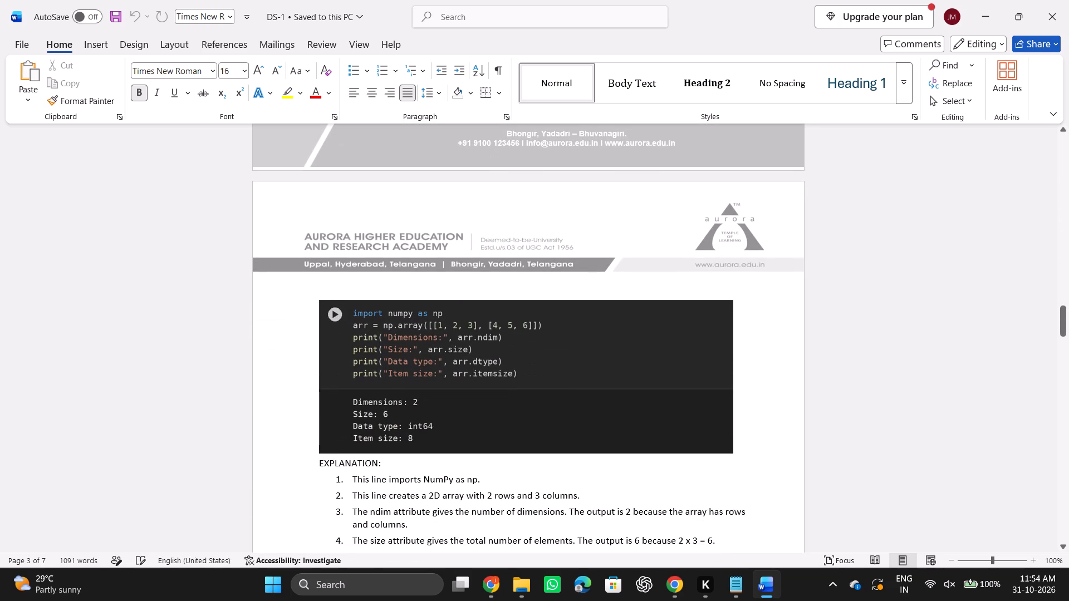
pyautogui.scroll(-1, 642, 372)
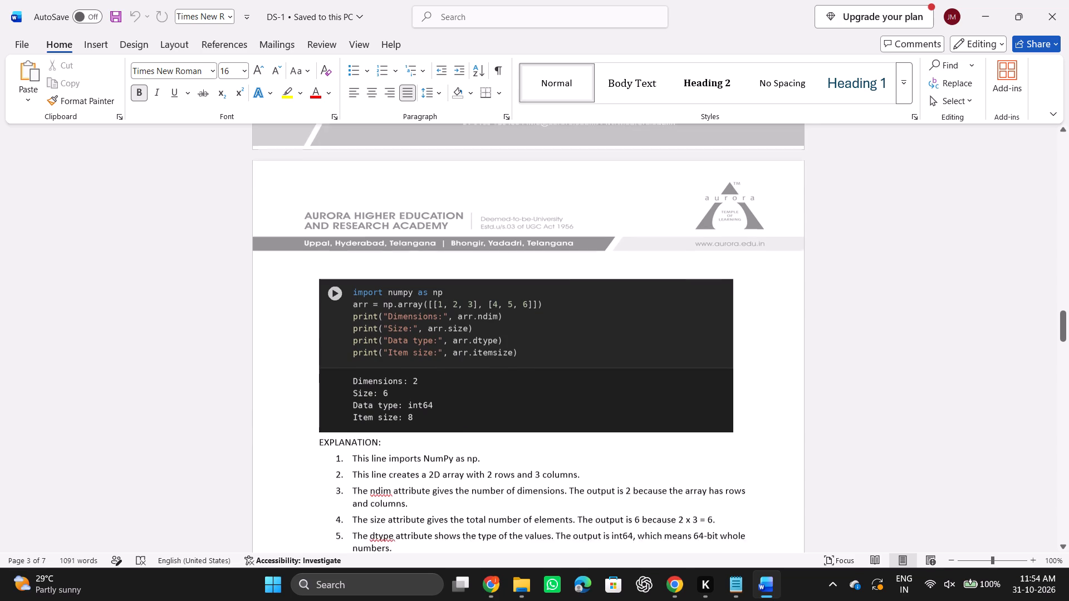
pyautogui.scroll(-4, 642, 372)
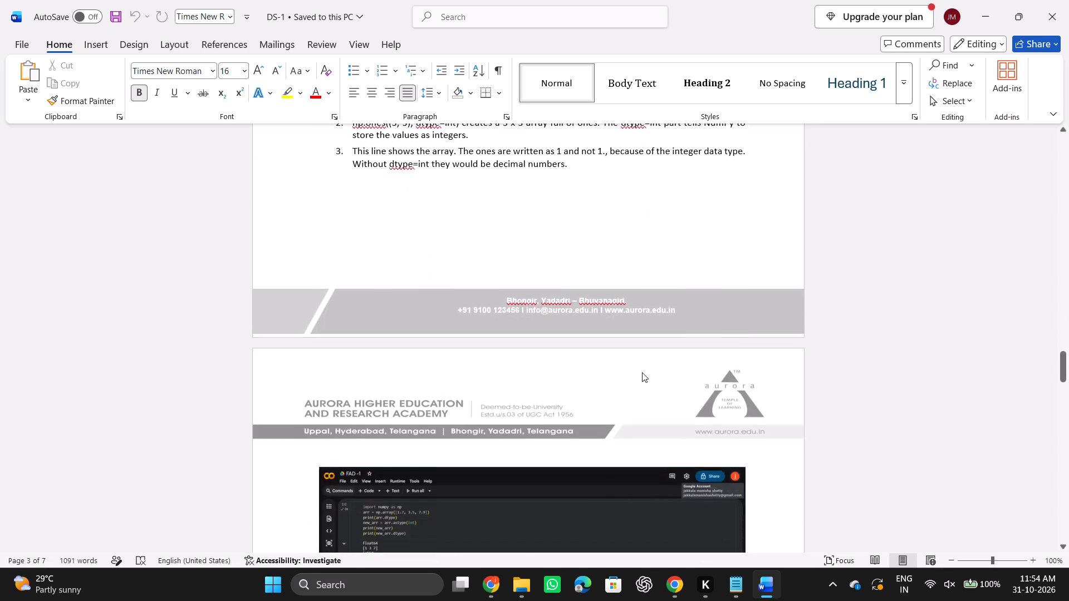
pyautogui.scroll(-7, 642, 372)
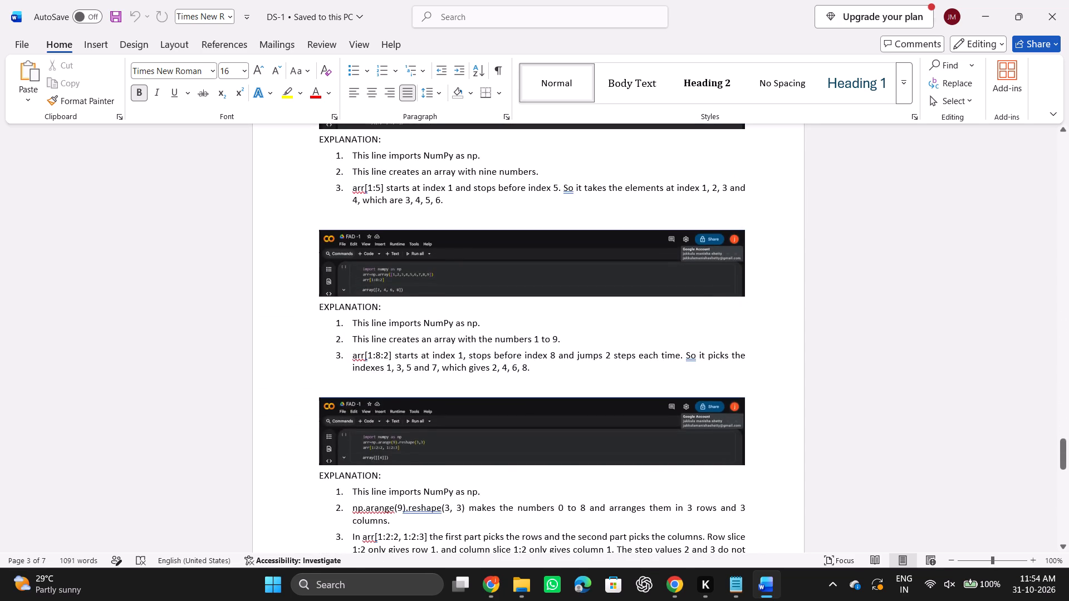
pyautogui.scroll(-5, 642, 372)
pyautogui.scroll(6, 642, 372)
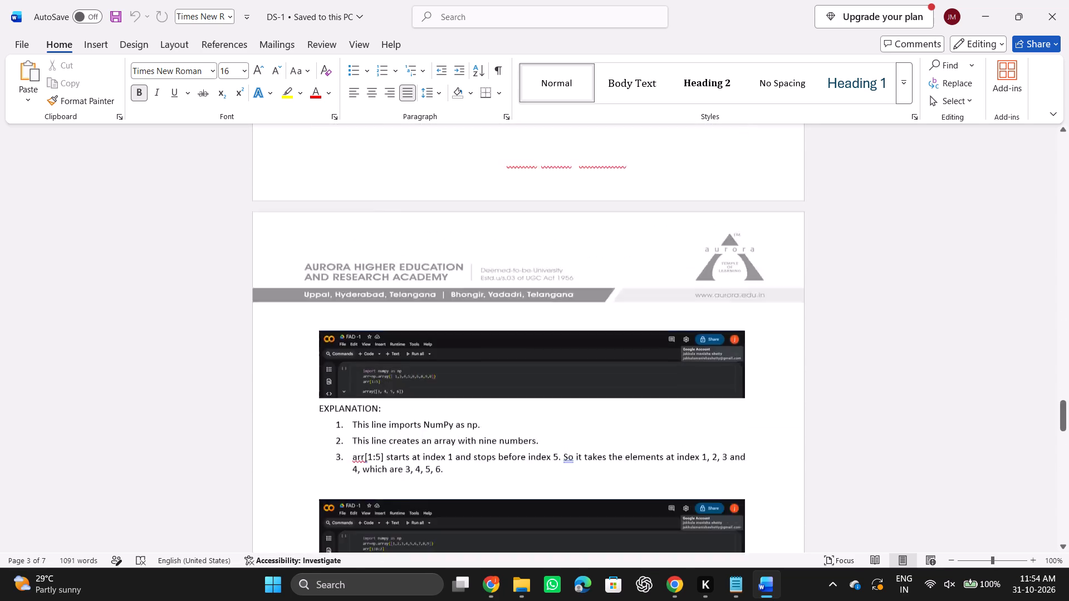
pyautogui.scroll(8, 642, 372)
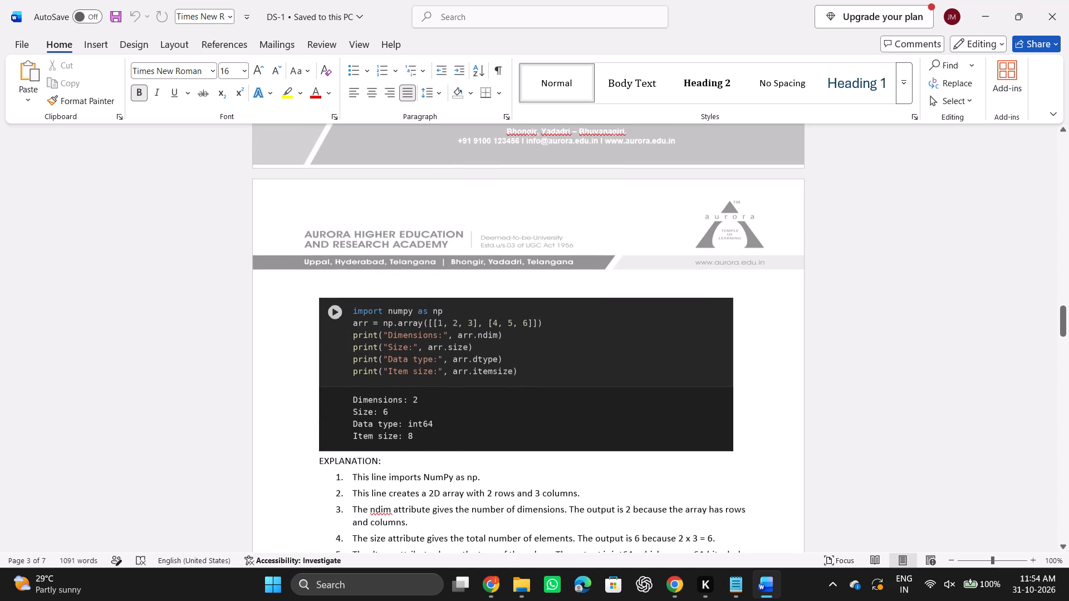
# Arrange the report on the right half of the screen with the FAD -1 Colab notebook beside it.
pyautogui.press('super+Right')
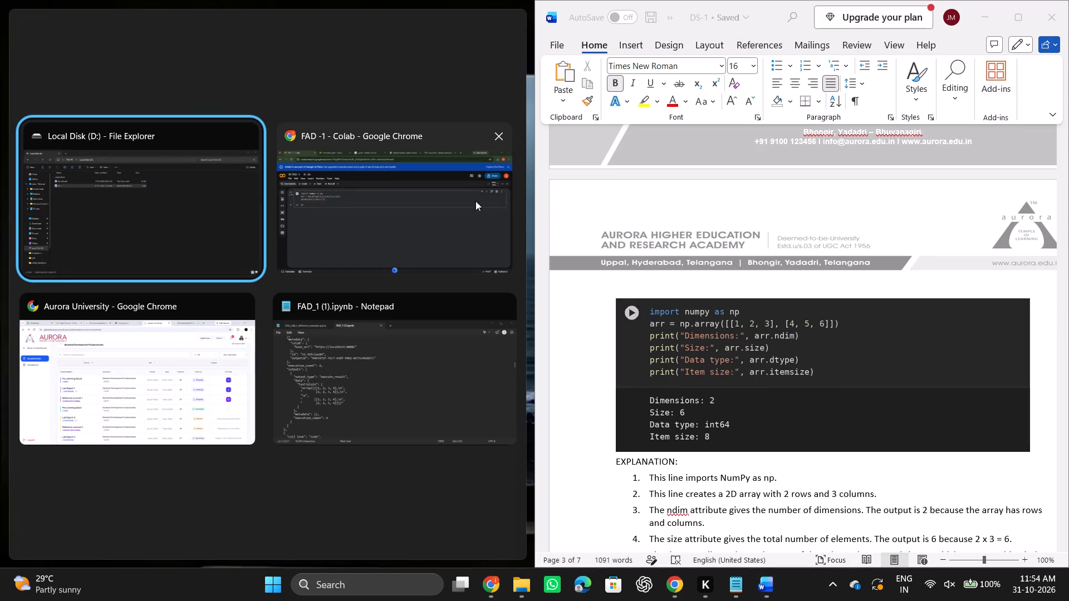
pyautogui.click(356, 218)
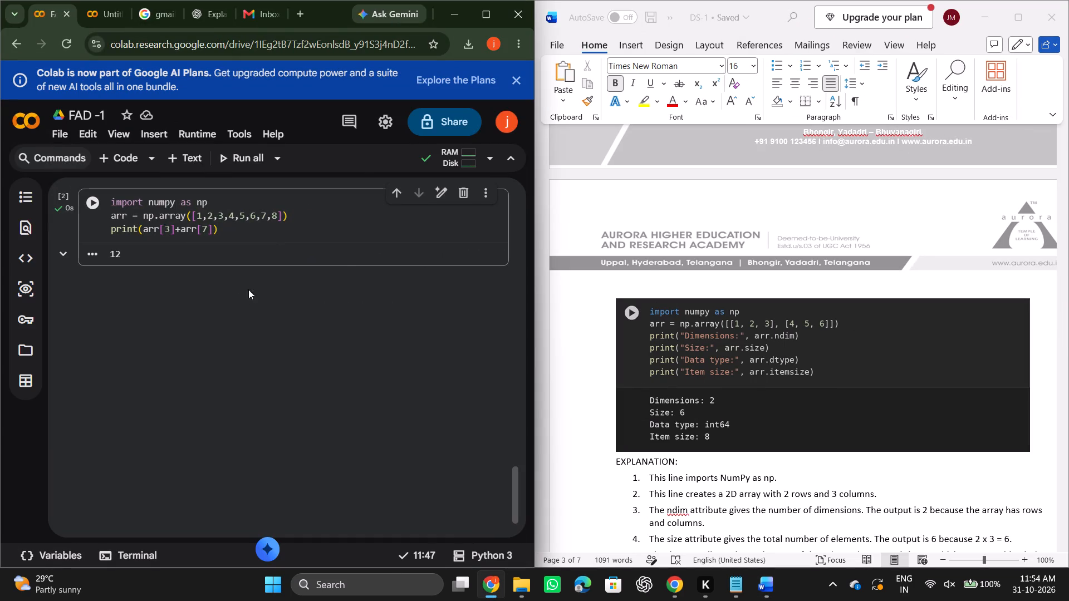
# Add a code cell below the last one in the notebook and enter import numpy as np.
pyautogui.click(262, 264)
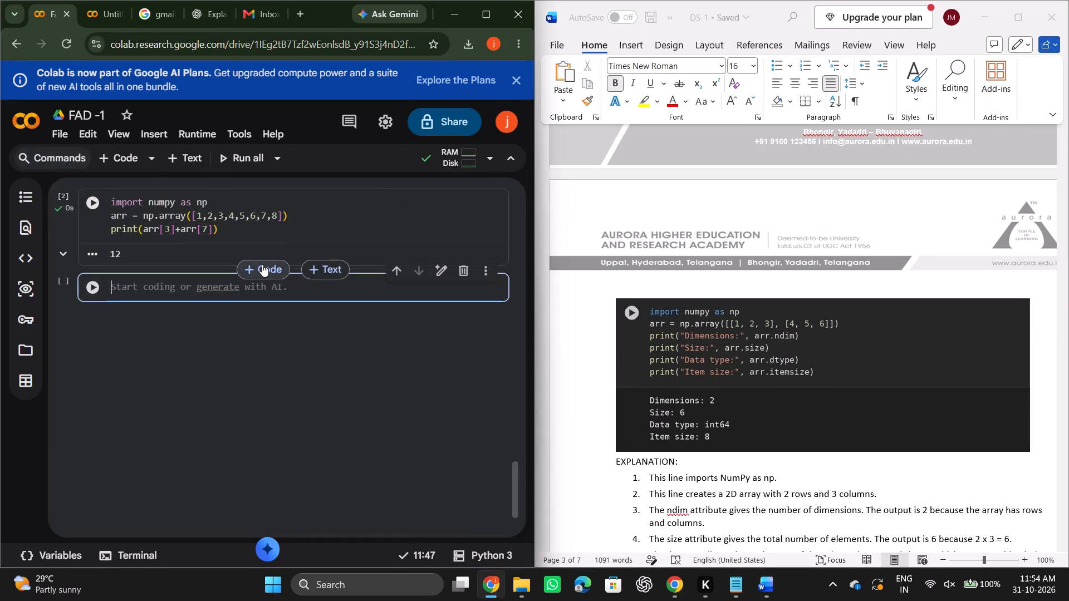
pyautogui.press('i')
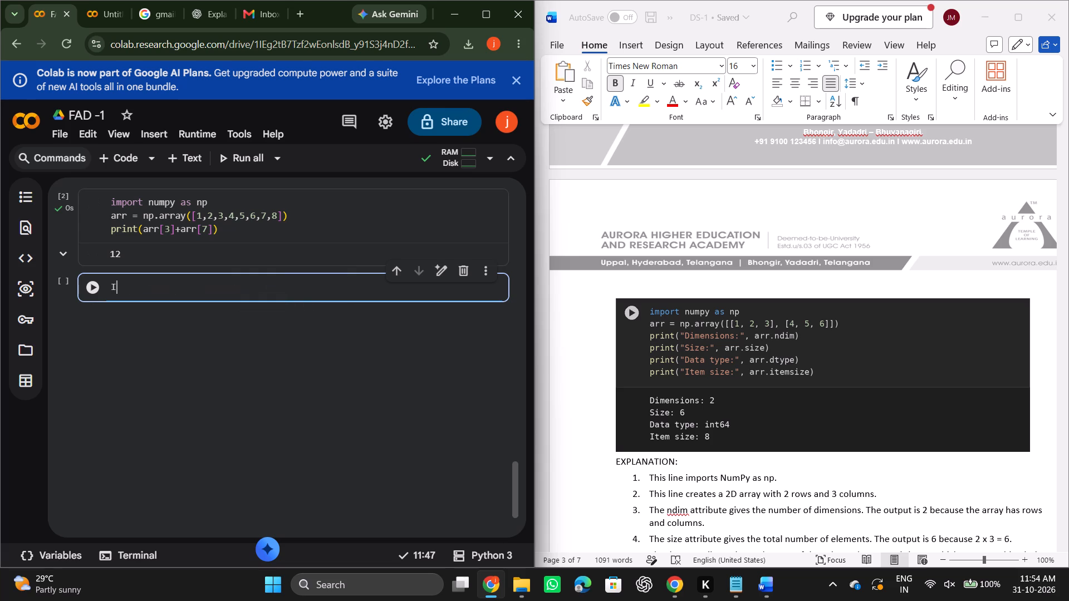
pyautogui.write('import')
pyautogui.press('space')
pyautogui.write('numpy as np')
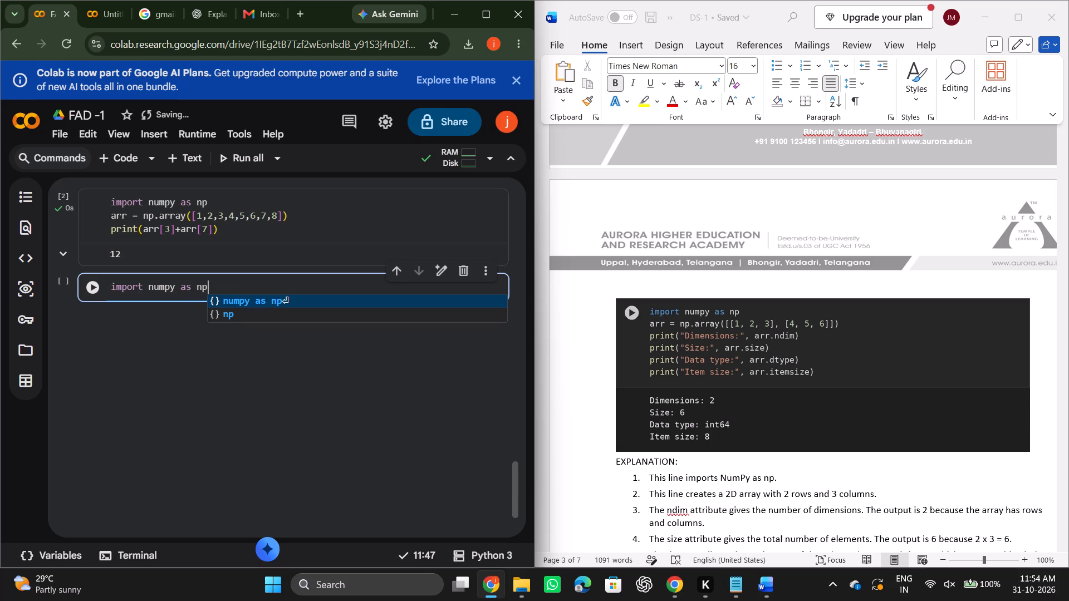
# On a new line below the import, enter the array definition arr=np.arrar([1,2,3],[4,5,6]).
pyautogui.press('Return')
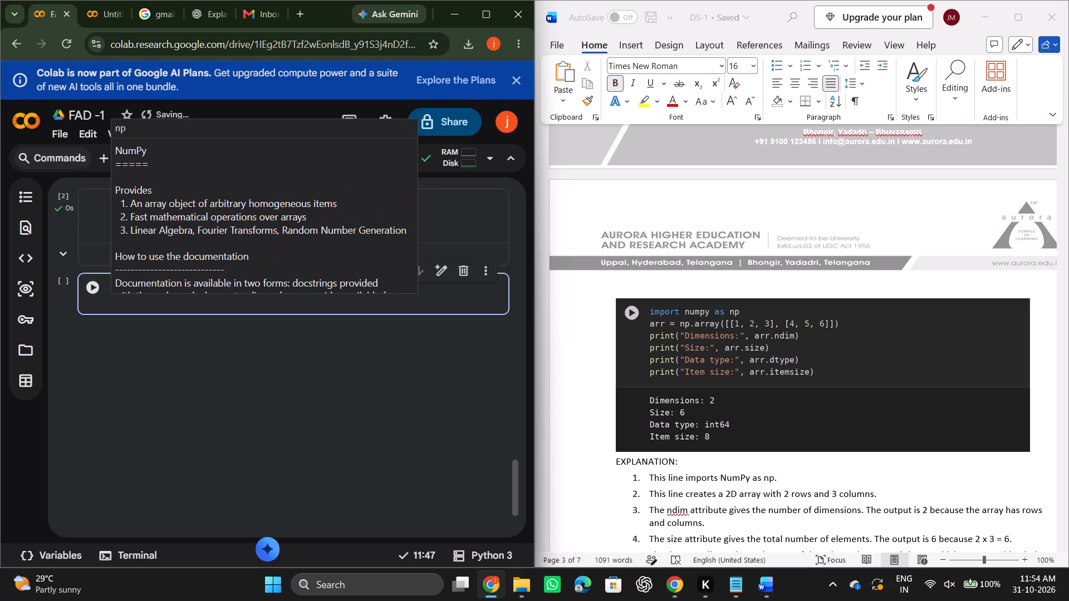
pyautogui.write('arr')
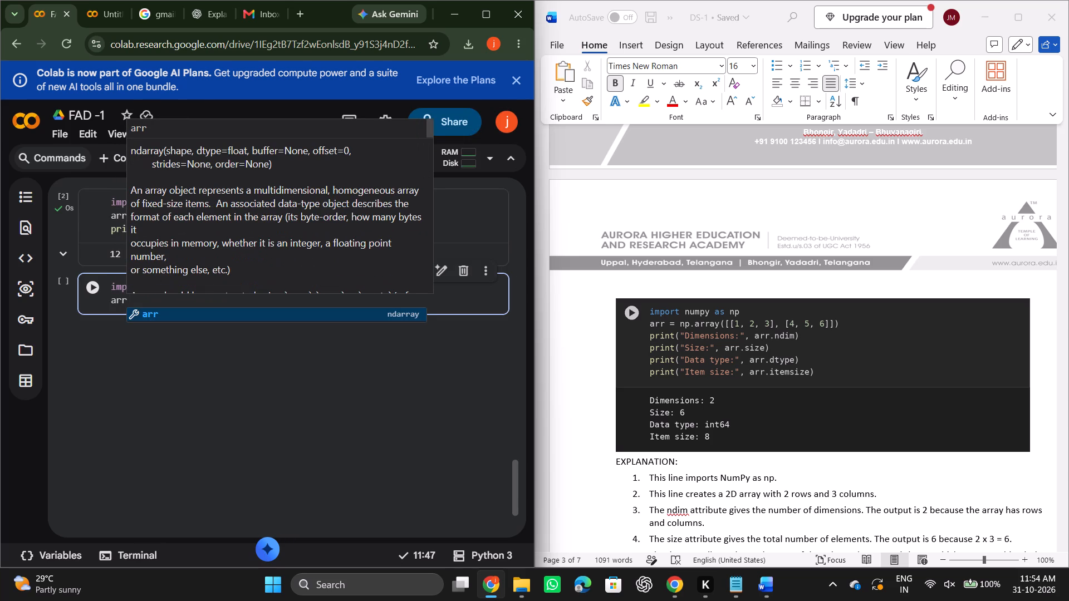
pyautogui.press('=')
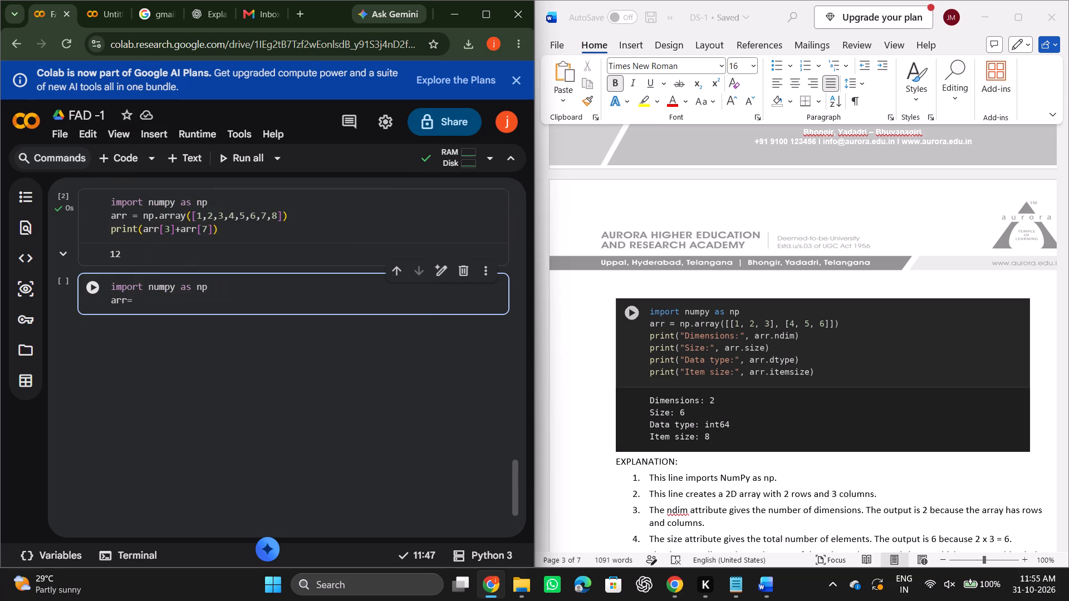
pyautogui.write('np.arrar')
pyautogui.write('([')
pyautogui.write('123')
pyautogui.press('BackSpace')
pyautogui.press('BackSpace')
pyautogui.write(',2,3')
pyautogui.press('Right')
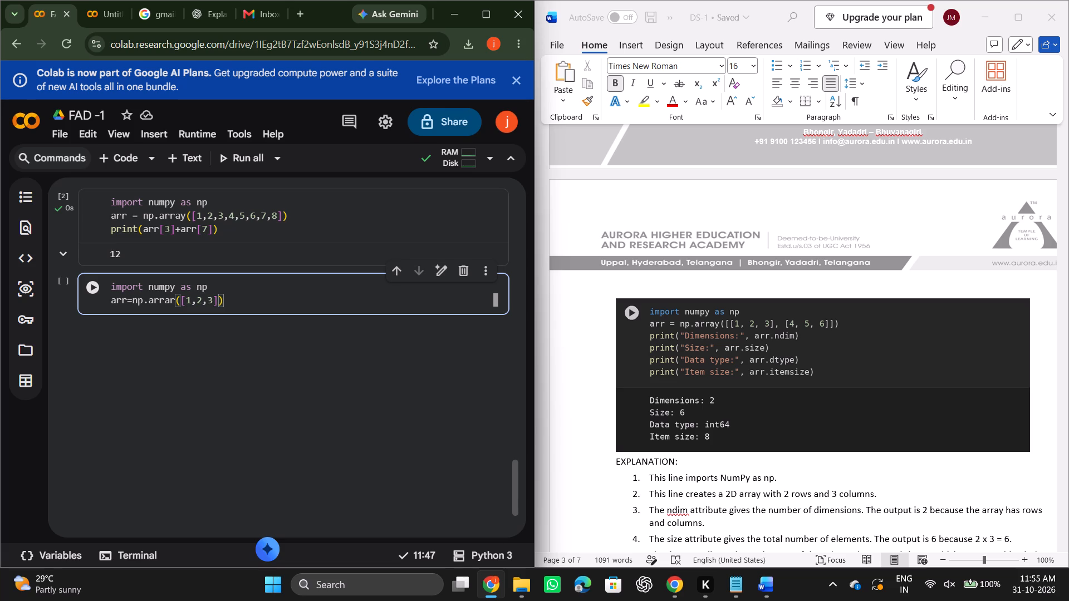
pyautogui.press(',')
pyautogui.press('[')
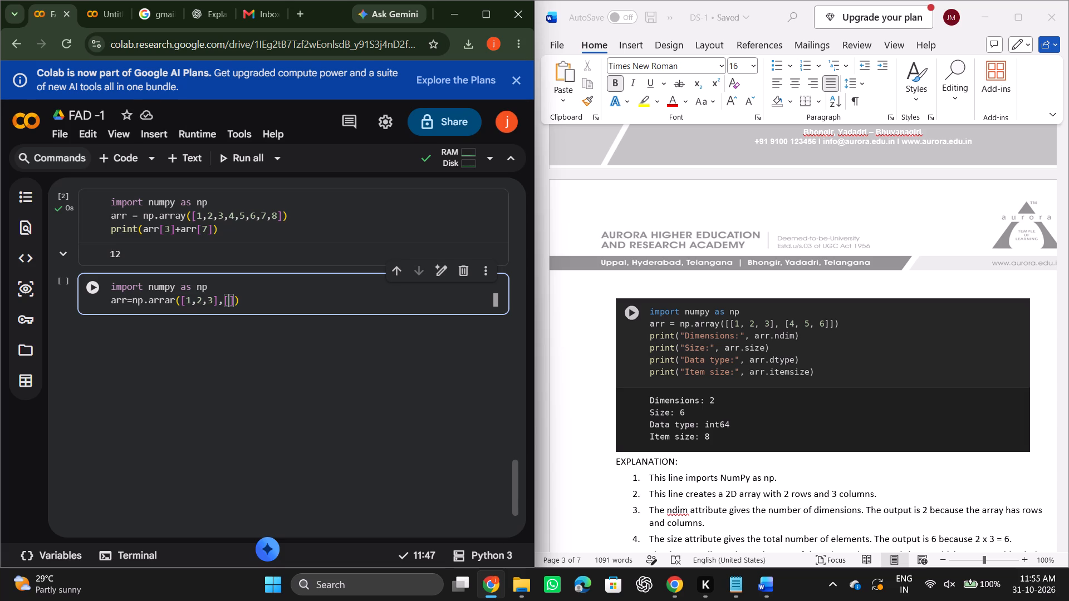
pyautogui.write('4.')
pyautogui.press('BackSpace')
pyautogui.write(',5,6')
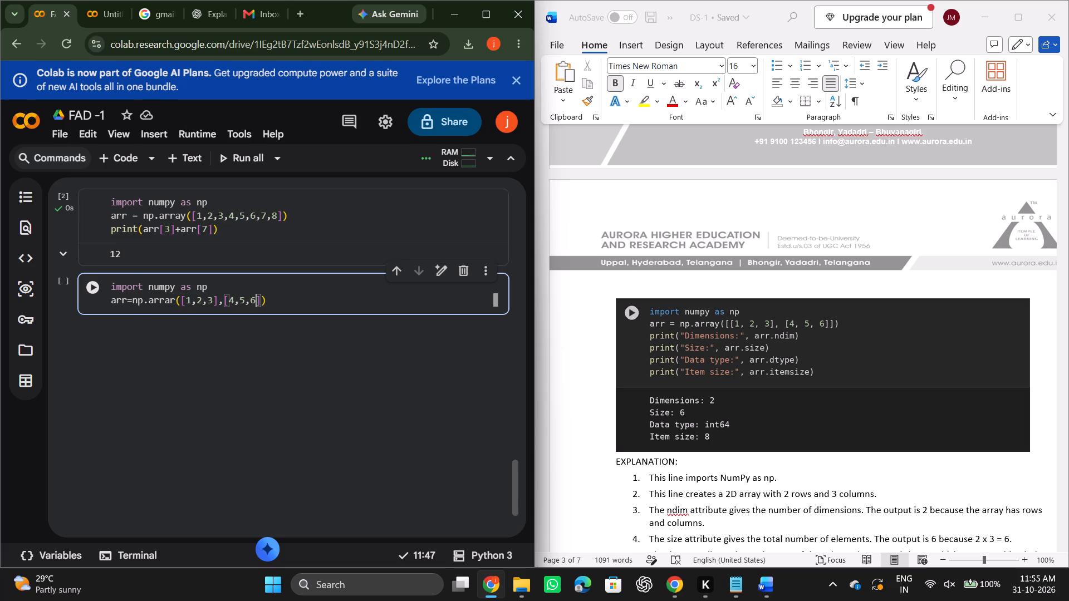
pyautogui.click(279, 300)
# Below the array definition, add the line print("Dimensions:", arr.ndim).
pyautogui.press('Return')
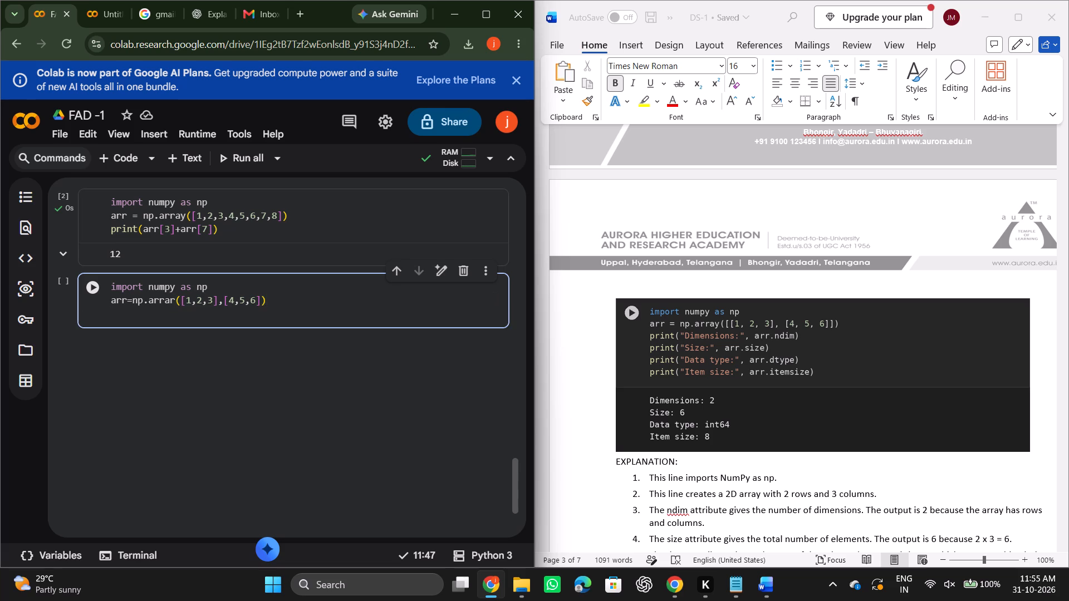
pyautogui.write('print')
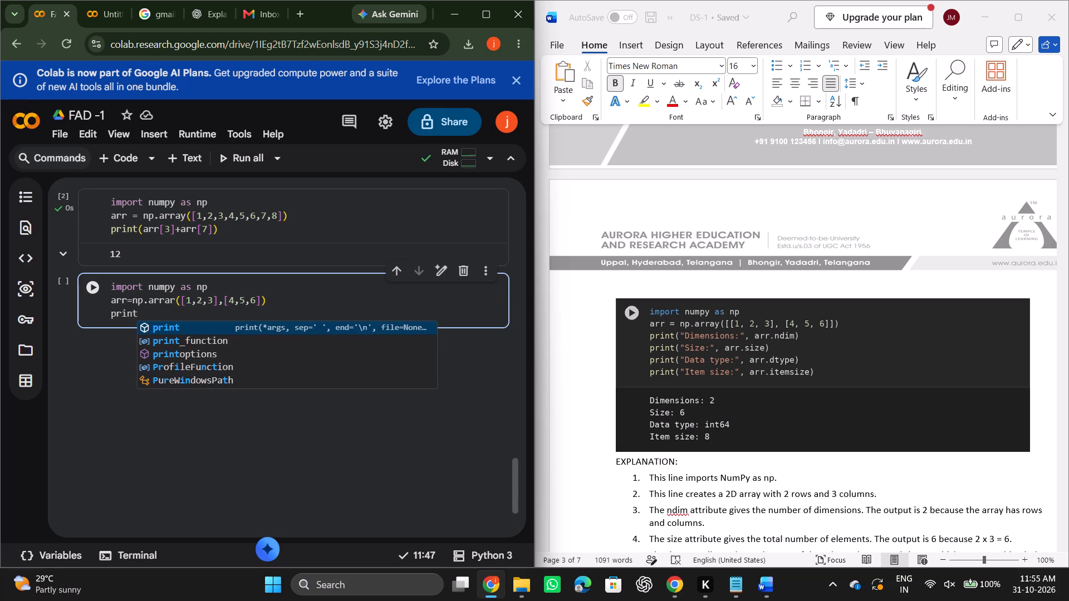
pyautogui.hotkey('shift', '(')
pyautogui.hotkey('shift', '"')
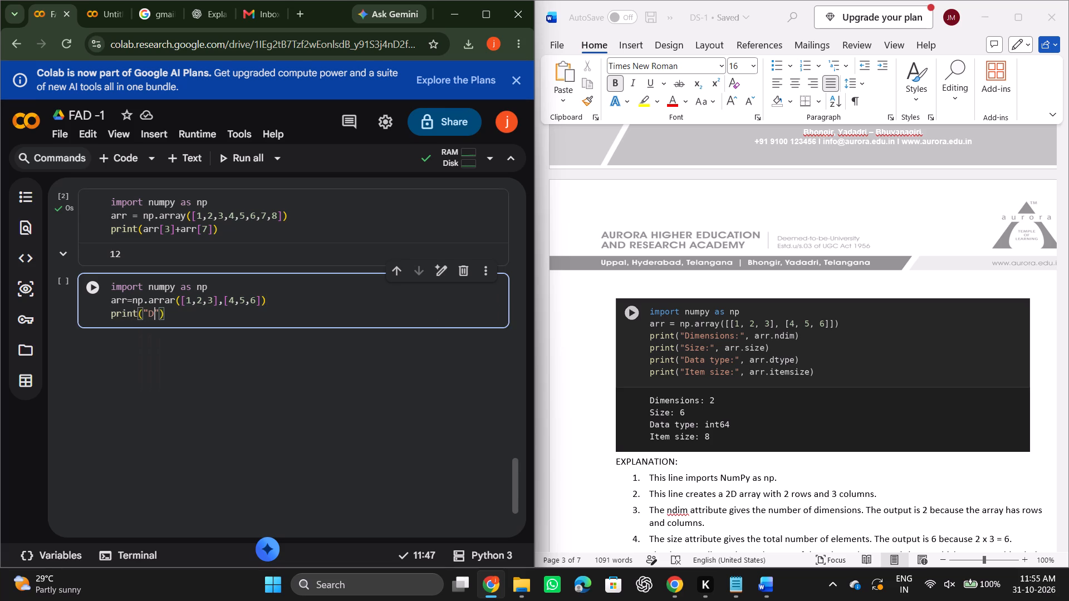
pyautogui.write('imensions')
pyautogui.hotkey('shift', ':')
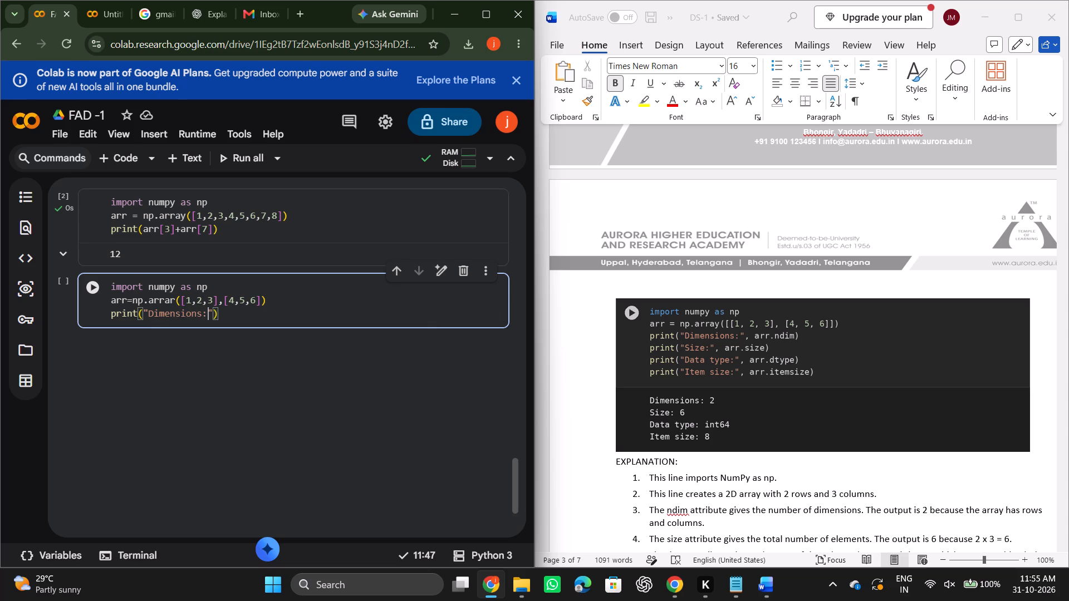
pyautogui.press('Right')
pyautogui.press(',')
pyautogui.press('space')
pyautogui.write('arr')
pyautogui.write('.ndim')
pyautogui.click(306, 316)
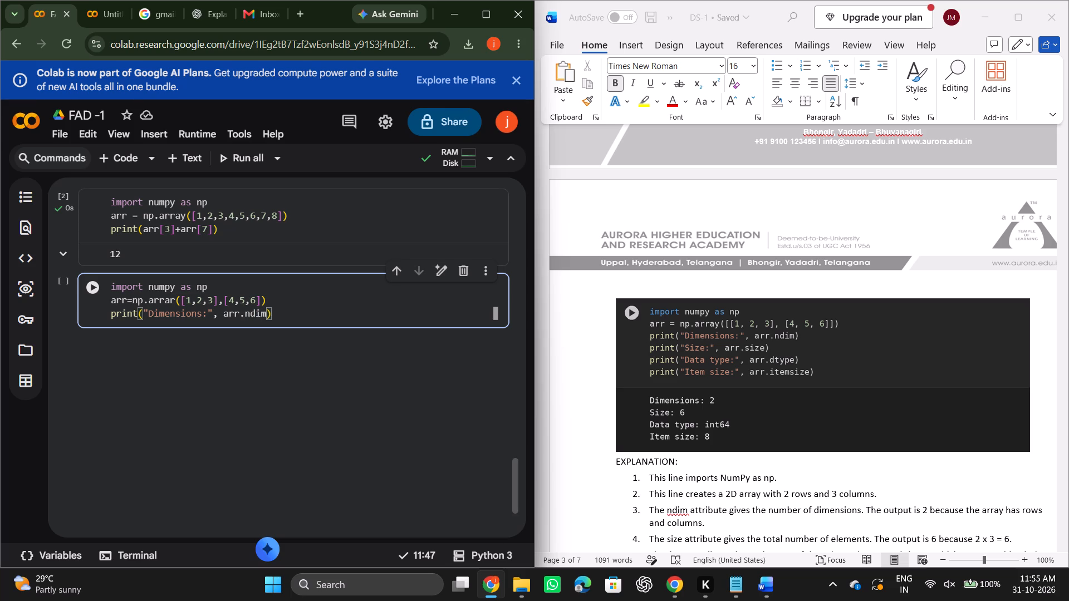
# Add the template line print(":",) below the Dimensions line and duplicate it twice, making three template lines.
pyautogui.press('Return')
pyautogui.write('print')
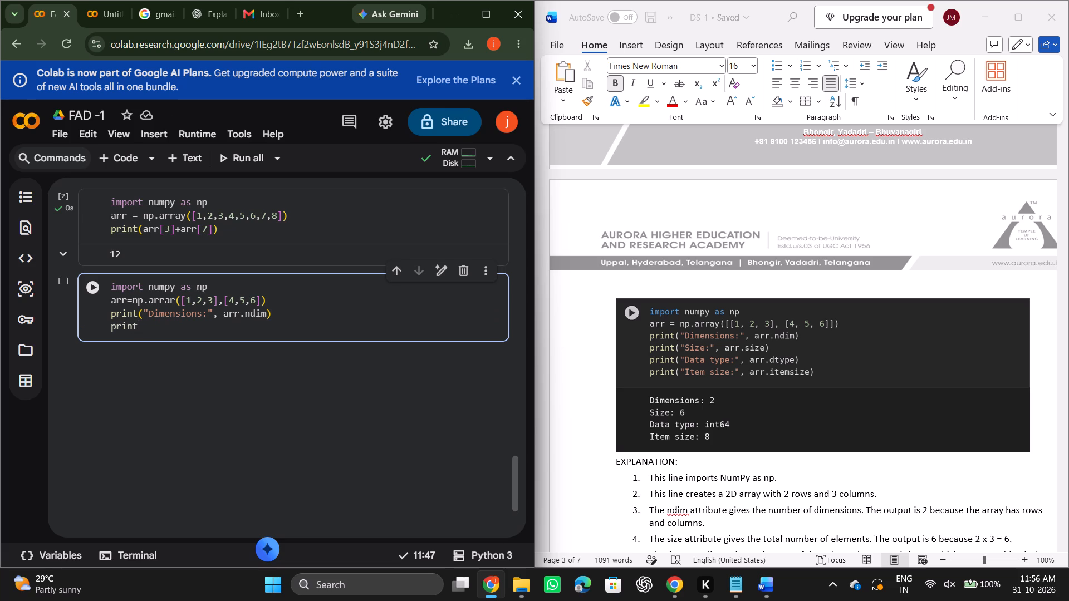
pyautogui.hotkey('shift', '(')
pyautogui.hotkey('shift', '"')
pyautogui.hotkey('shift', ':')
pyautogui.click(159, 326)
pyautogui.press(',')
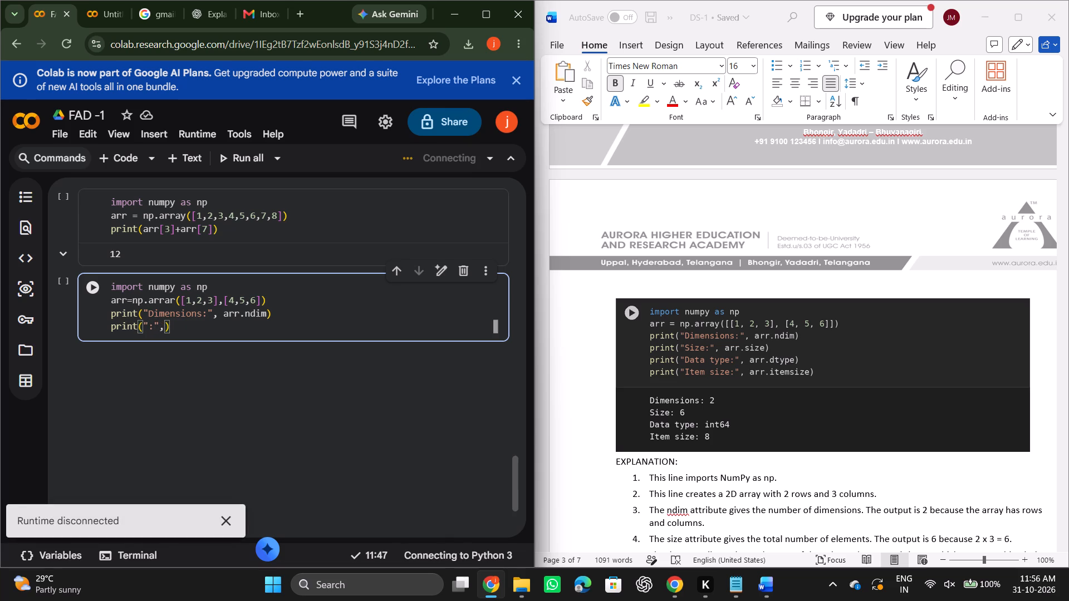
pyautogui.moveTo(177, 327); pyautogui.dragTo(110, 326)
pyautogui.hotkey('ctrl', 'c')
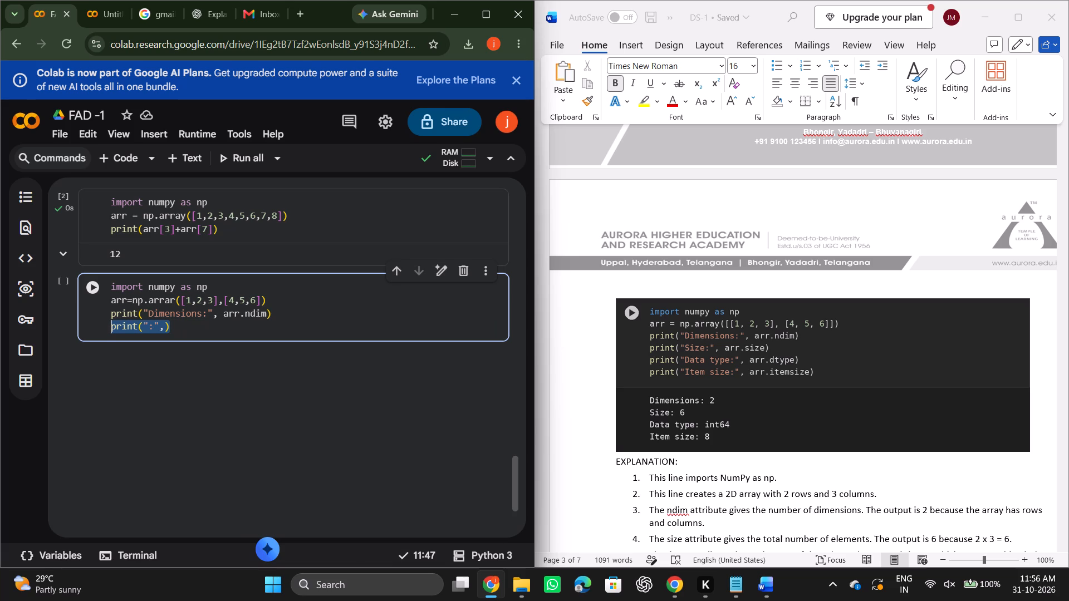
pyautogui.click(181, 326)
pyautogui.press('Return')
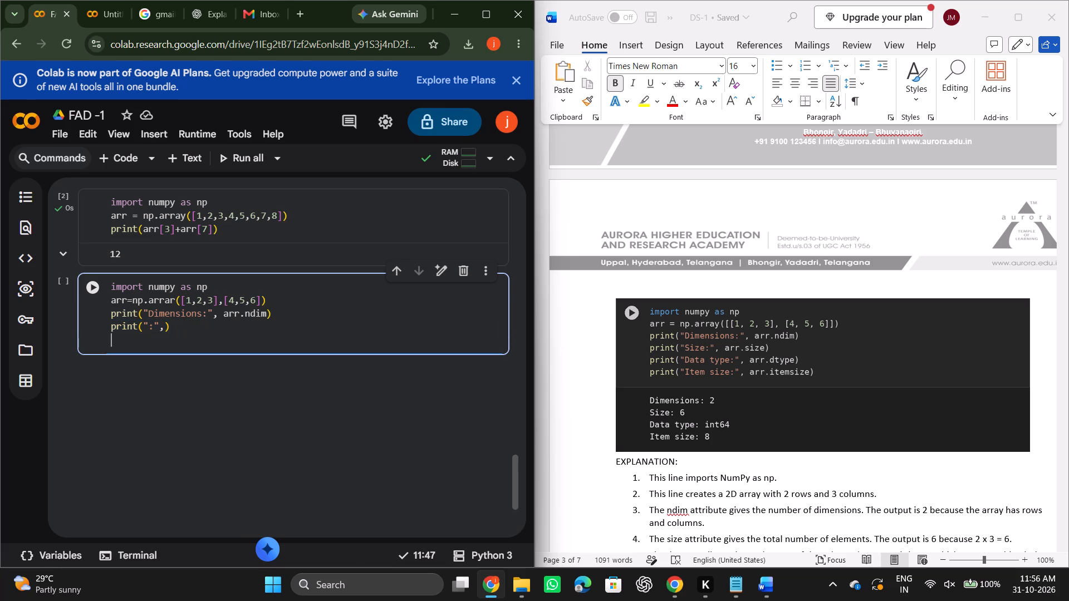
pyautogui.hotkey('ctrl', 'v')
pyautogui.press('Return')
pyautogui.hotkey('ctrl', 'v')
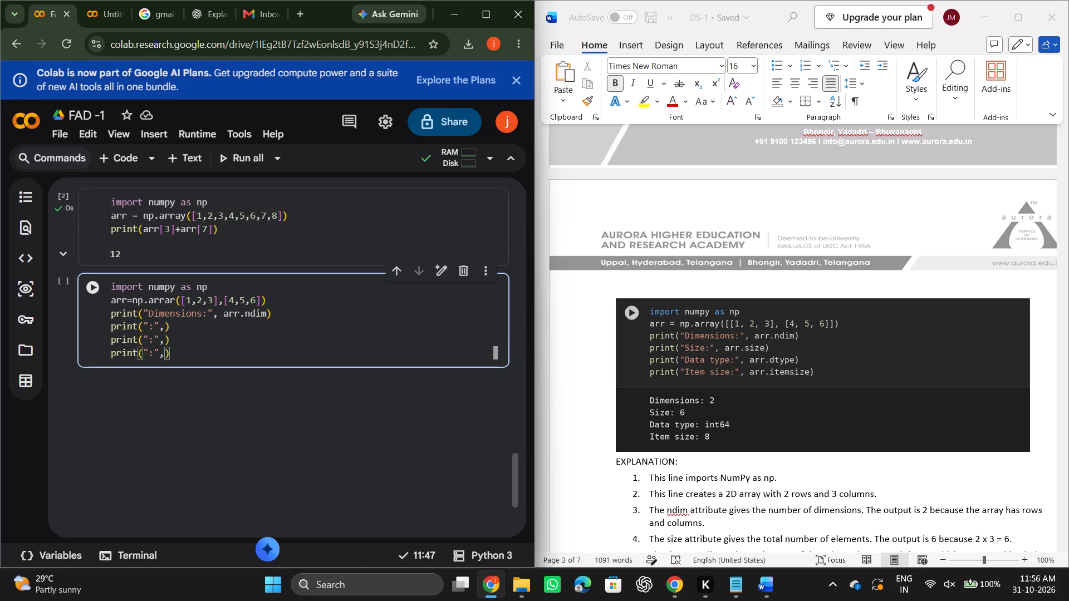
# Complete the first template line as print("Size:",arr.size).
pyautogui.click(149, 326)
pyautogui.press('s')
pyautogui.write('ize')
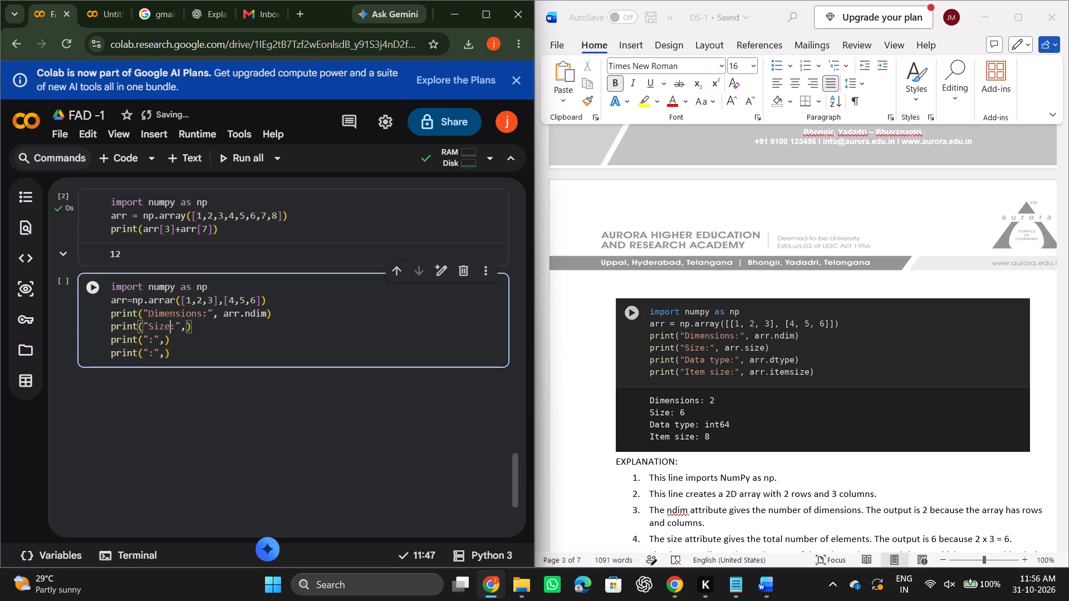
pyautogui.click(186, 326)
pyautogui.write('arr.size')
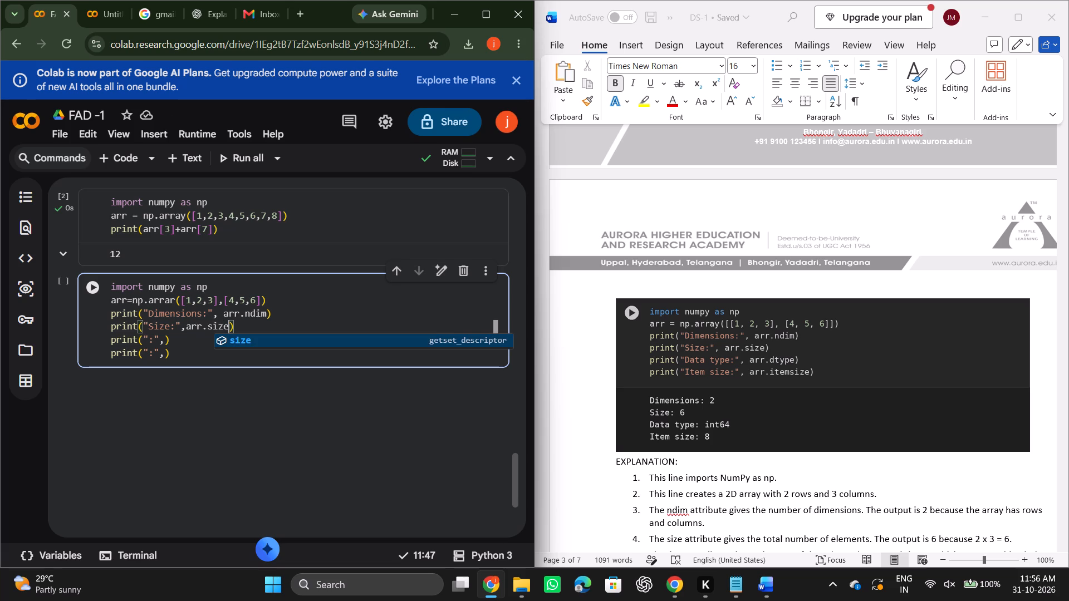
# Complete the second template line as print("Data type:",arr.dtype).
pyautogui.click(148, 338)
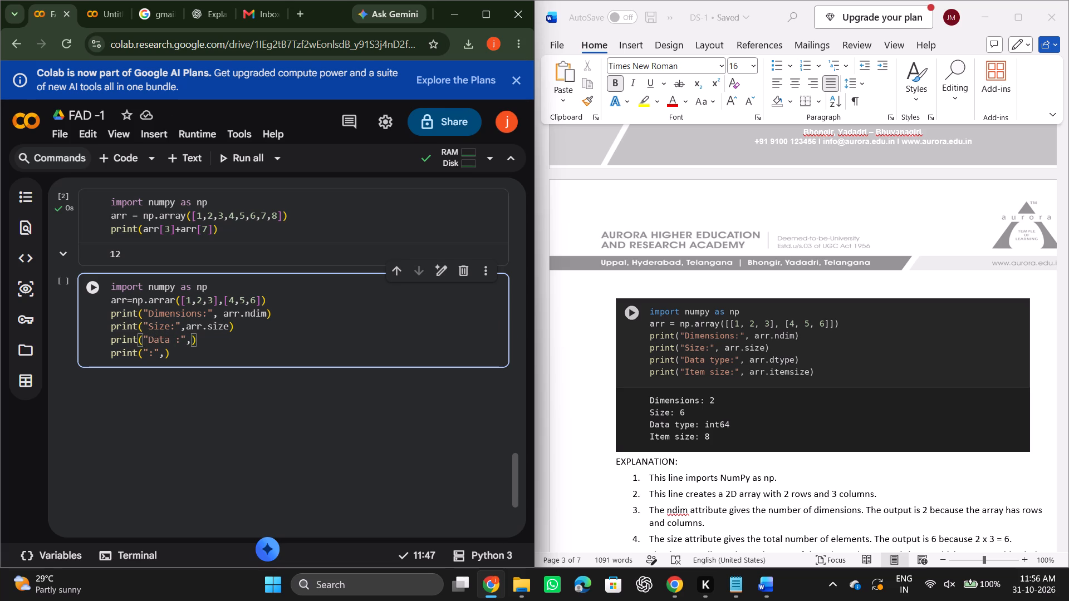
pyautogui.write('type')
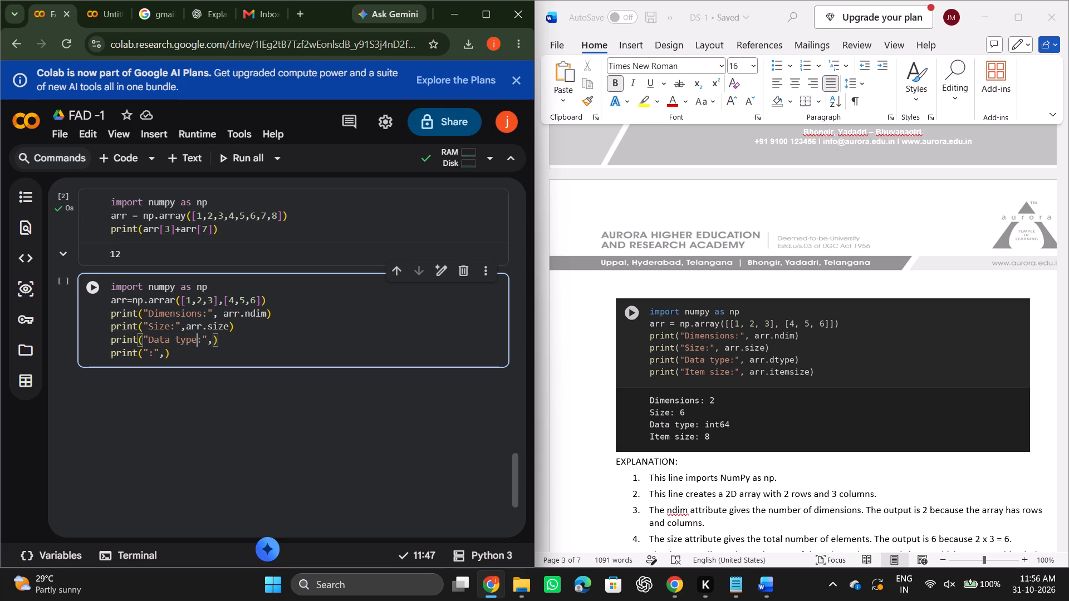
pyautogui.click(207, 339)
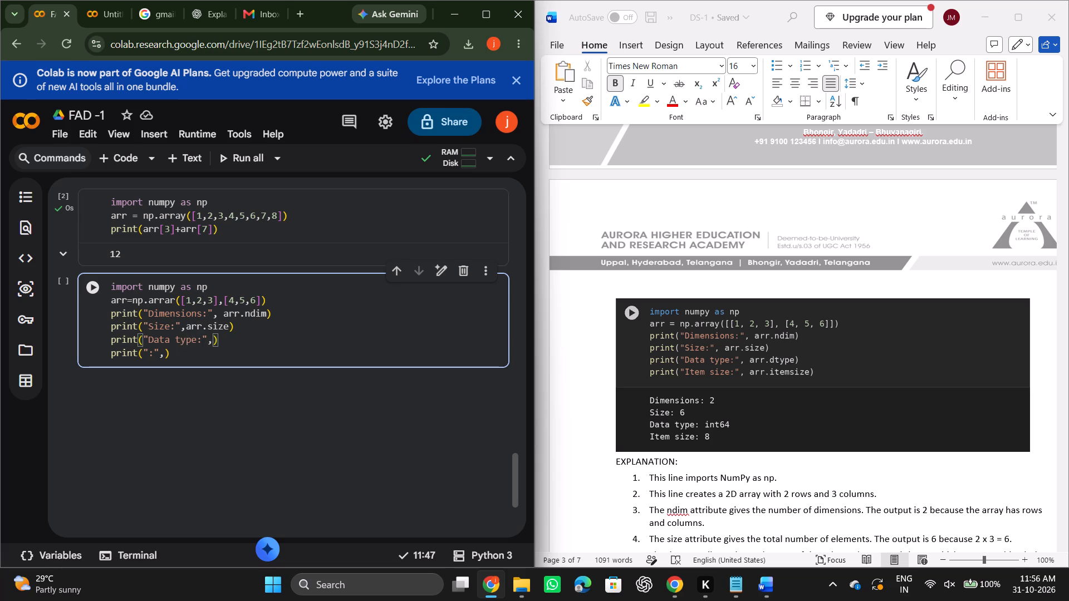
pyautogui.click(211, 341)
pyautogui.write('arr.')
pyautogui.write('dtype')
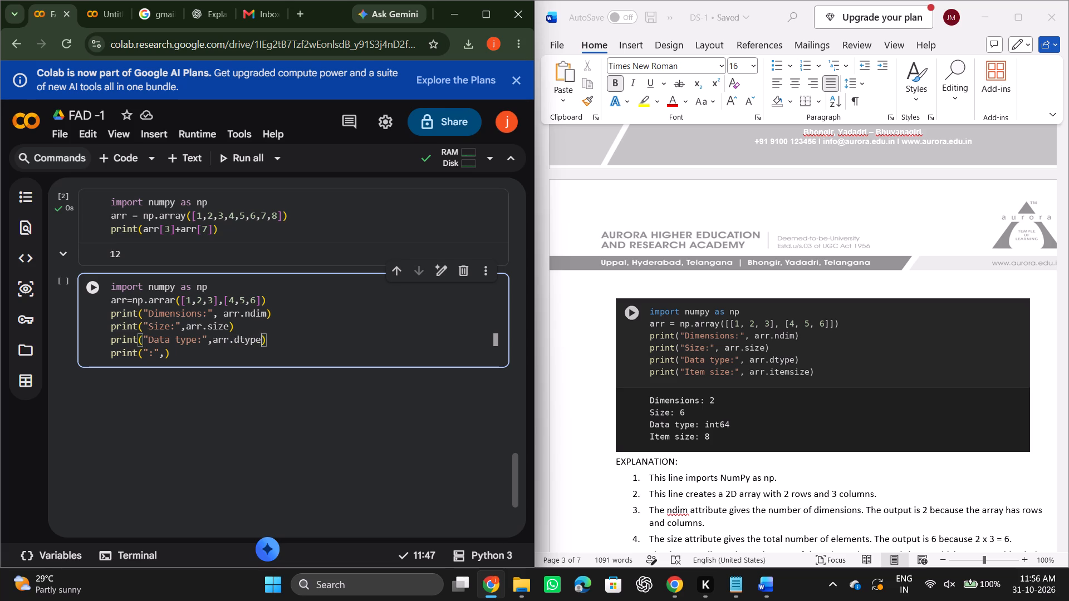
# Complete the last template line as print("Item size:",arr.itemsize).
pyautogui.click(148, 352)
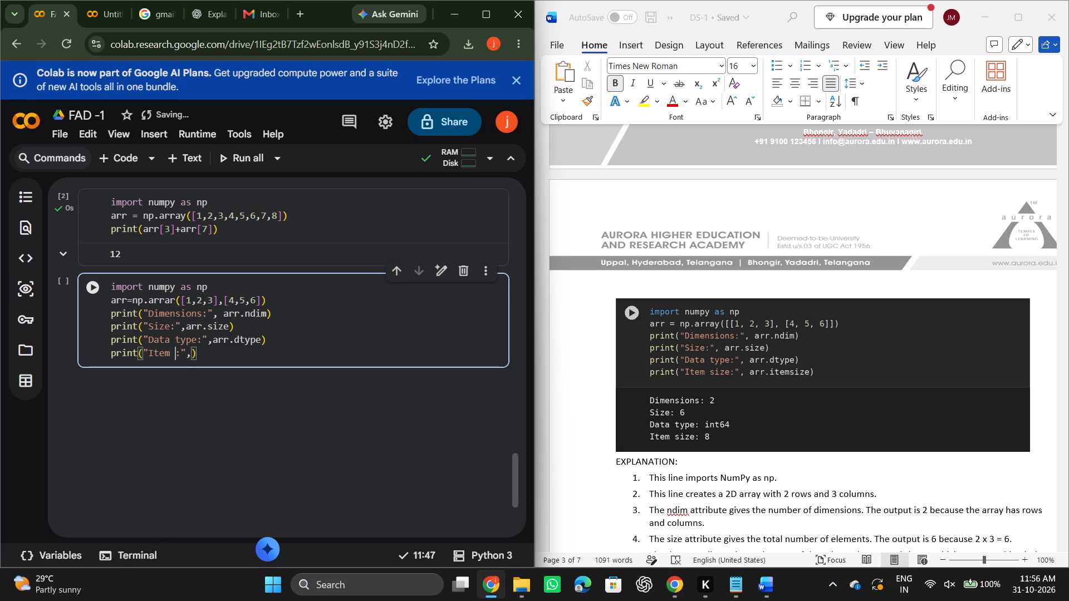
pyautogui.write('size')
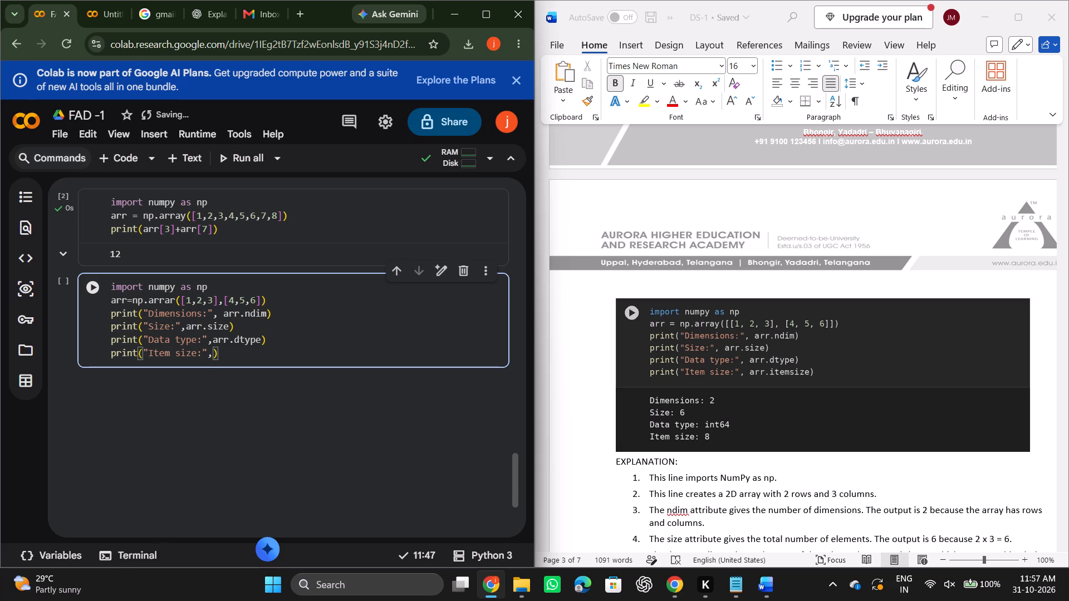
pyautogui.click(213, 354)
pyautogui.write('arr')
pyautogui.write('.item')
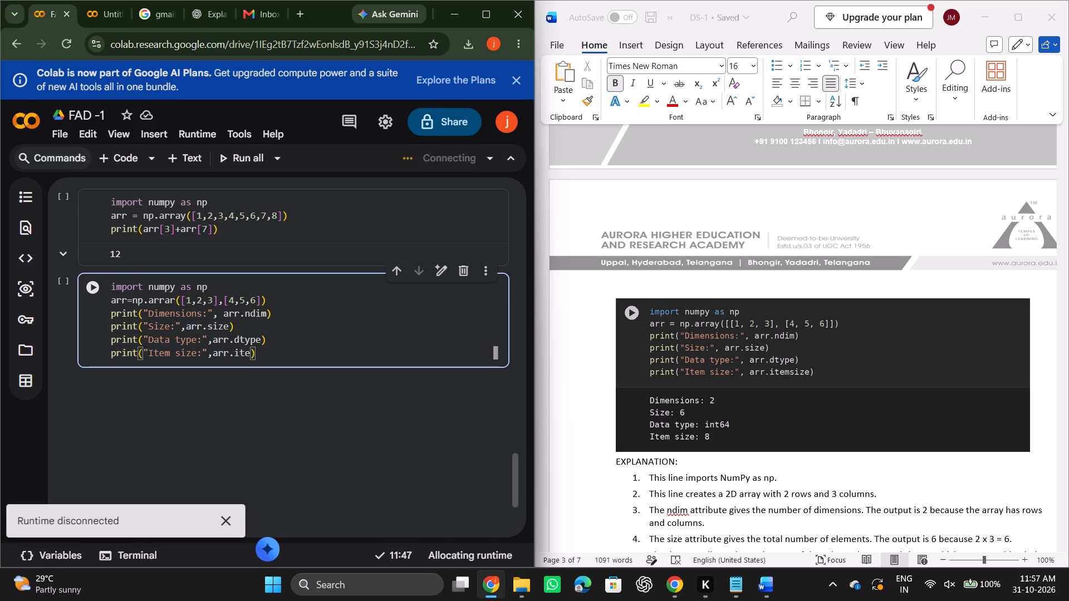
pyautogui.write('size')
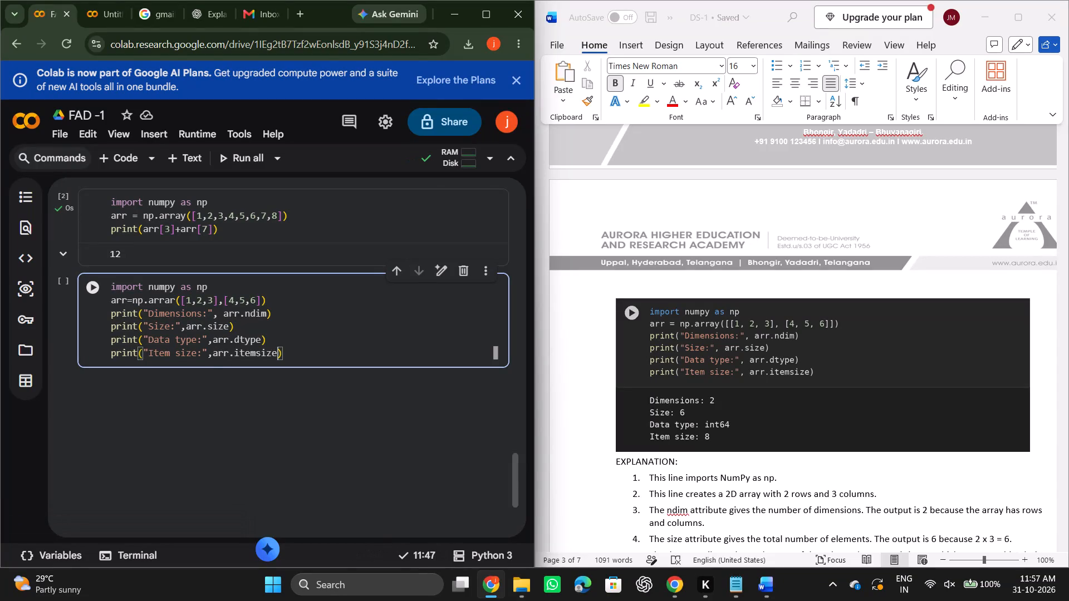
# Run the array attributes cell and examine its output in the maximized browser window.
pyautogui.click(92, 283)
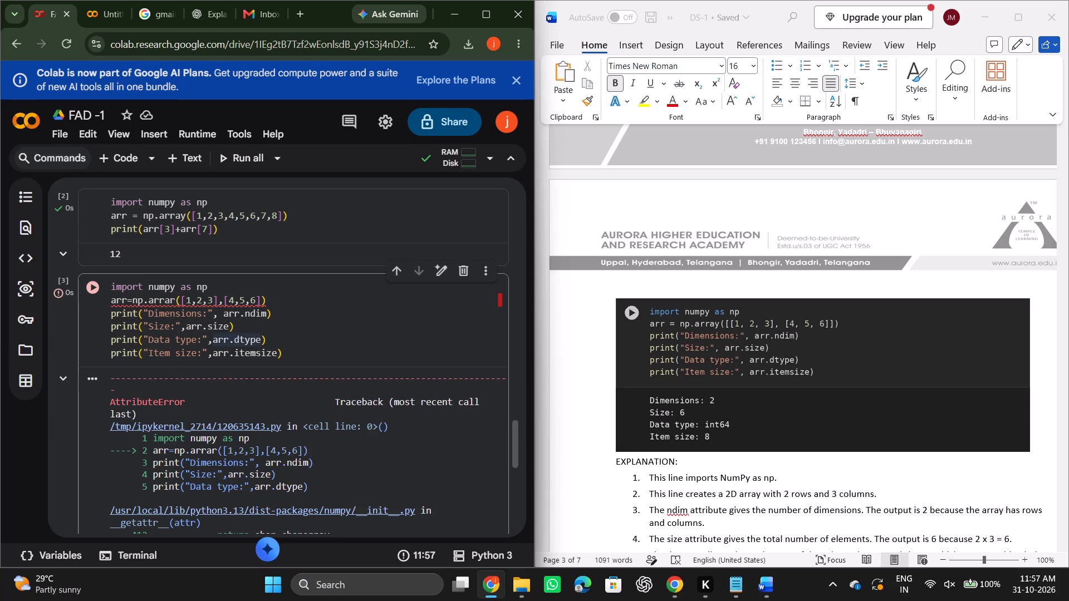
pyautogui.click(480, 14)
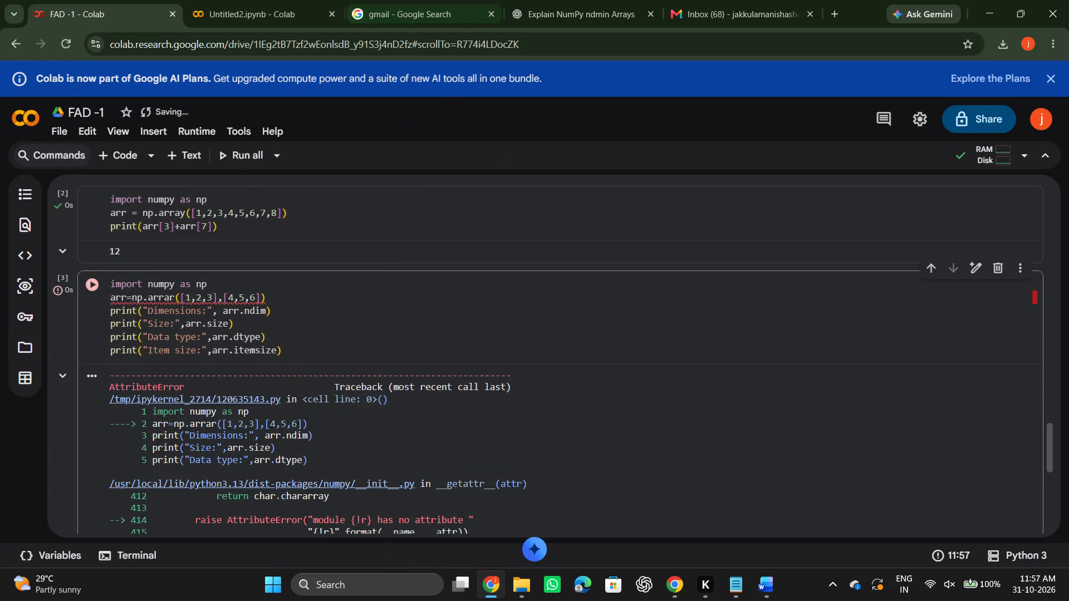
pyautogui.scroll(2, 303, 358)
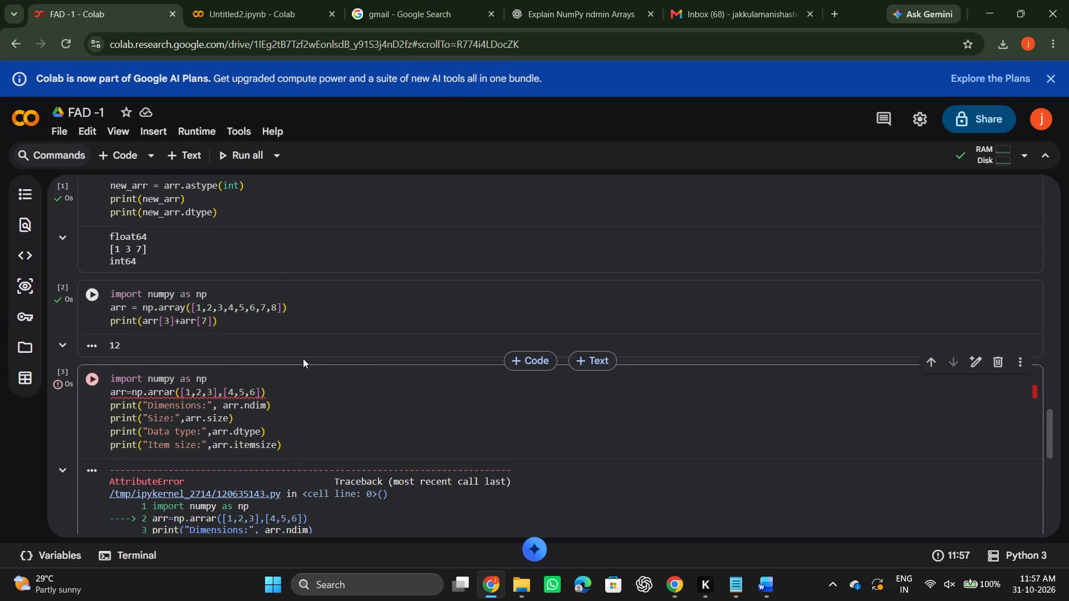
pyautogui.scroll(-2, 303, 358)
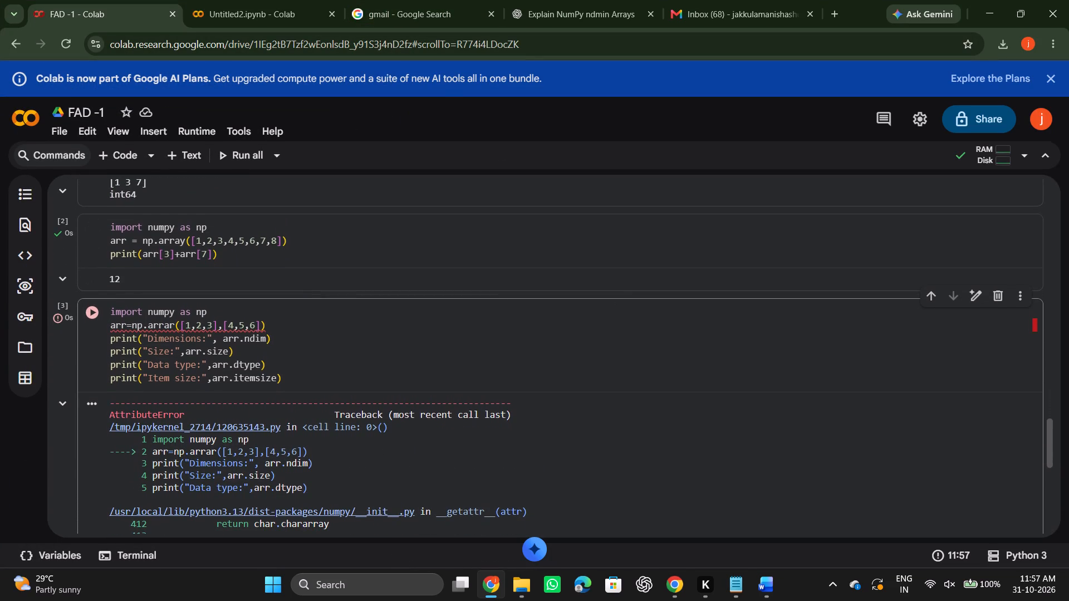
pyautogui.scroll(-2, 303, 358)
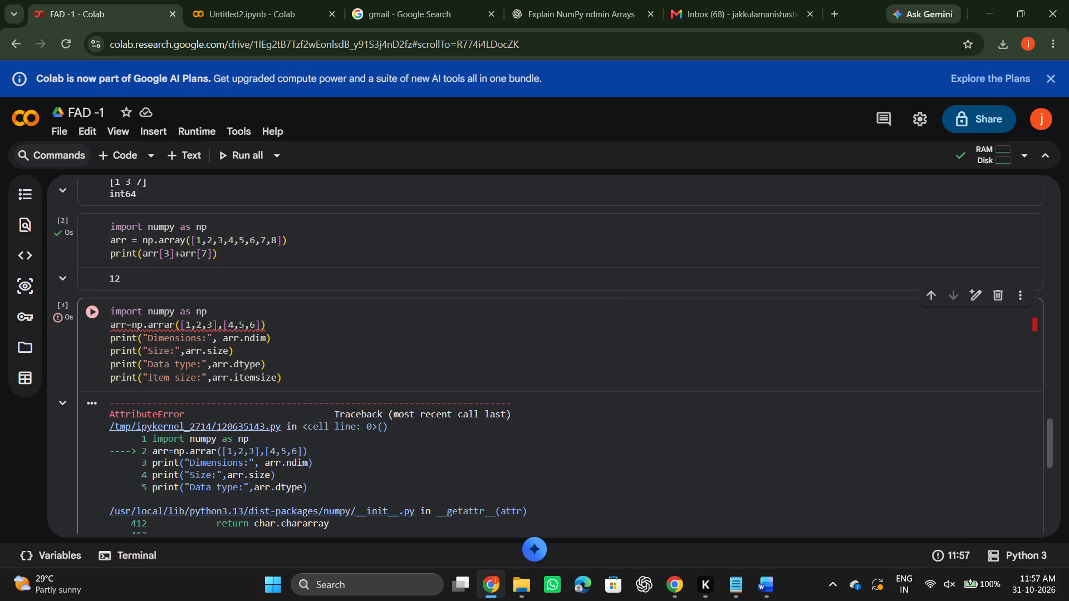
pyautogui.scroll(-2, 303, 358)
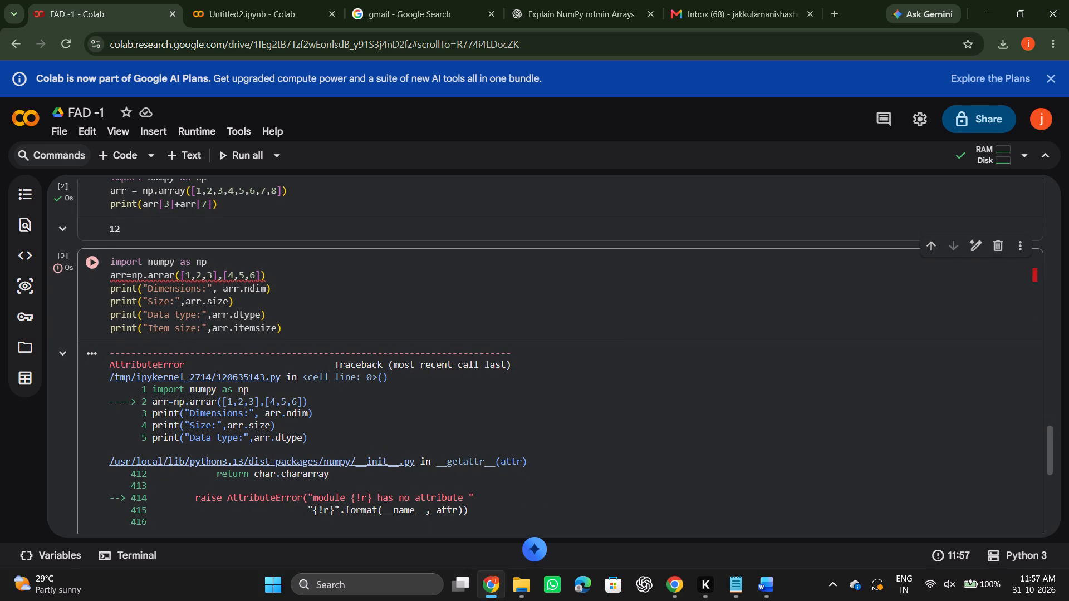
# Correct np.arrar to np.array in the array definition and rerun the cell.
pyautogui.click(174, 273)
pyautogui.press('BackSpace')
pyautogui.press('y')
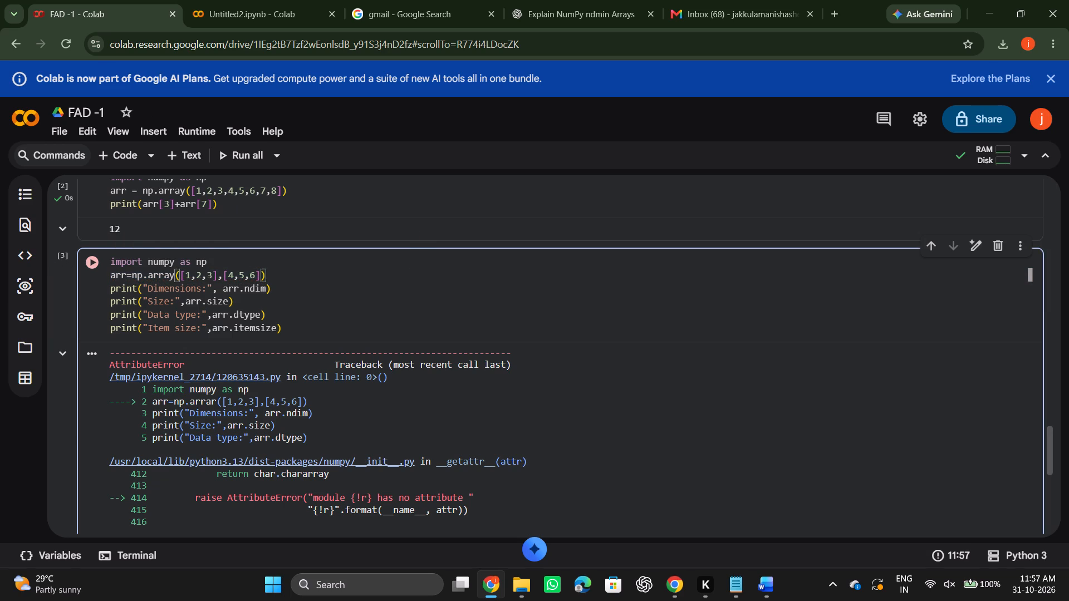
pyautogui.click(92, 260)
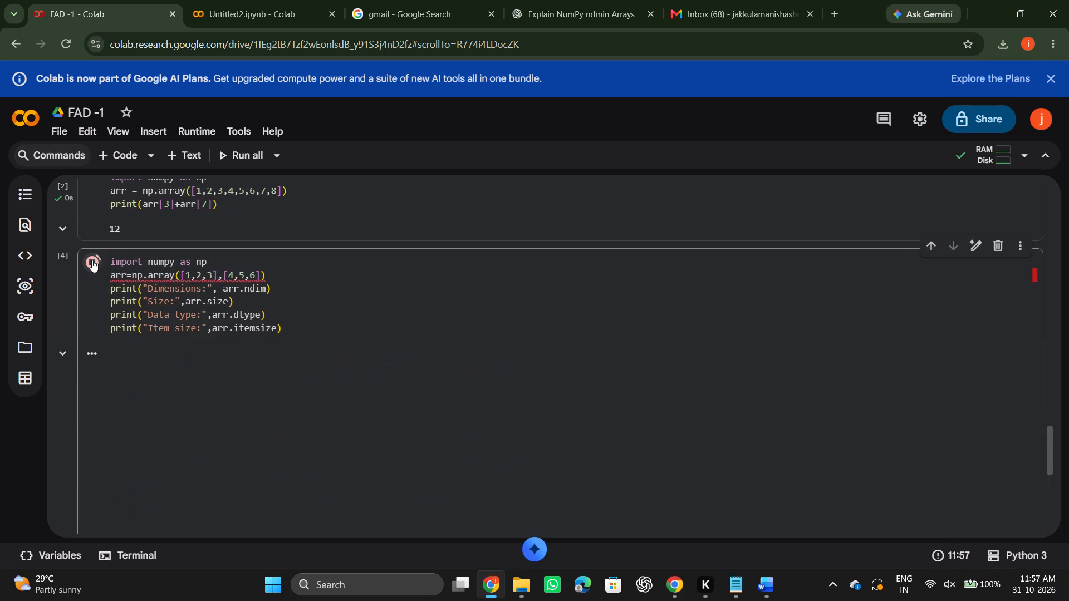
pyautogui.click(92, 260)
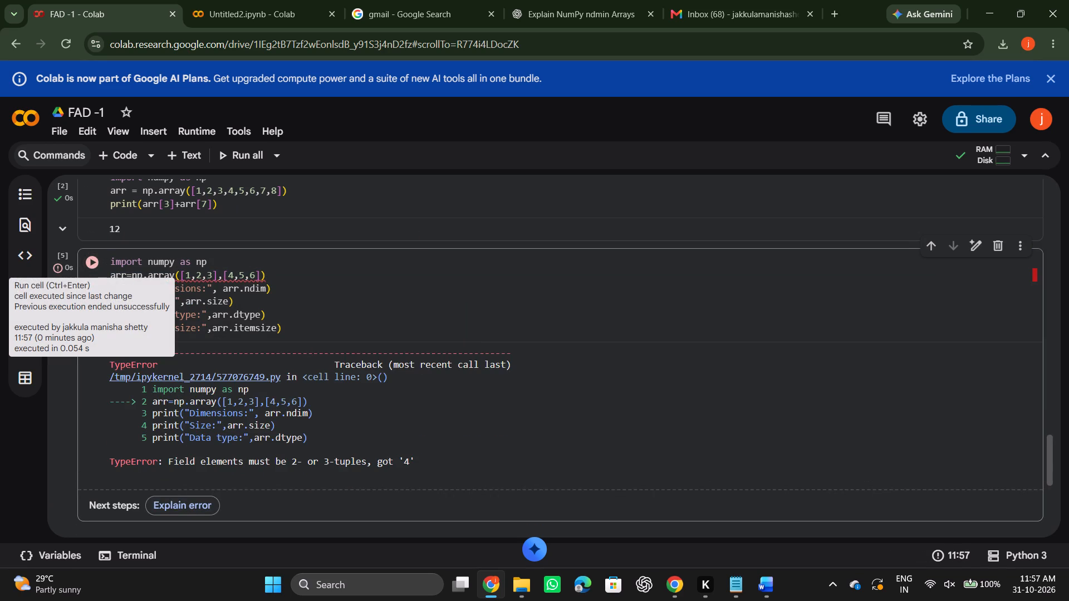
# Copy the array attributes code, delete its cell, paste the code into a new code cell below, and run it.
pyautogui.moveTo(292, 327); pyautogui.dragTo(108, 262)
pyautogui.hotkey('ctrl', 'c')
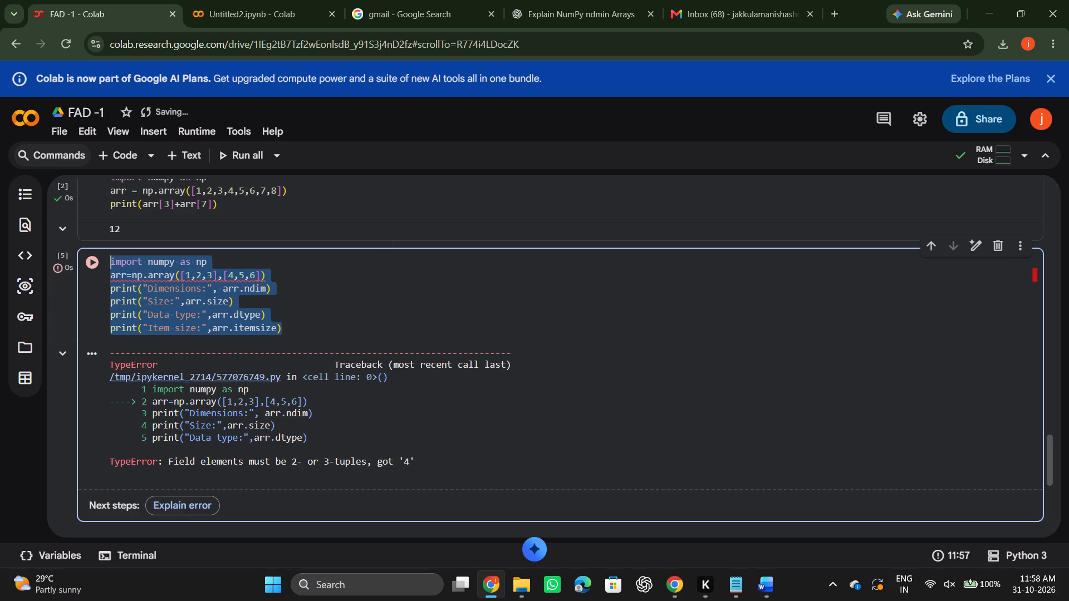
pyautogui.click(1000, 240)
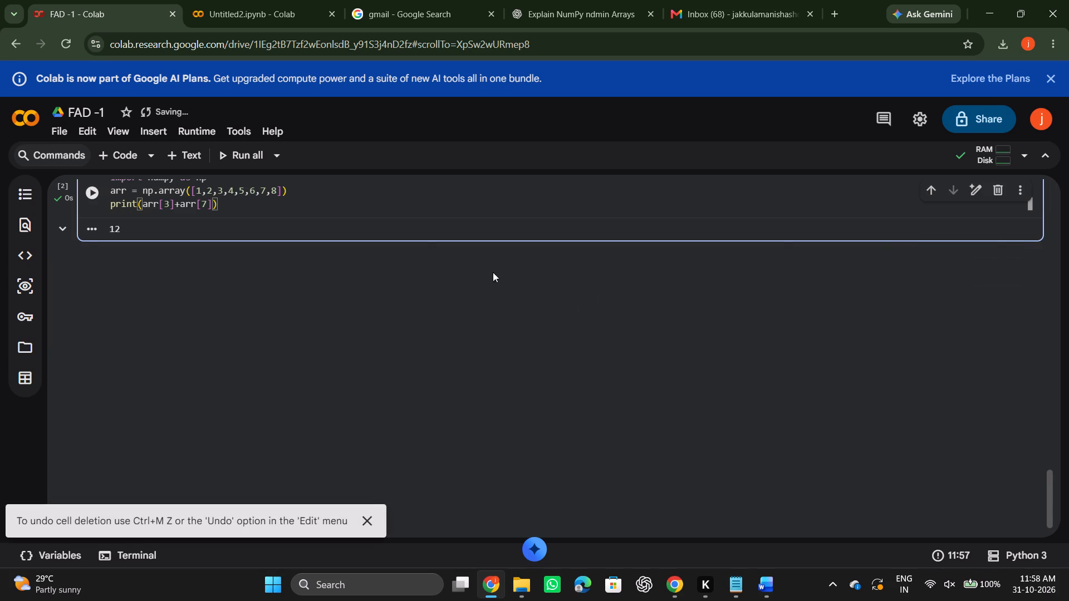
pyautogui.click(528, 245)
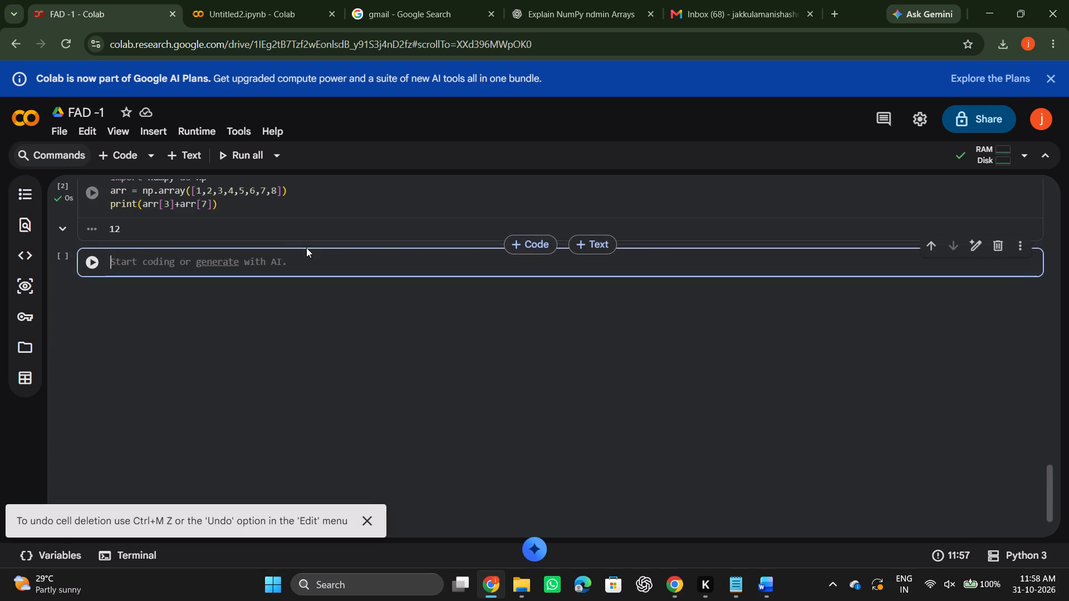
pyautogui.hotkey('ctrl', 'v')
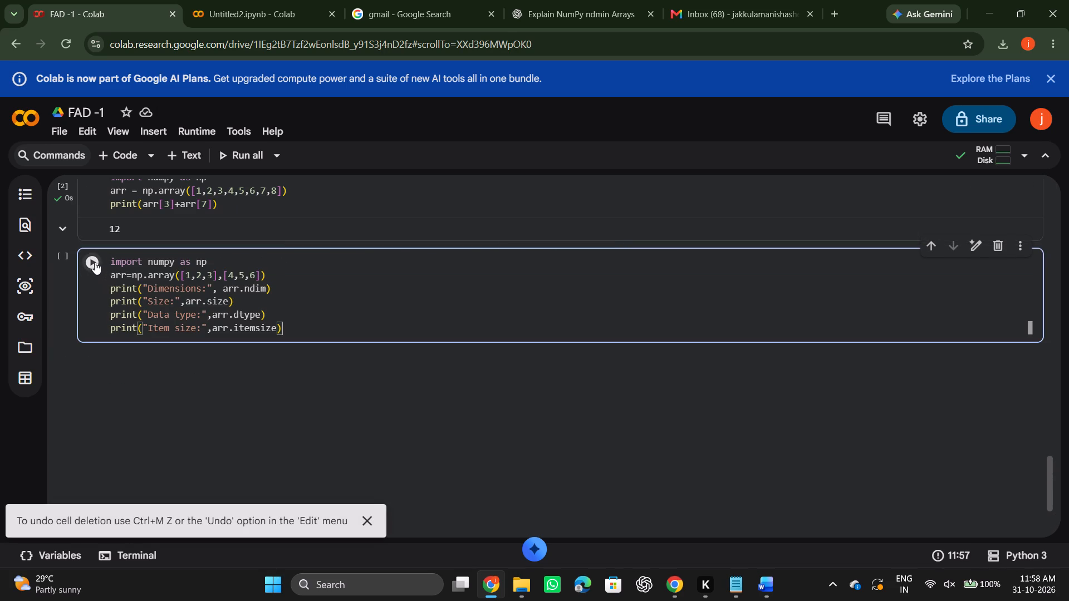
pyautogui.click(90, 259)
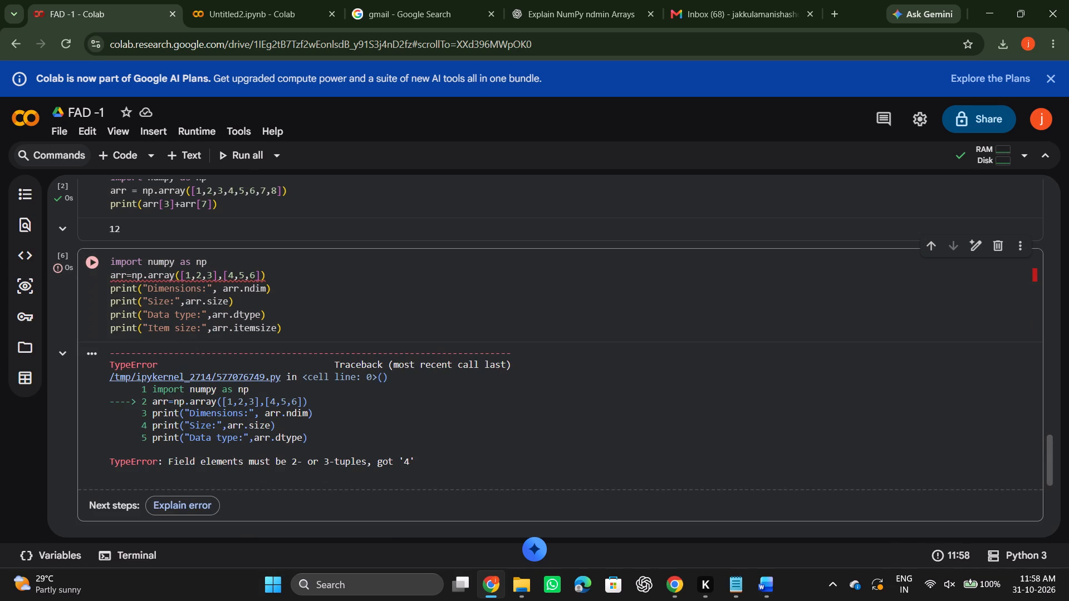
# Add spaces around the equals sign and after the commas in the Size, Data type and Item size lines, and rerun the cell.
pyautogui.scroll(1, 238, 328)
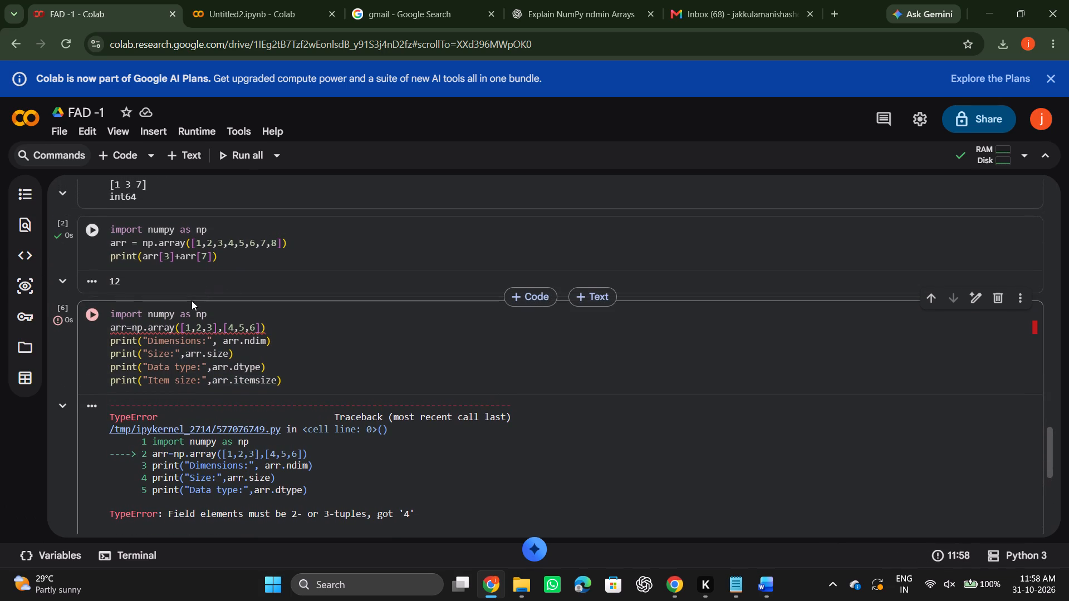
pyautogui.click(131, 328)
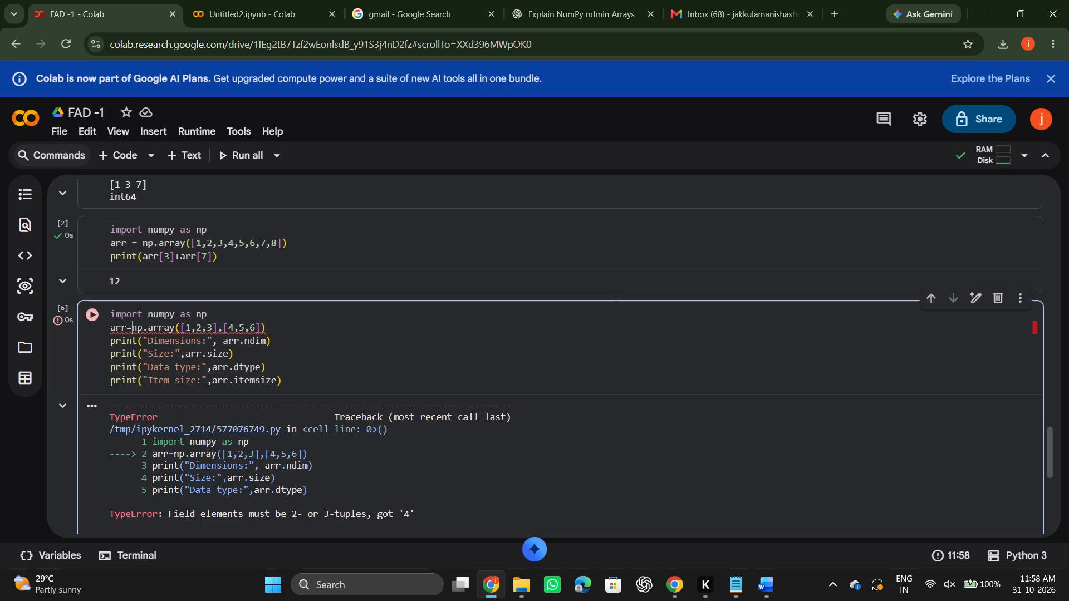
pyautogui.press('space')
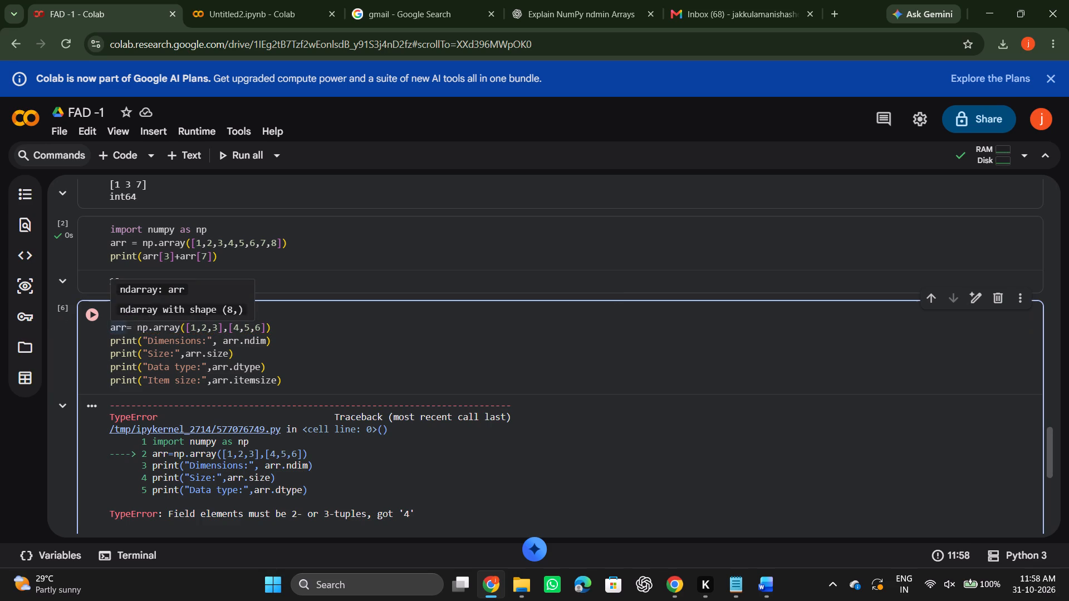
pyautogui.click(125, 326)
pyautogui.press('space')
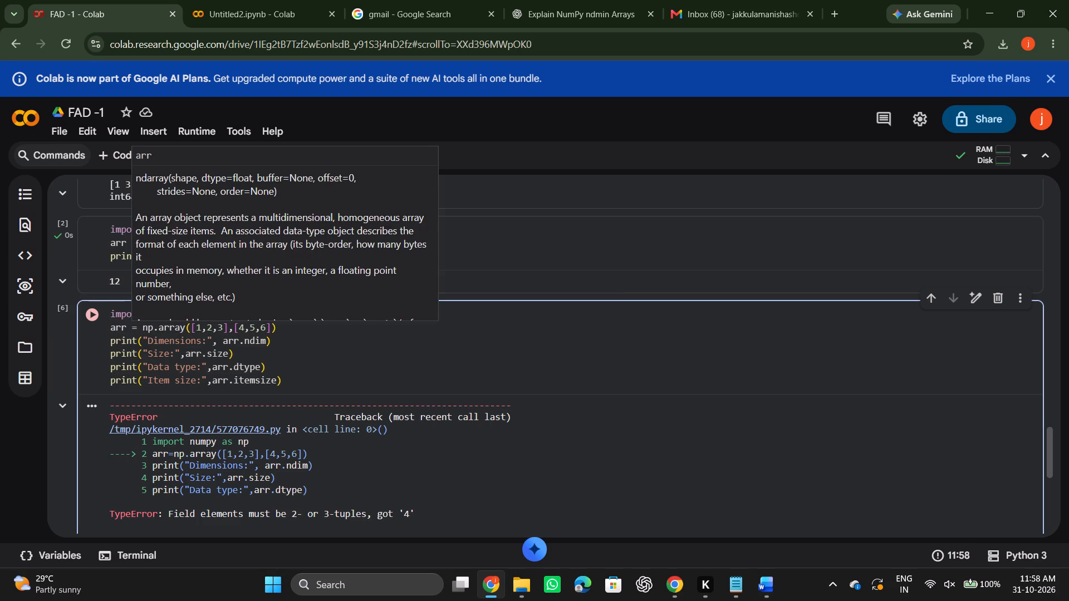
pyautogui.click(380, 379)
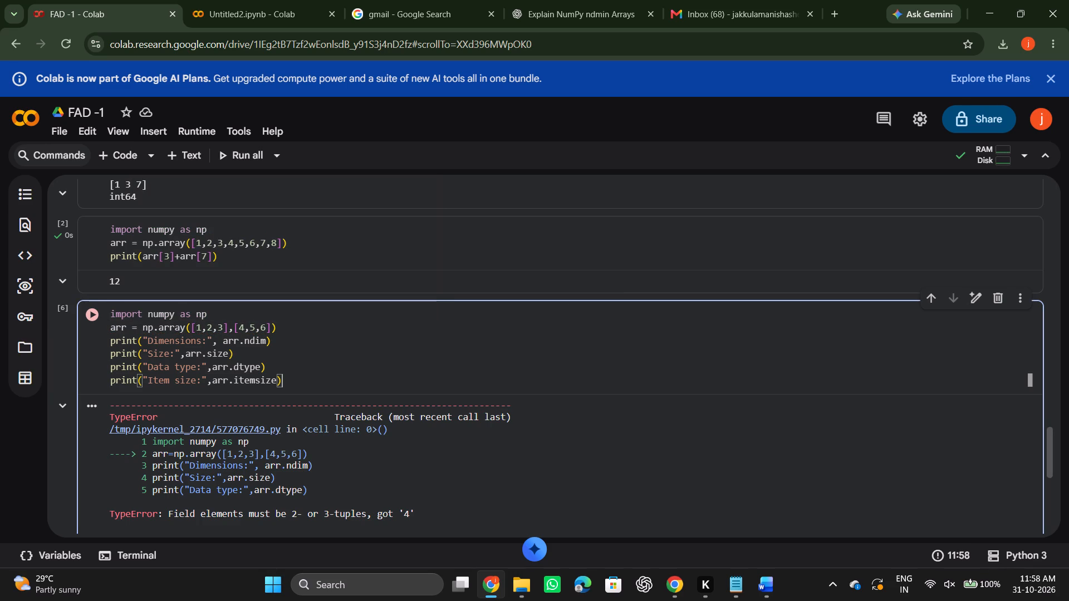
pyautogui.click(183, 356)
pyautogui.press('space')
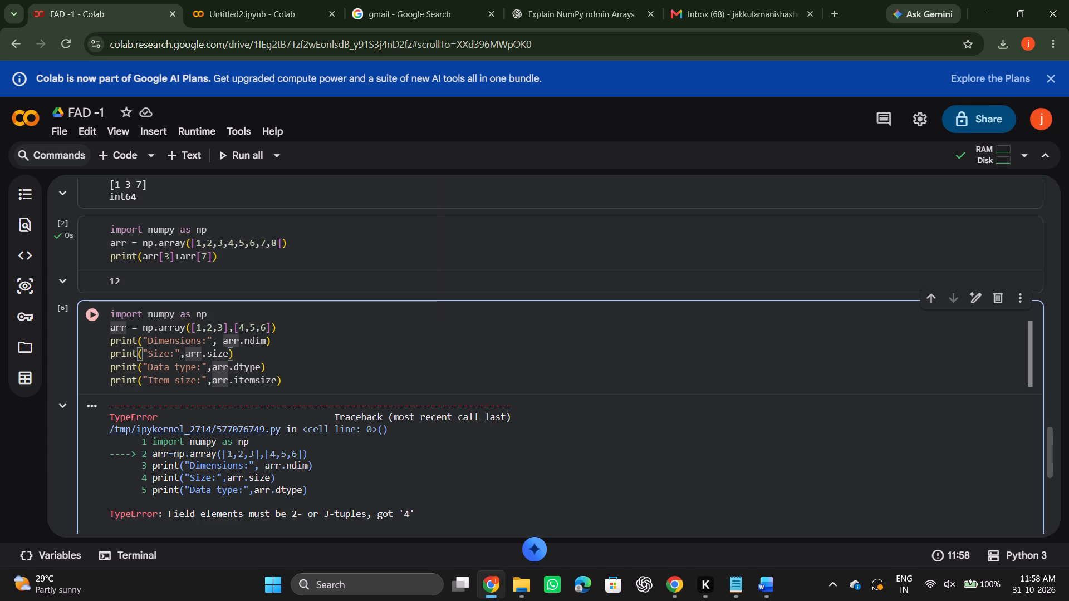
pyautogui.click(212, 368)
pyautogui.press('space')
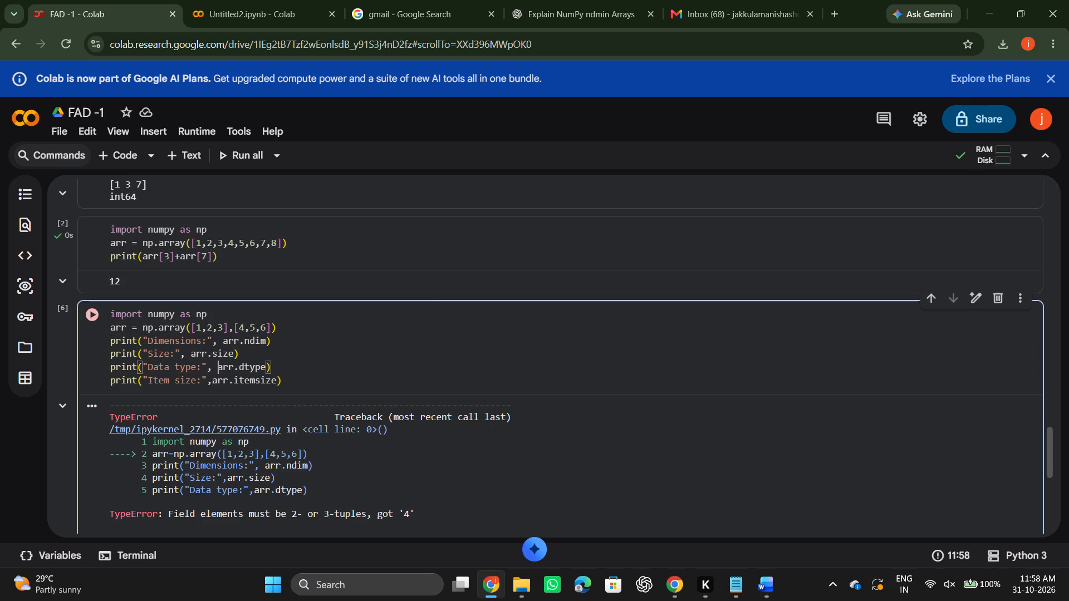
pyautogui.click(211, 382)
pyautogui.press('space')
pyautogui.click(93, 312)
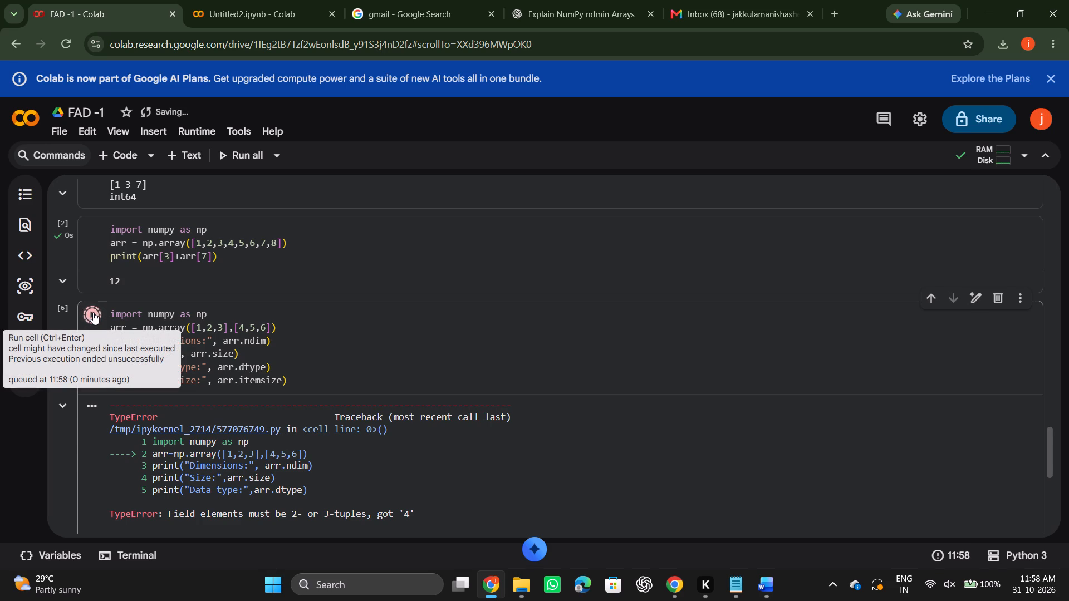
# Enable notebook access for the saved Gemini API key secret in the notebook's Secrets, and close Secrets.
pyautogui.click(25, 313)
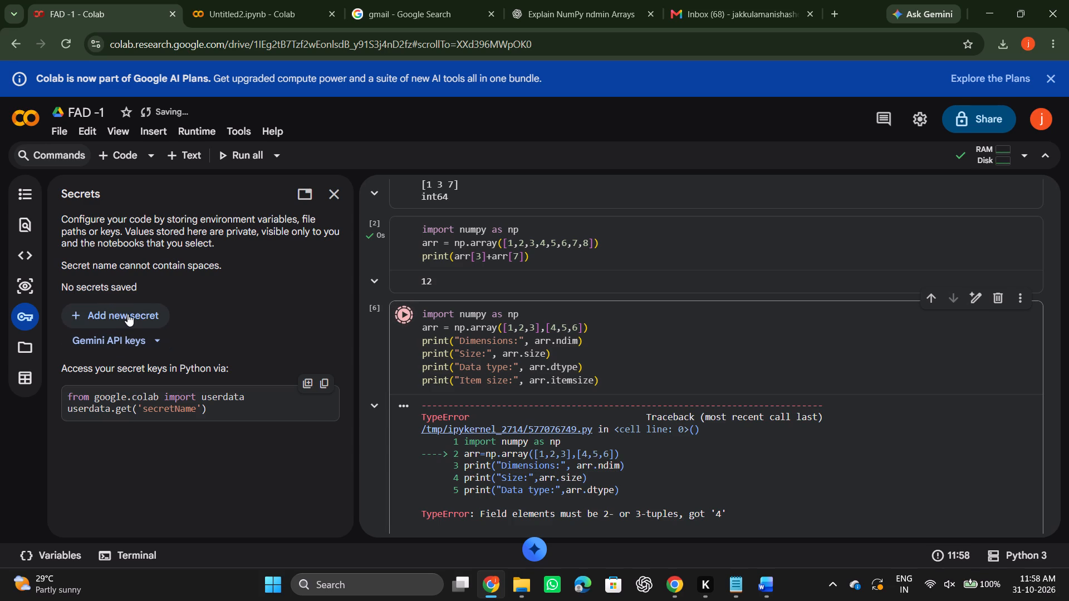
pyautogui.click(128, 314)
pyautogui.click(83, 321)
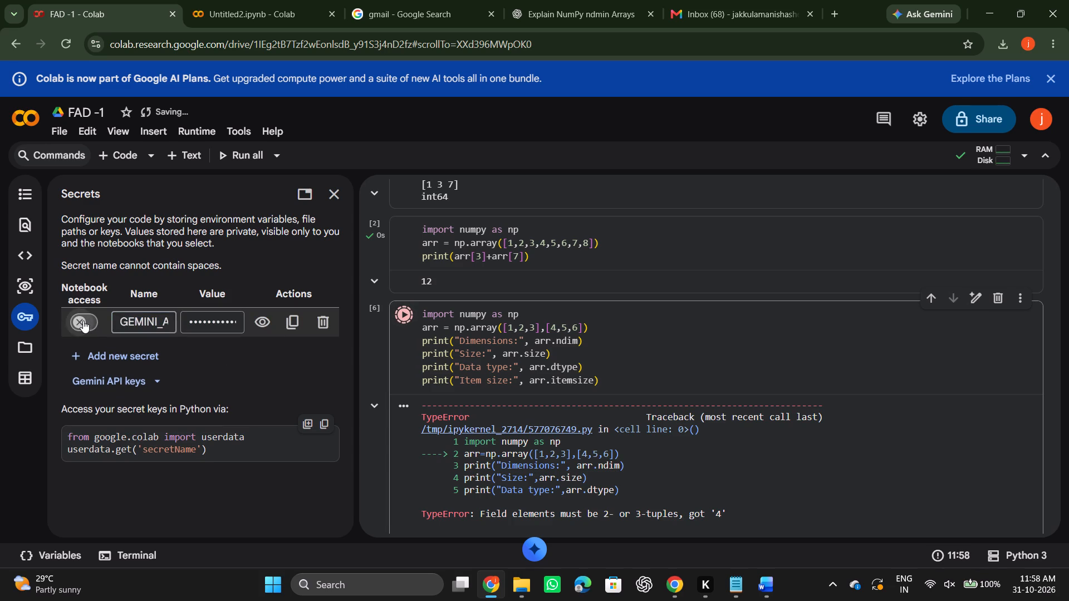
pyautogui.click(325, 194)
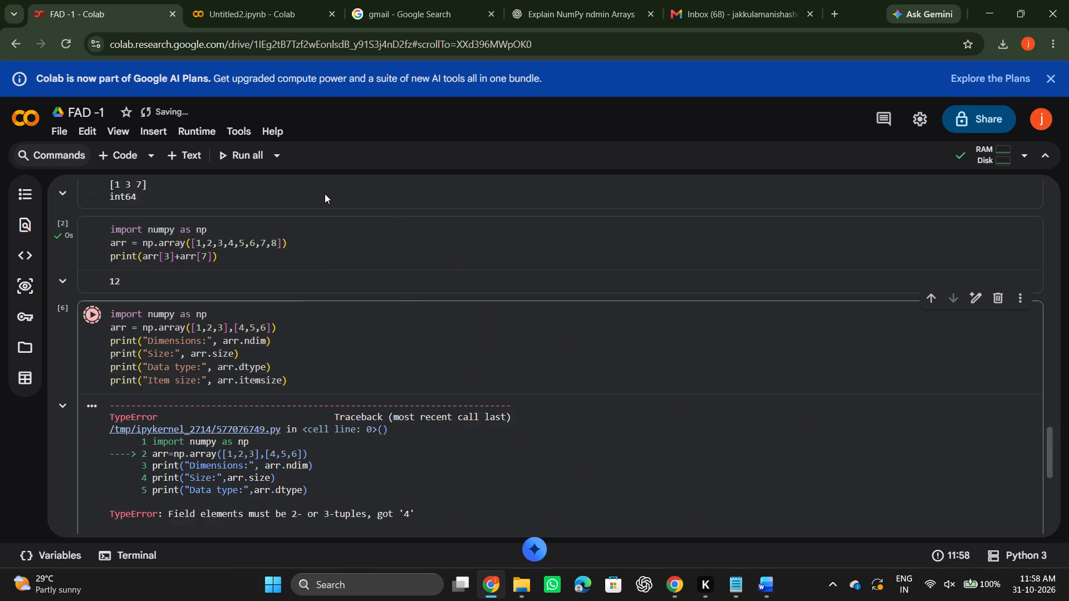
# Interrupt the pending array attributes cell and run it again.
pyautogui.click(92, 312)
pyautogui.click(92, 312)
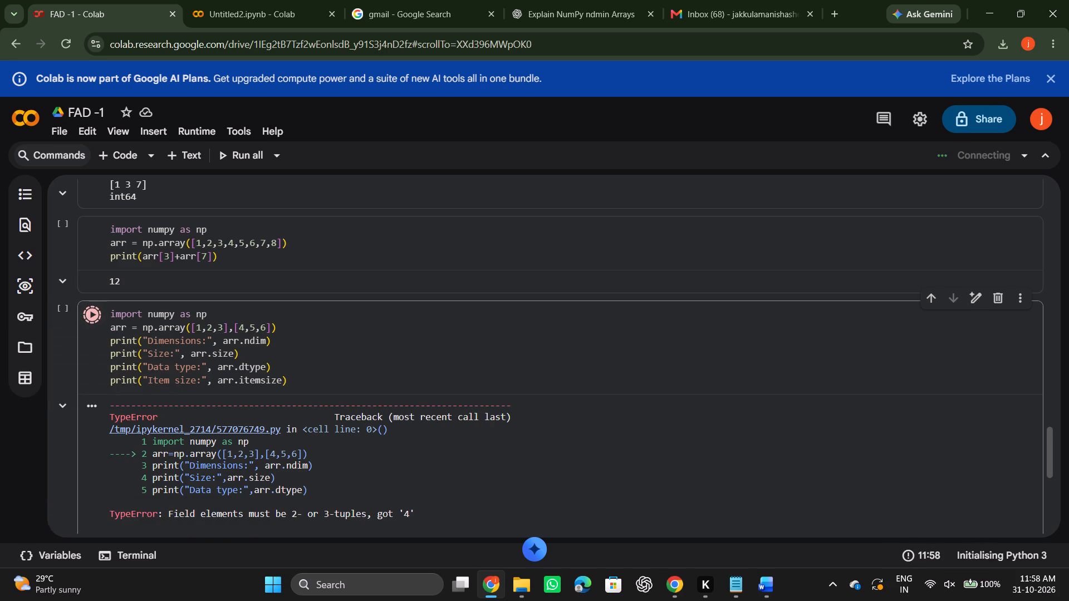
# Copy the array attributes code, delete its cell, paste the code into a new code cell in its place, and run it.
pyautogui.moveTo(288, 382); pyautogui.dragTo(197, 338)
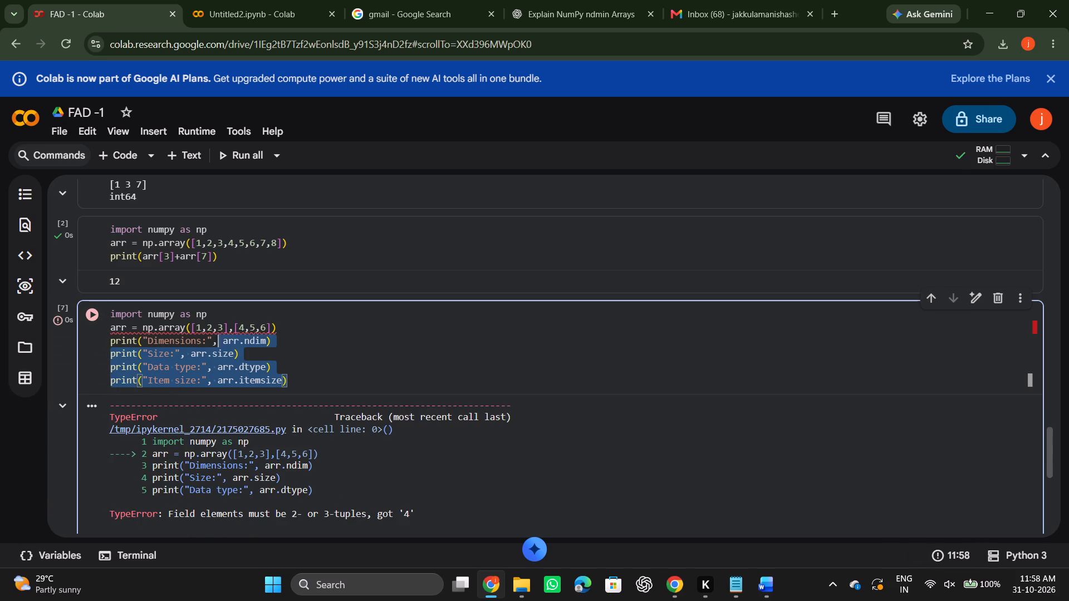
pyautogui.moveTo(197, 338); pyautogui.dragTo(94, 312)
pyautogui.hotkey('ctrl', 'c')
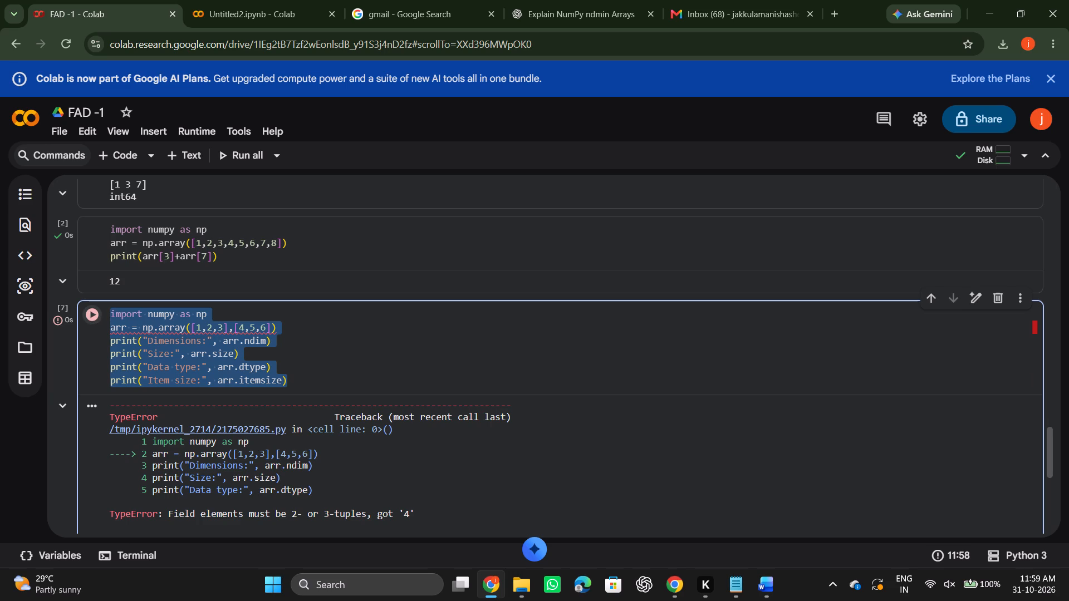
pyautogui.click(996, 293)
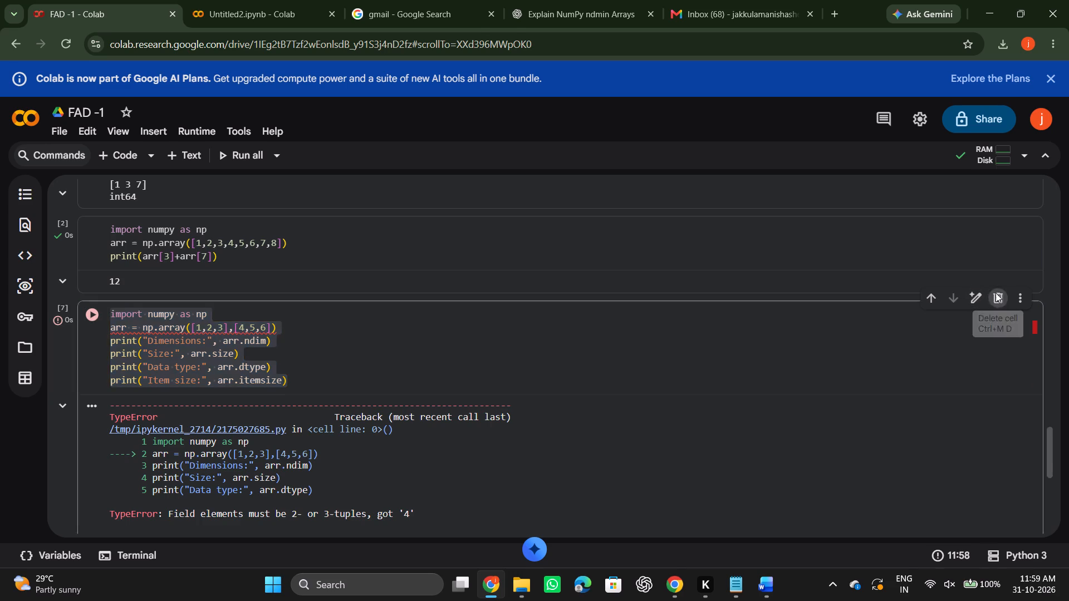
pyautogui.click(534, 290)
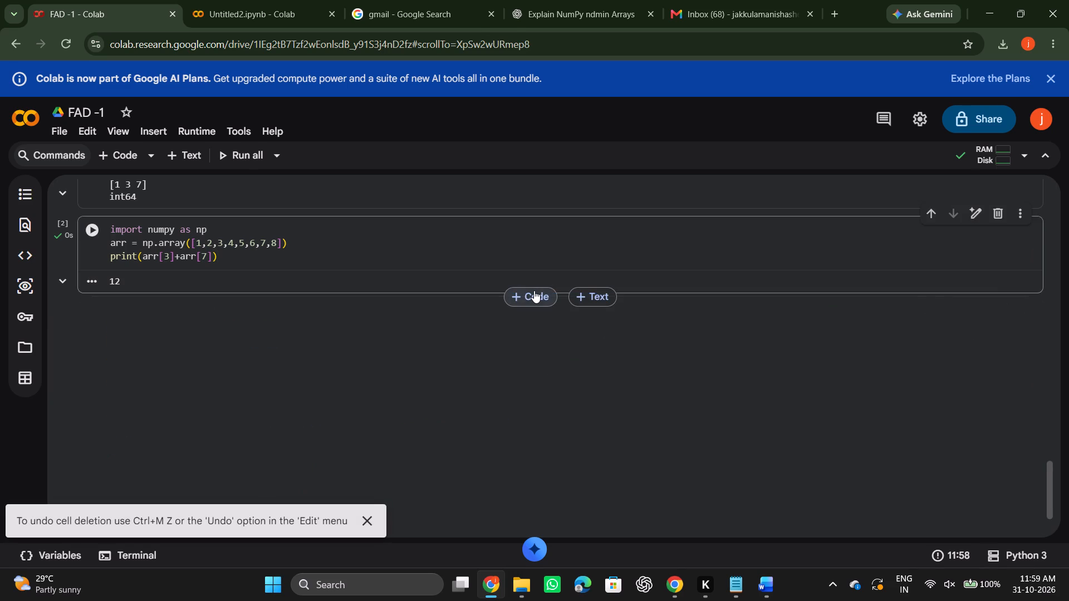
pyautogui.hotkey('ctrl', 'v')
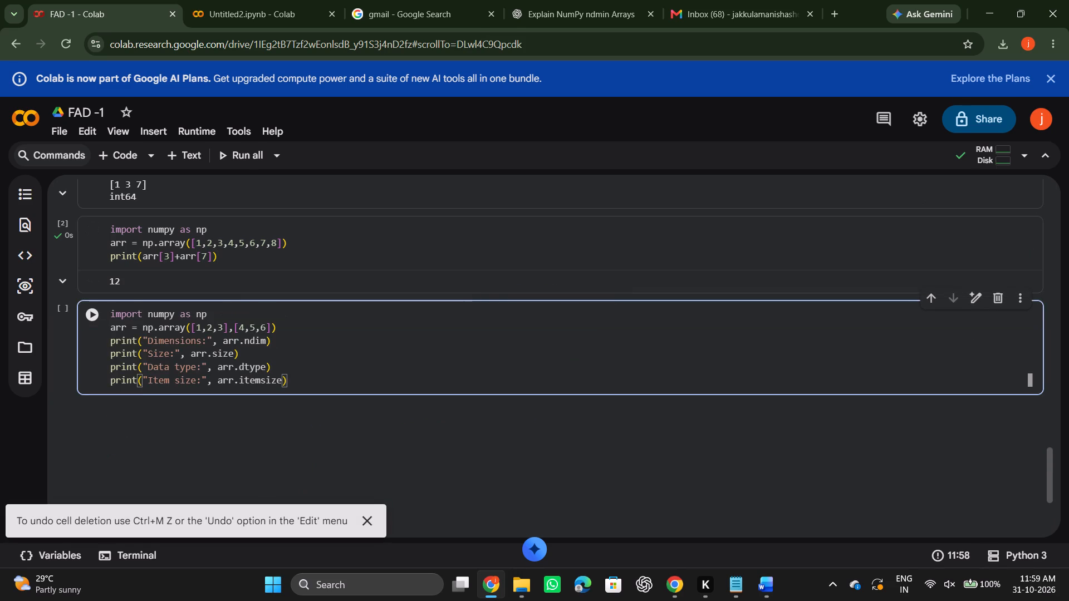
pyautogui.click(25, 311)
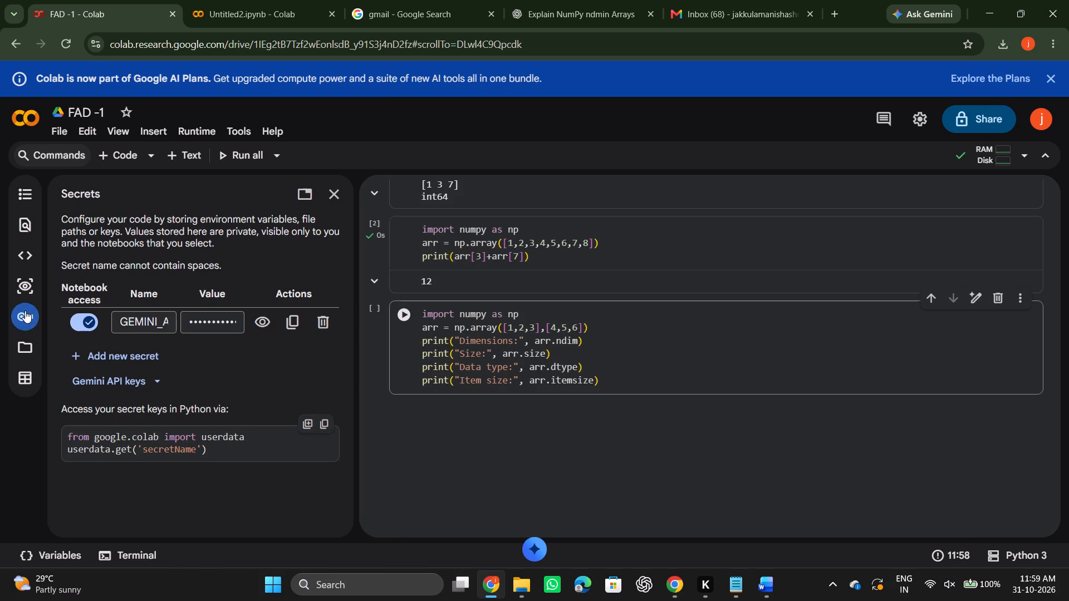
pyautogui.click(332, 190)
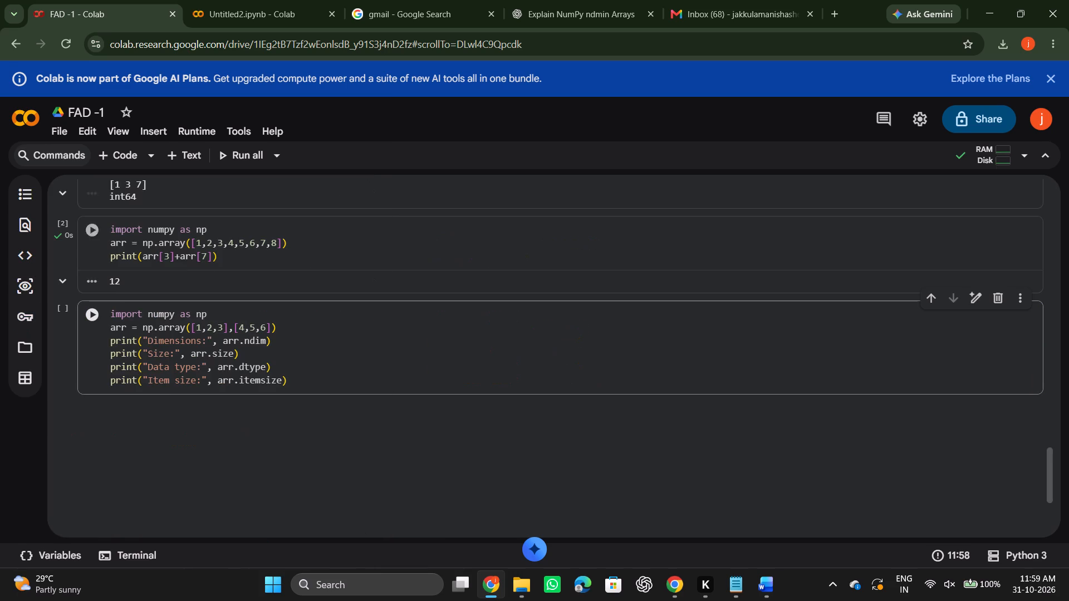
pyautogui.click(91, 311)
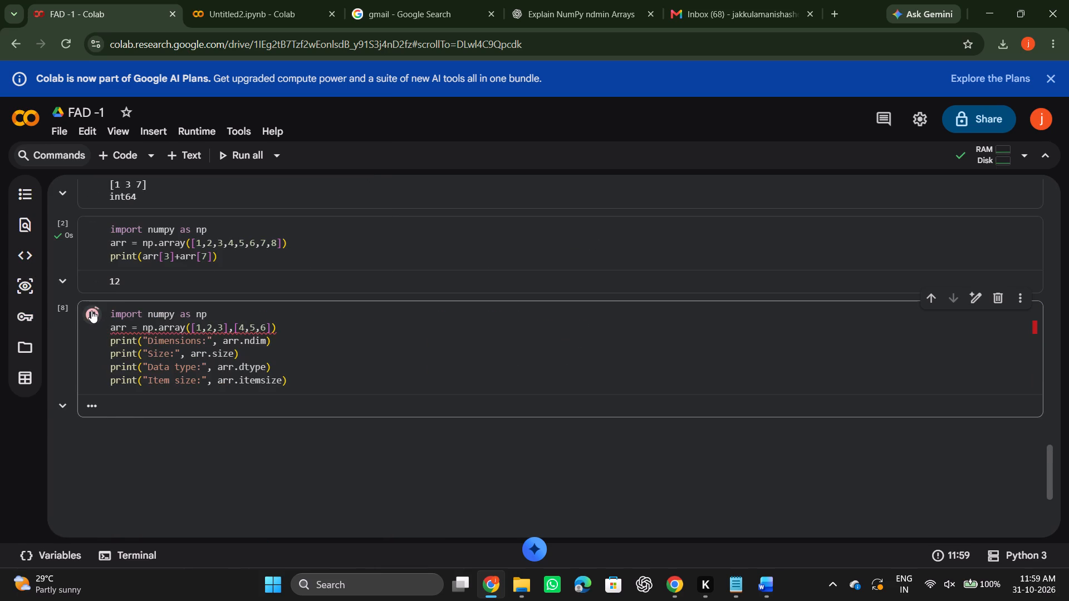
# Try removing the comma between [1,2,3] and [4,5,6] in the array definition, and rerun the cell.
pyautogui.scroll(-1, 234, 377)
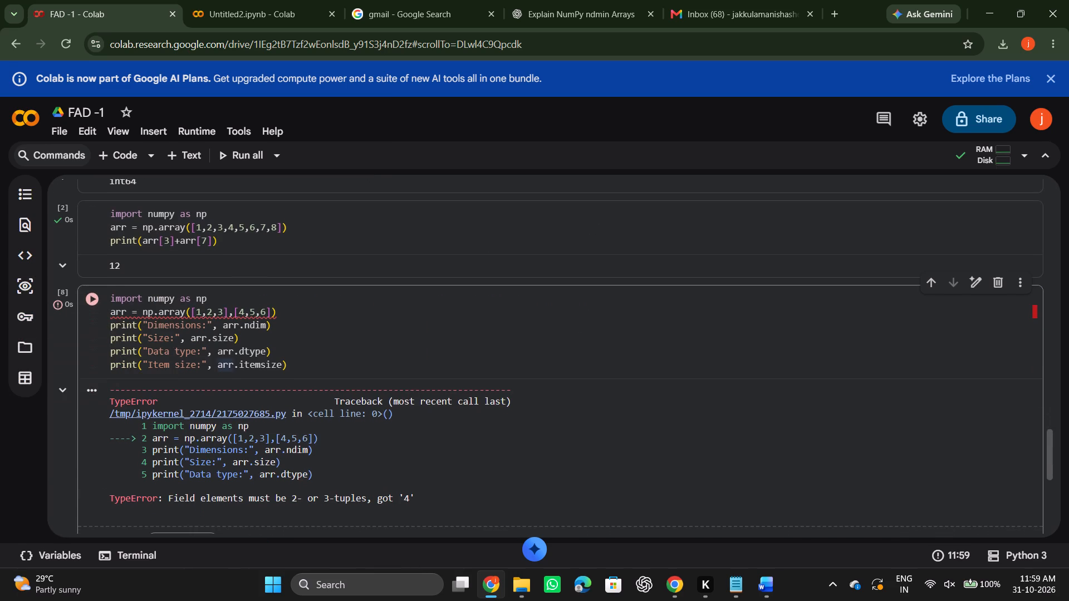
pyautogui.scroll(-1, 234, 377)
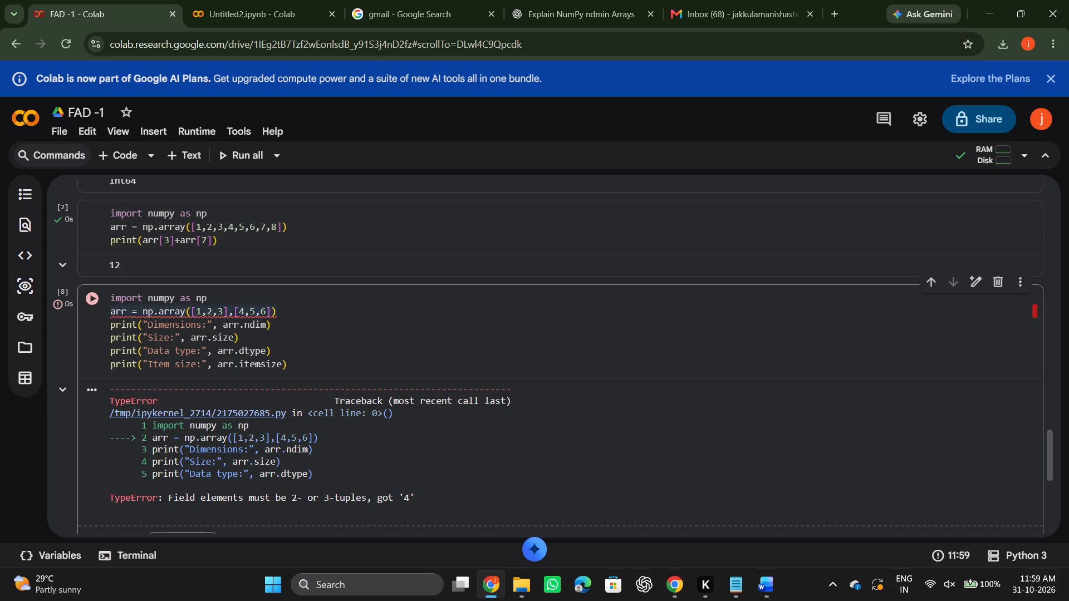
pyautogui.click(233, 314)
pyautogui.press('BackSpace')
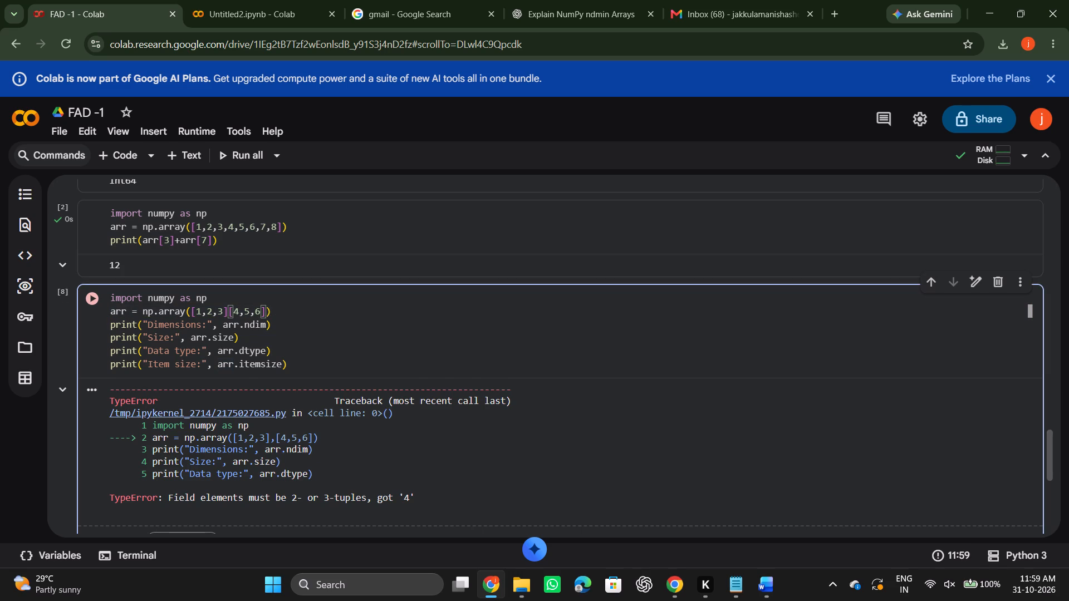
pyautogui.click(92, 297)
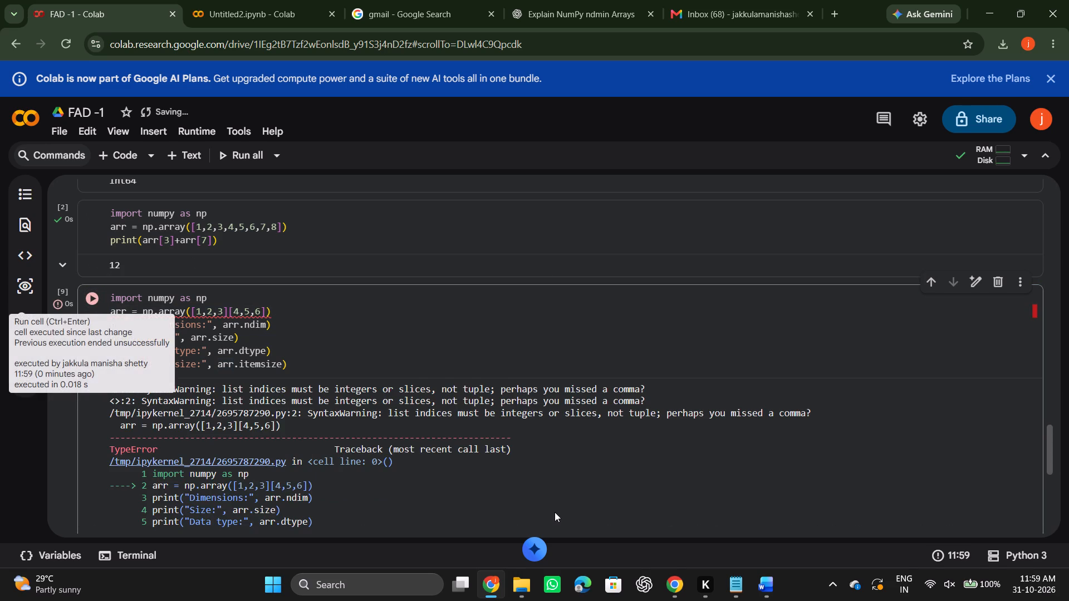
# Place the DS-1 Word report beside the notebook, compare the array definition with the report's example, and maximize the browser again.
pyautogui.press('super+Right')
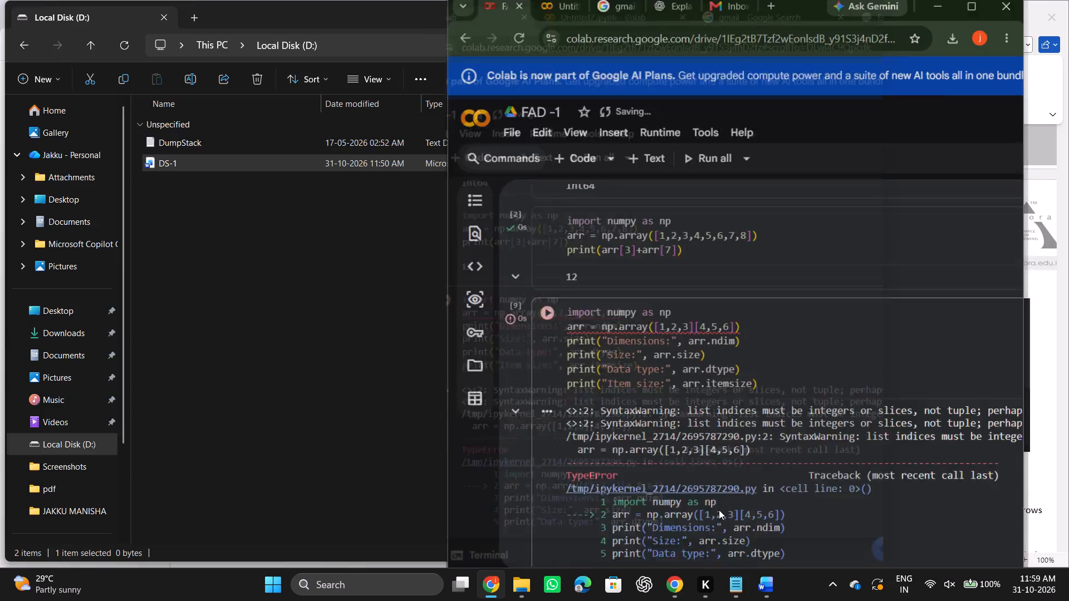
pyautogui.click(133, 227)
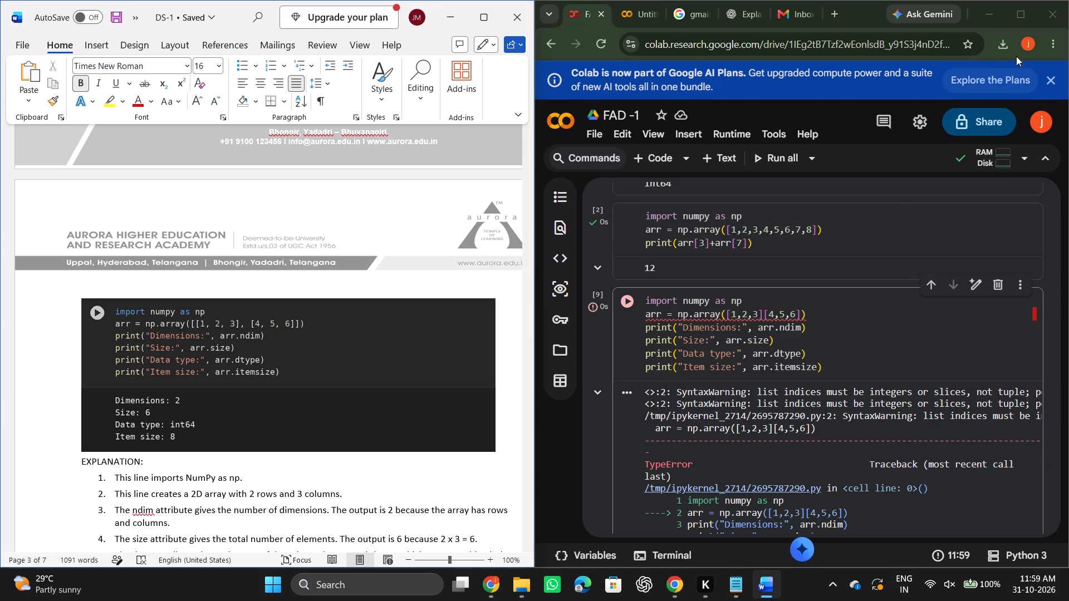
pyautogui.click(1021, 11)
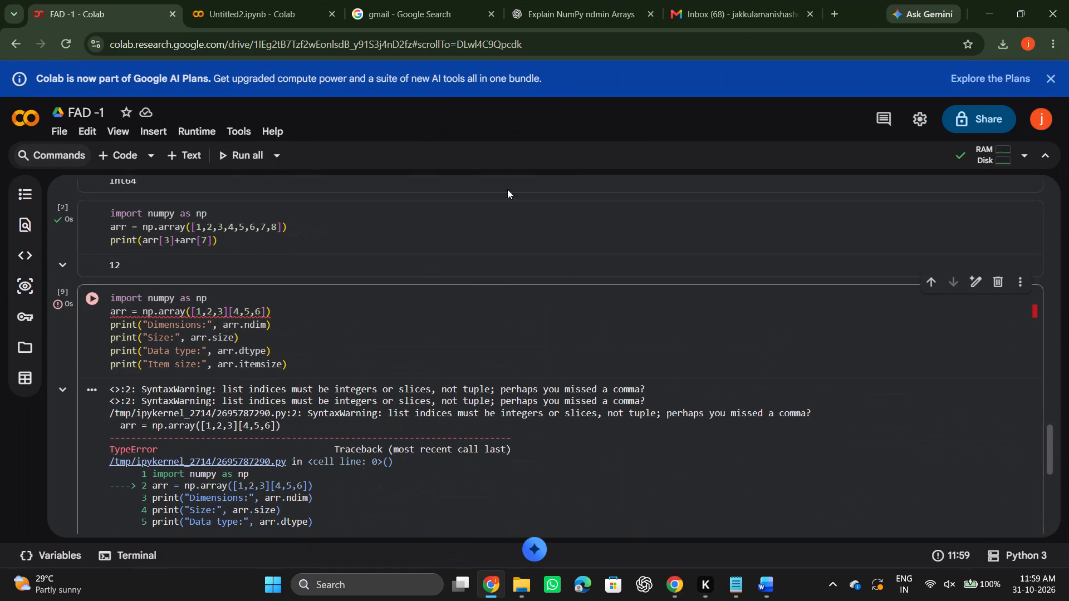
# Correct the array definition to np.array([[1,2,3],[4,5,6]]) with the separating comma and outer brackets, and run the cell.
pyautogui.click(228, 316)
pyautogui.press(',')
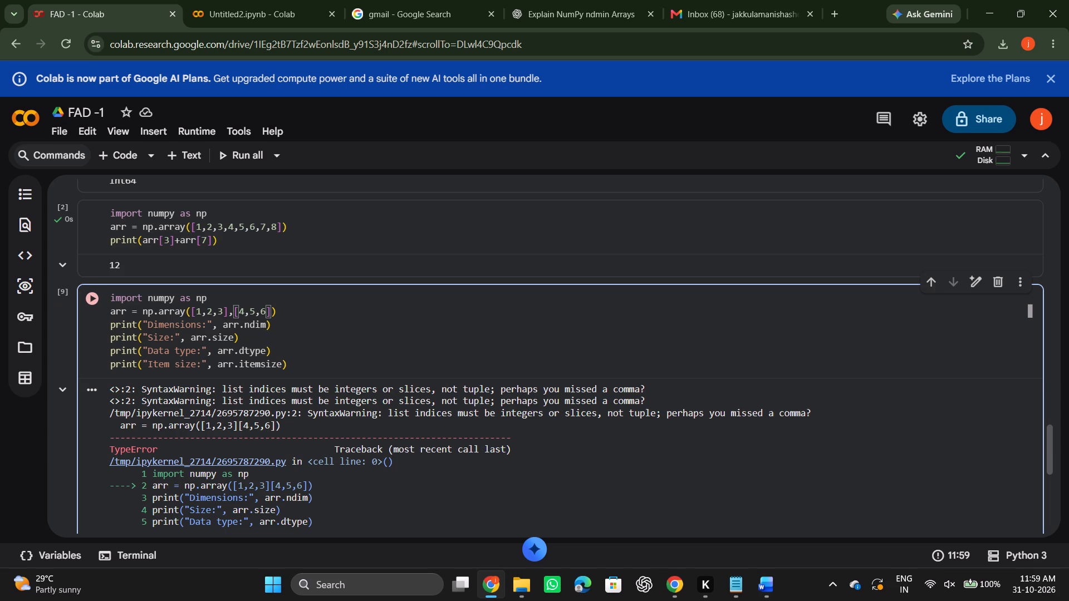
pyautogui.click(189, 313)
pyautogui.press('[')
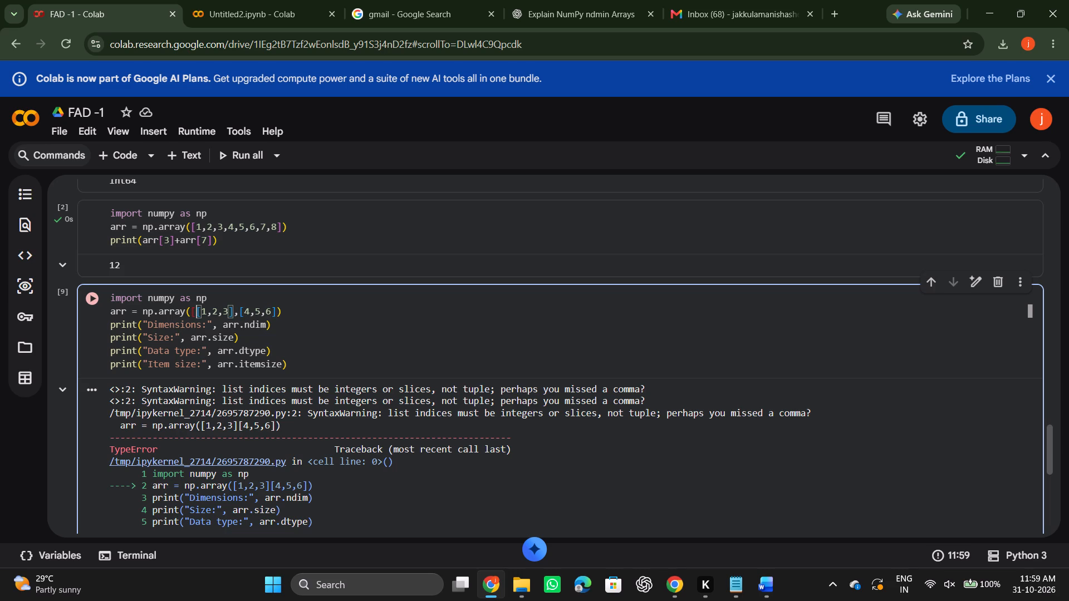
pyautogui.click(276, 308)
pyautogui.press(']')
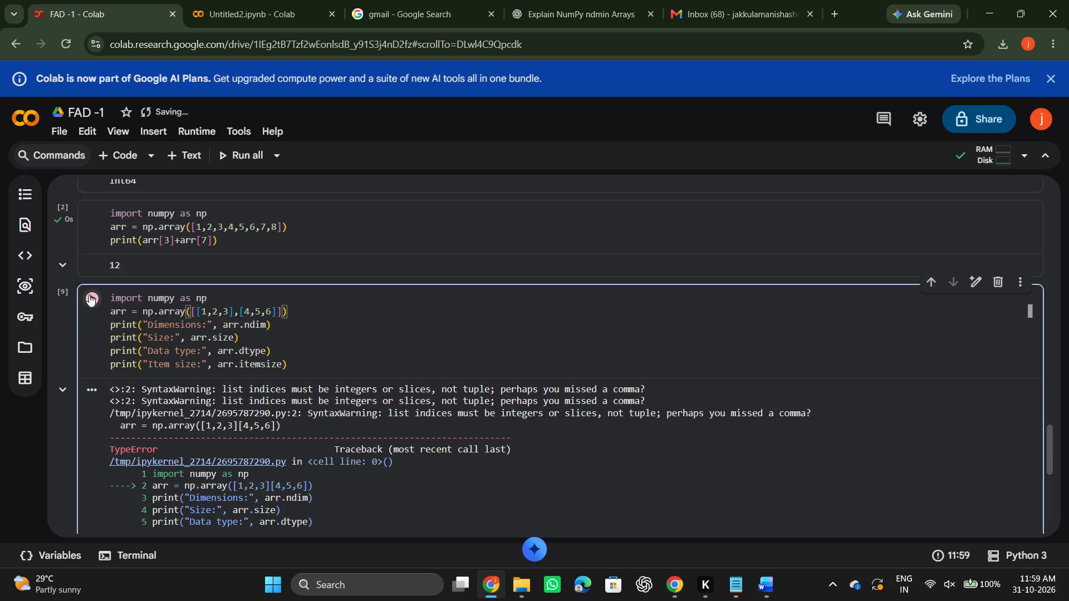
pyautogui.click(89, 294)
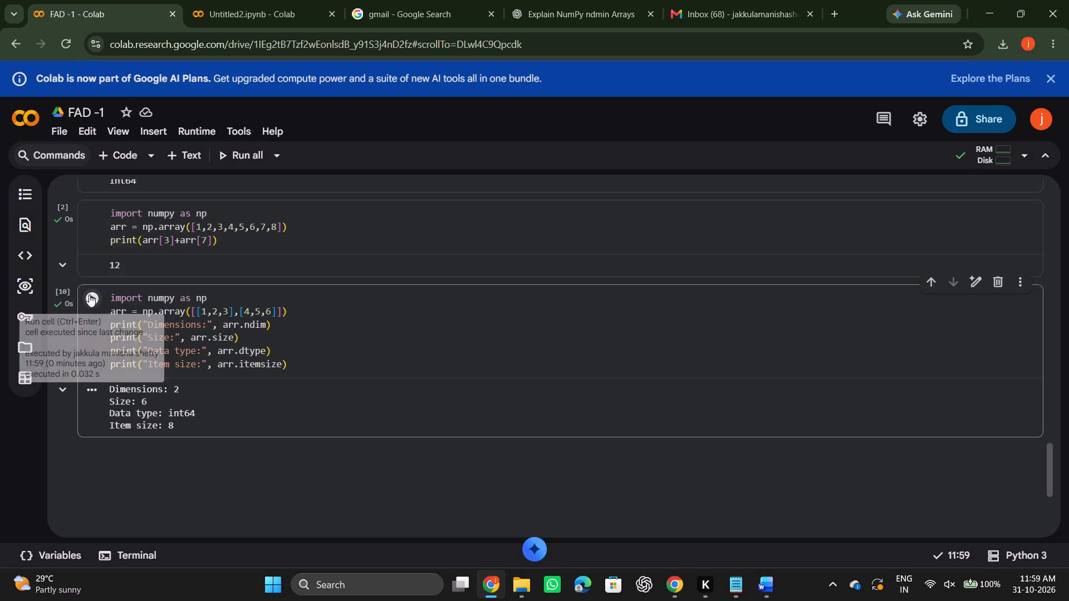
# Capture a full-width screenshot of the FAD -1 notebook from its header down to just below the array attributes output.
pyautogui.scroll(-1, 335, 288)
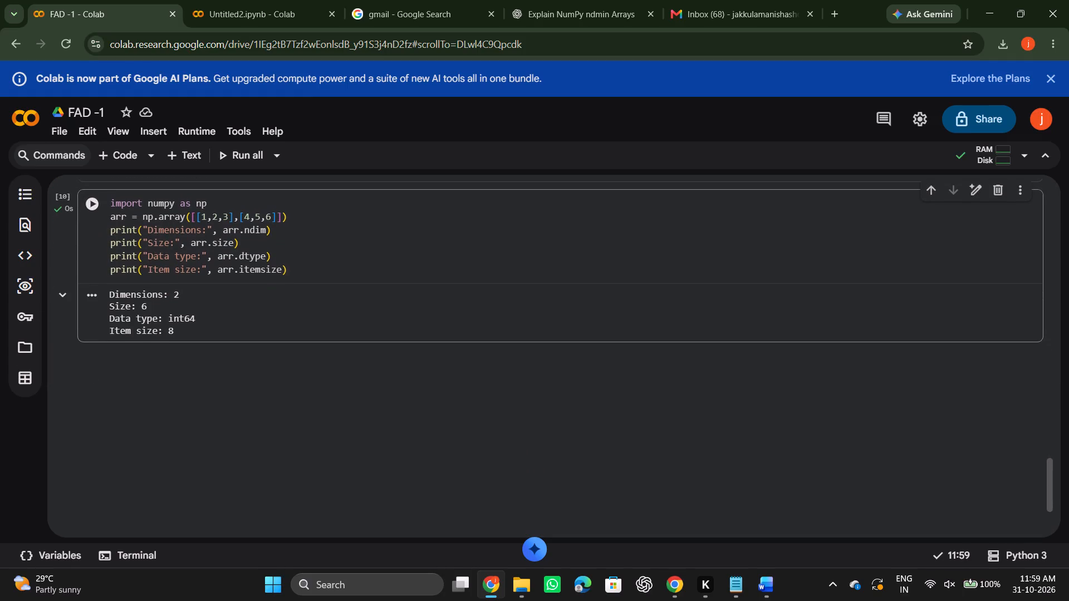
pyautogui.scroll(-1, 335, 288)
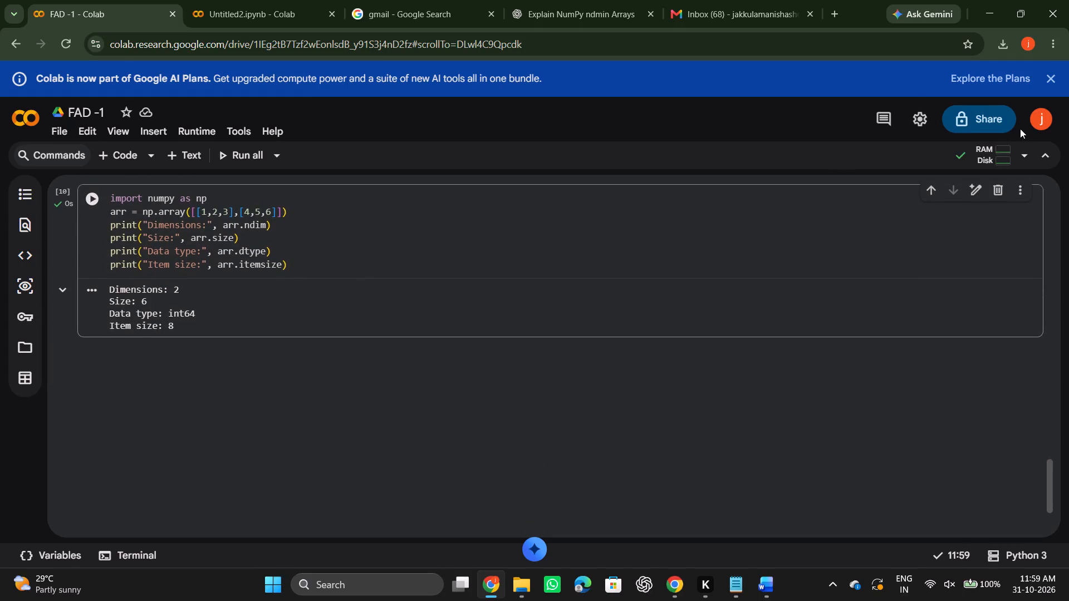
pyautogui.press('Print')
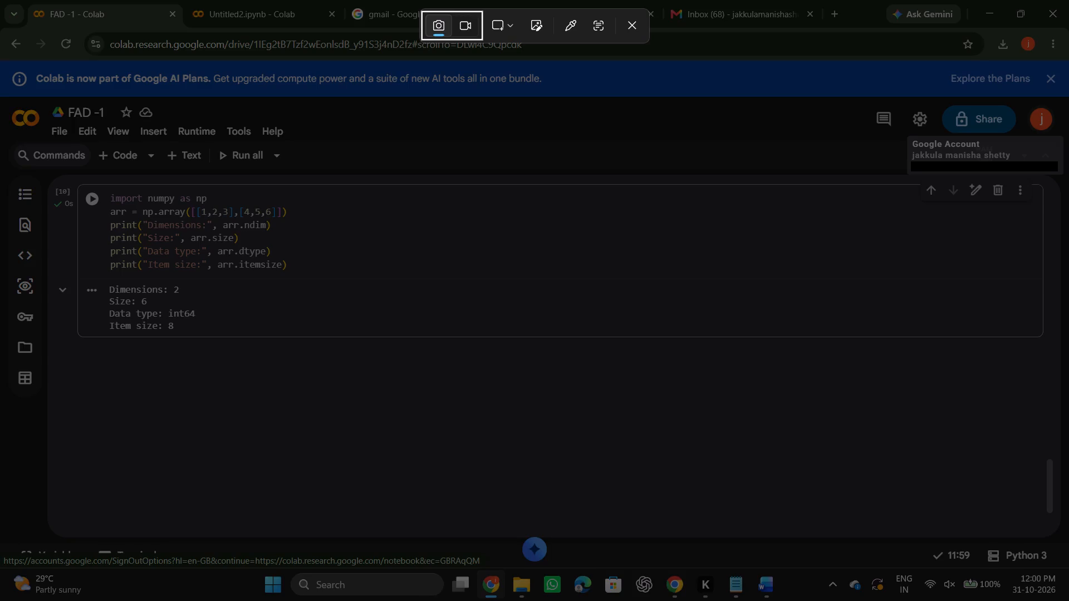
pyautogui.moveTo(0, 97); pyautogui.dragTo(643, 354)
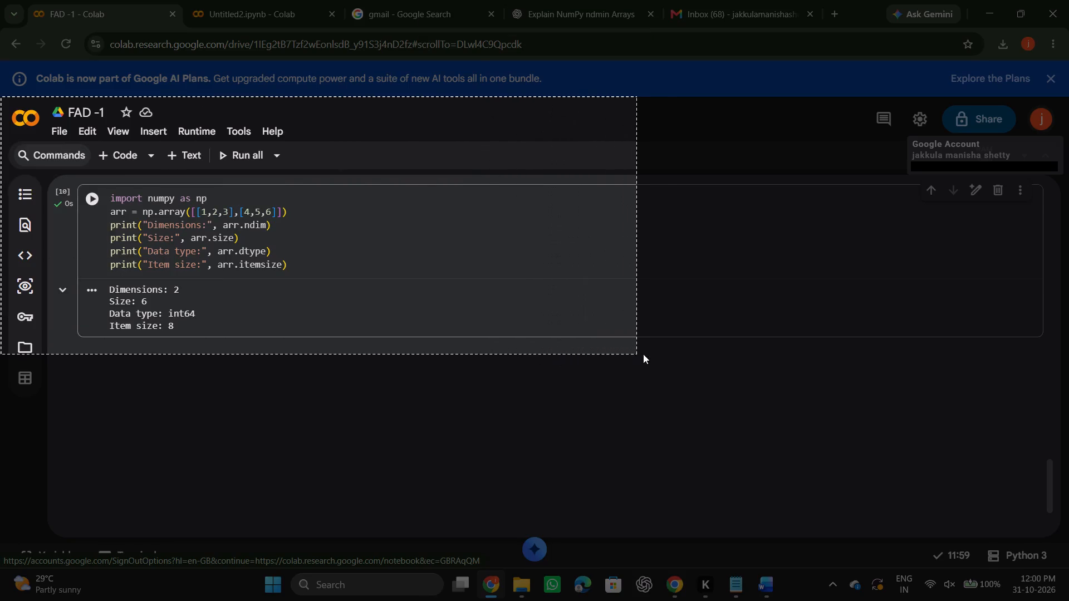
pyautogui.moveTo(643, 354); pyautogui.dragTo(828, 354)
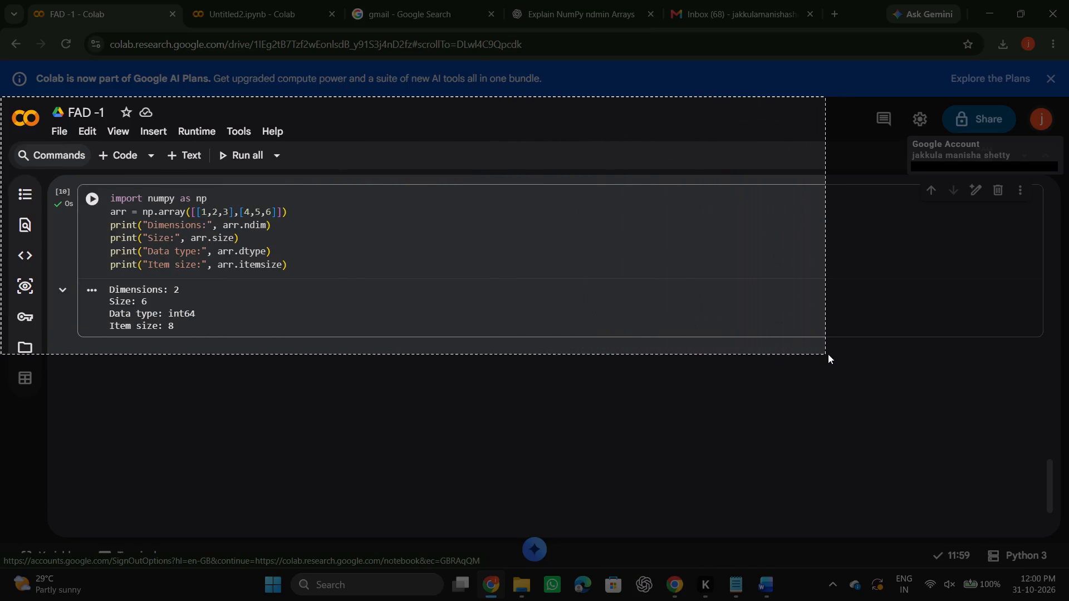
pyautogui.moveTo(828, 354); pyautogui.dragTo(1021, 354)
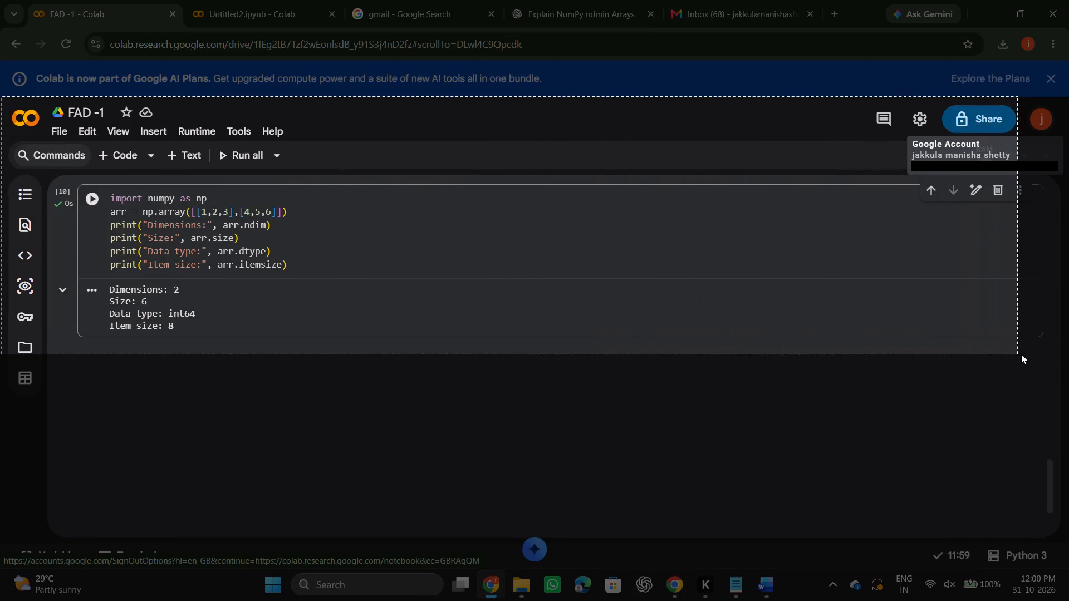
pyautogui.moveTo(1021, 354); pyautogui.dragTo(1068, 353)
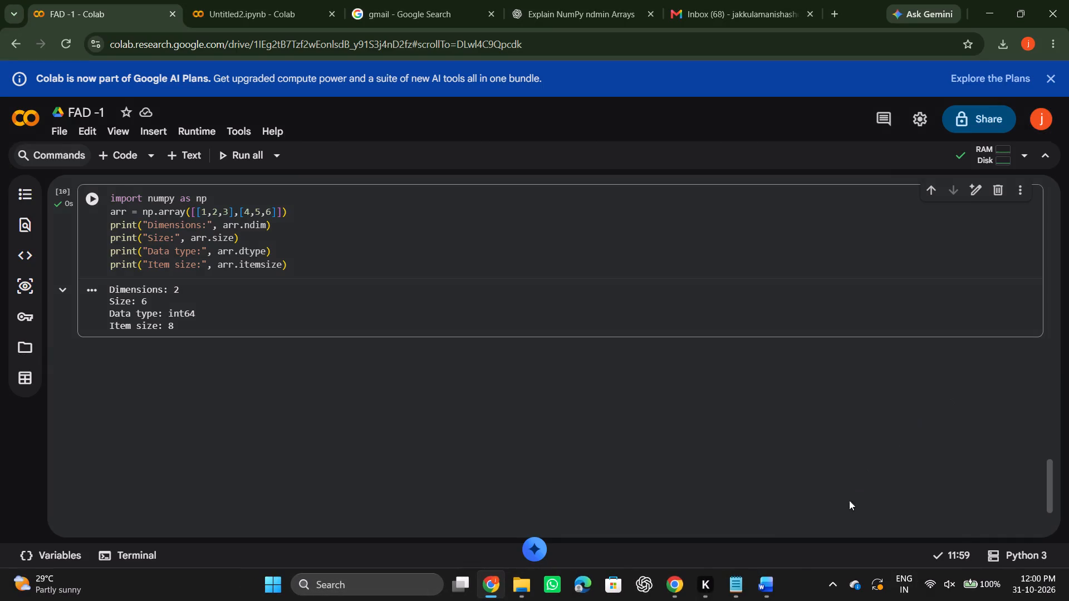
# In the maximized DS-1 Word report, replace the array attributes code image above its explanation with the captured notebook screenshot.
pyautogui.click(768, 580)
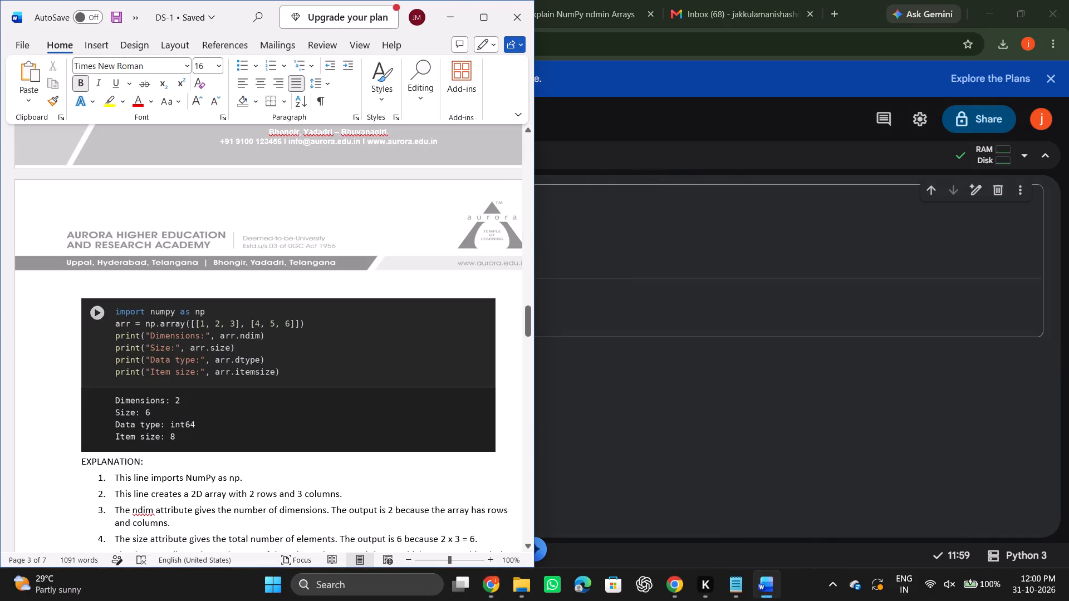
pyautogui.click(487, 17)
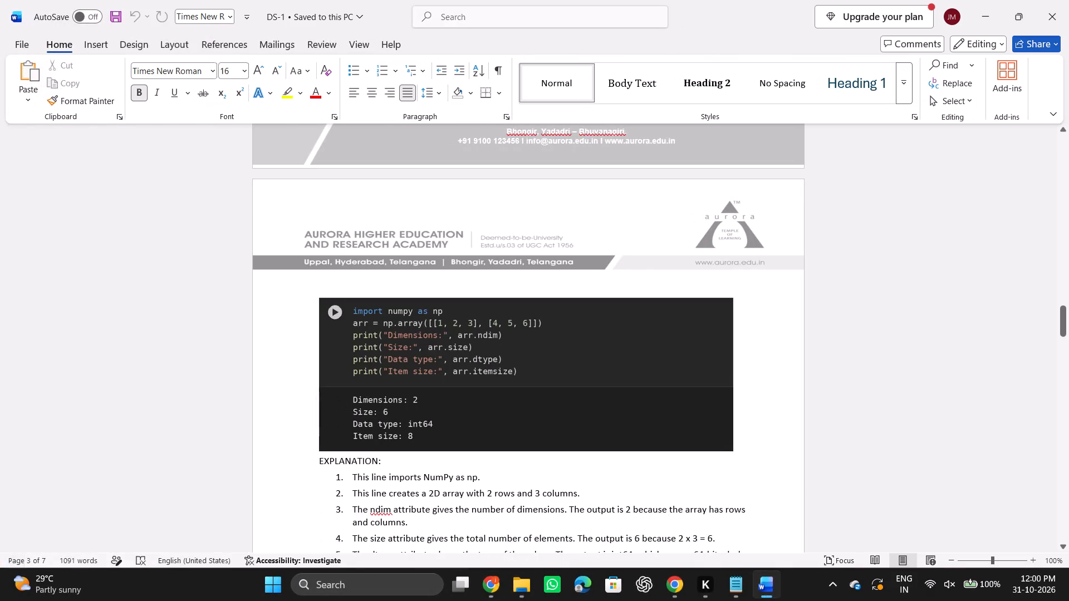
pyautogui.click(460, 421)
pyautogui.press('BackSpace')
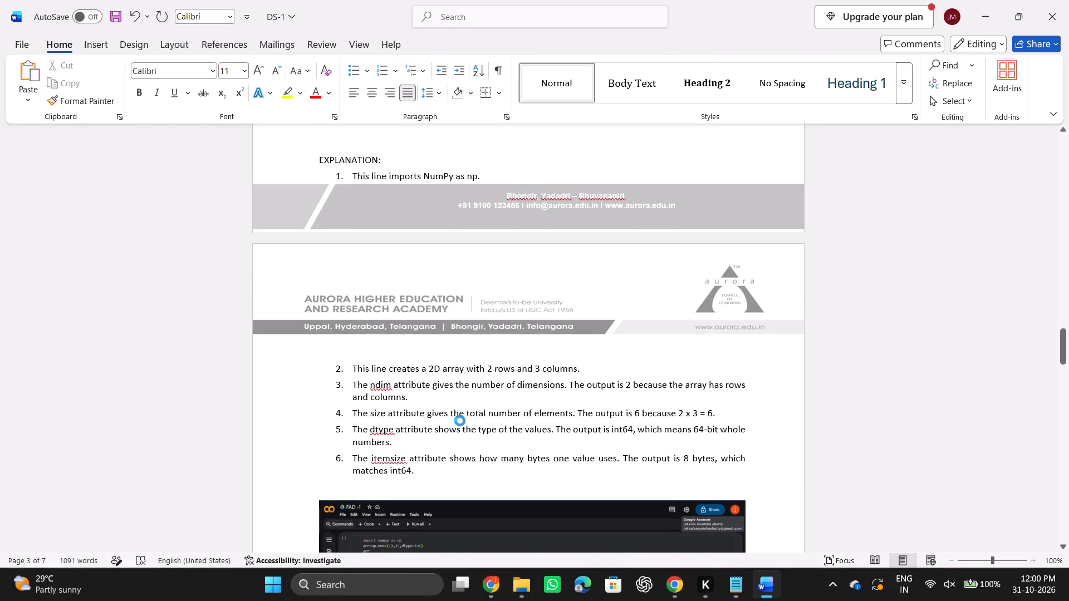
pyautogui.hotkey('ctrl', 'v')
pyautogui.scroll(-1, 479, 452)
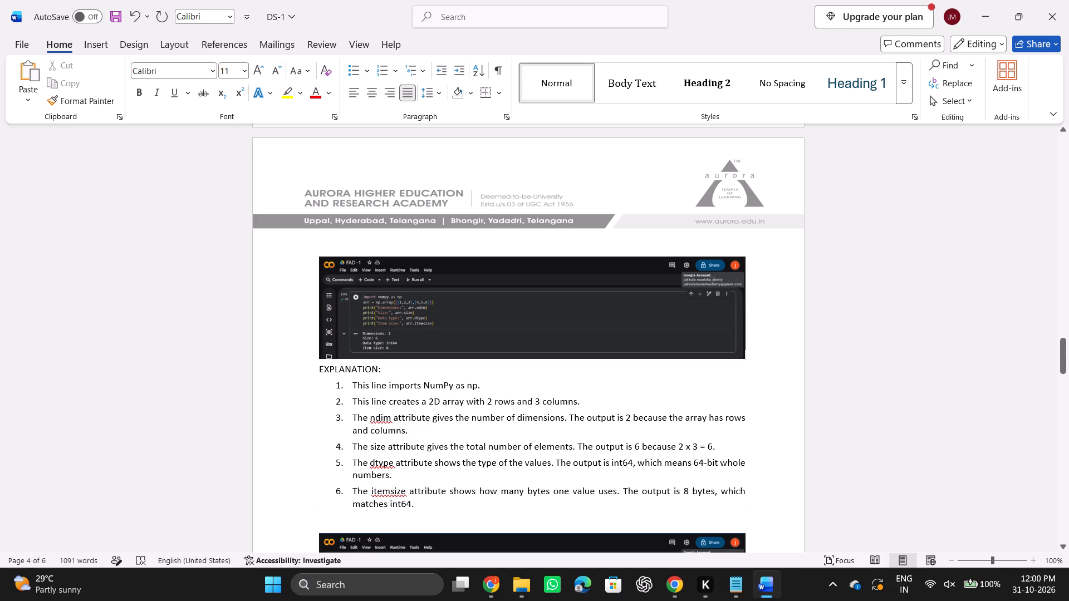
# Review the whole DS-1 report from first to last page, checking the code screenshots and their explanations.
pyautogui.scroll(-5, 507, 477)
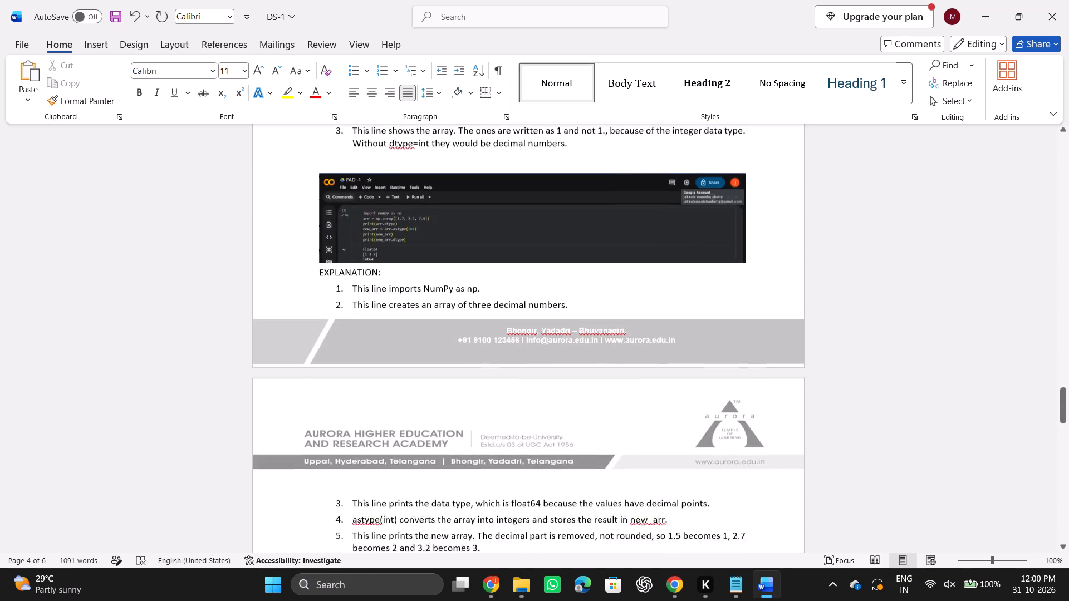
pyautogui.scroll(-7, 507, 477)
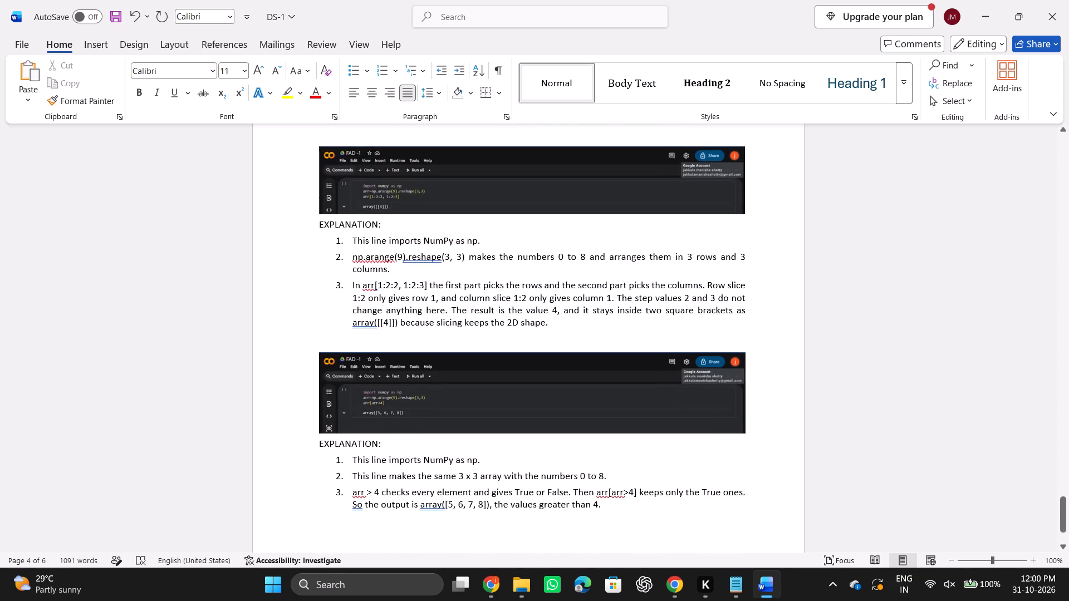
pyautogui.scroll(-6, 507, 477)
pyautogui.scroll(16, 507, 477)
pyautogui.scroll(-1, 507, 477)
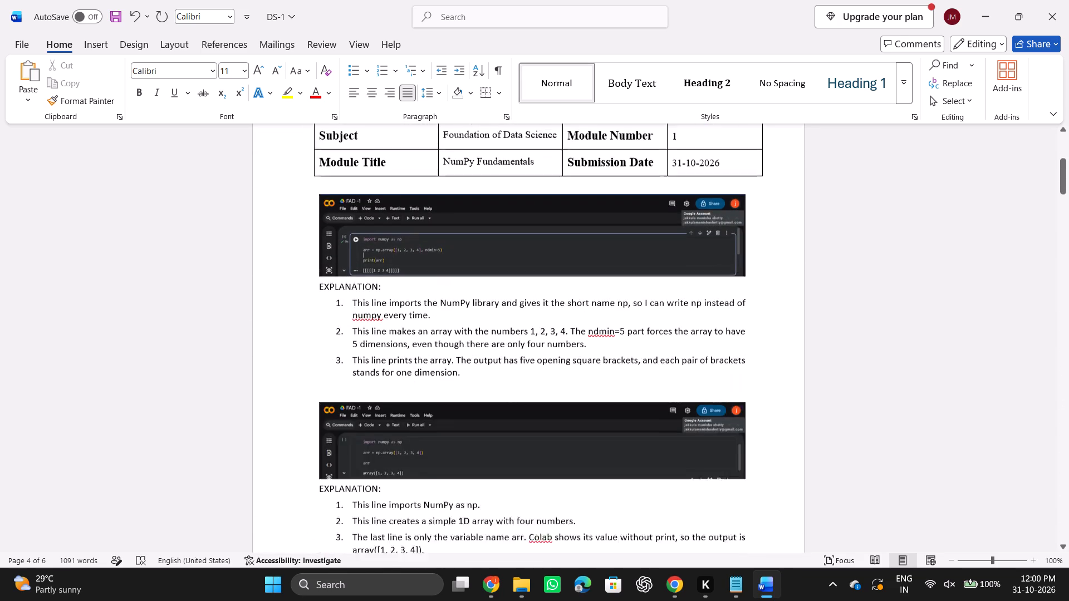
pyautogui.scroll(-5, 507, 477)
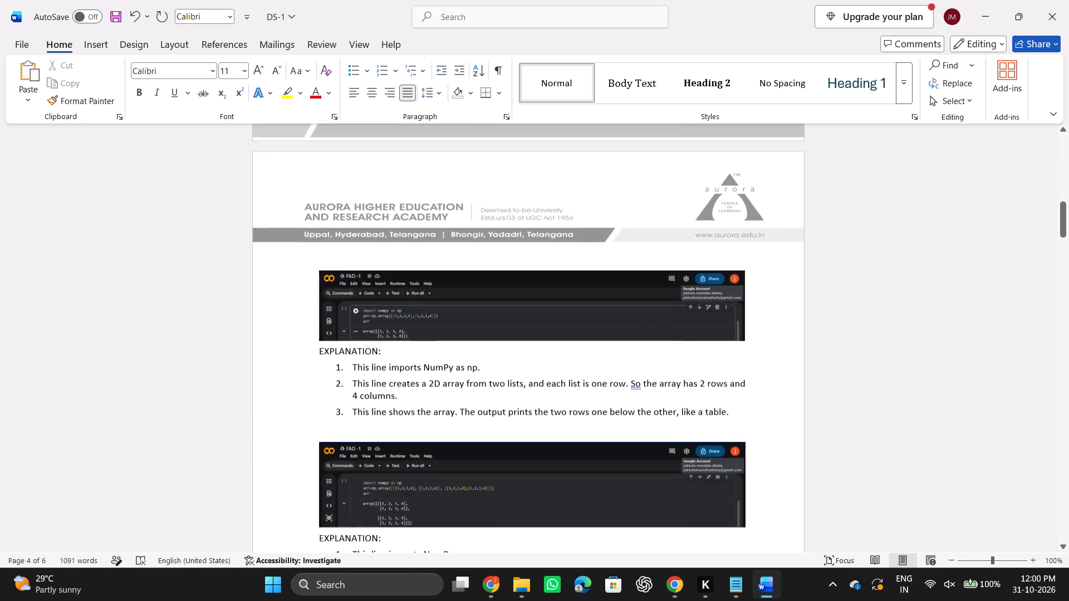
pyautogui.scroll(-3, 507, 477)
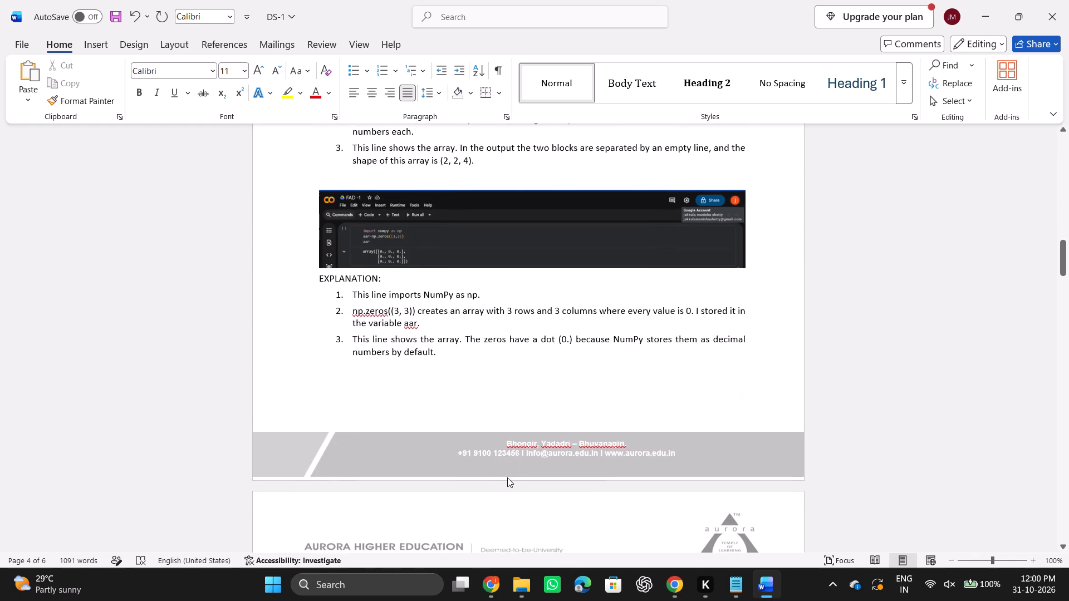
pyautogui.scroll(-3, 507, 477)
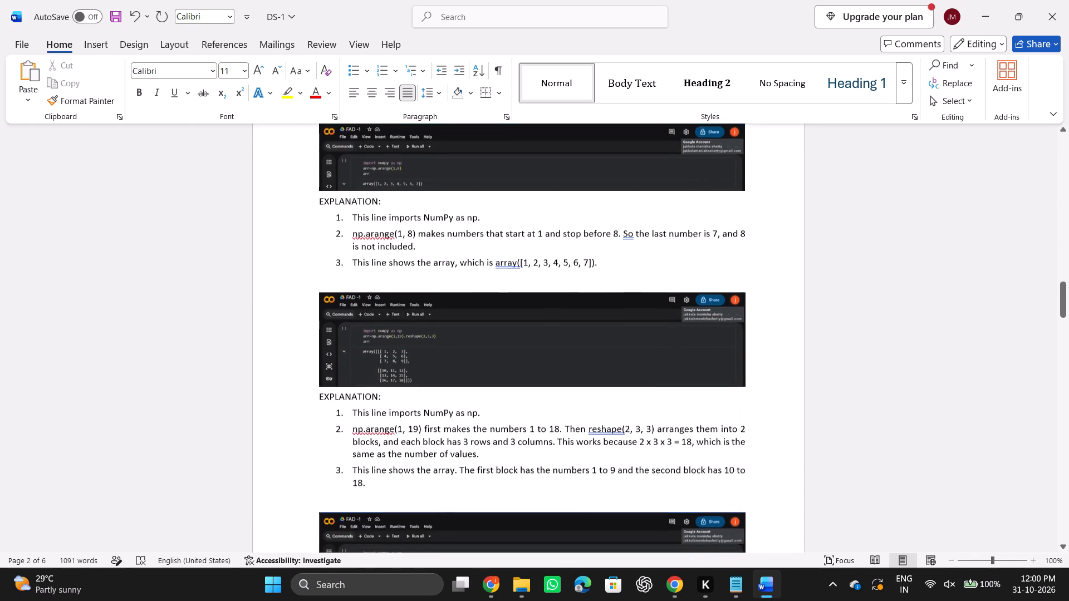
pyautogui.scroll(-3, 507, 477)
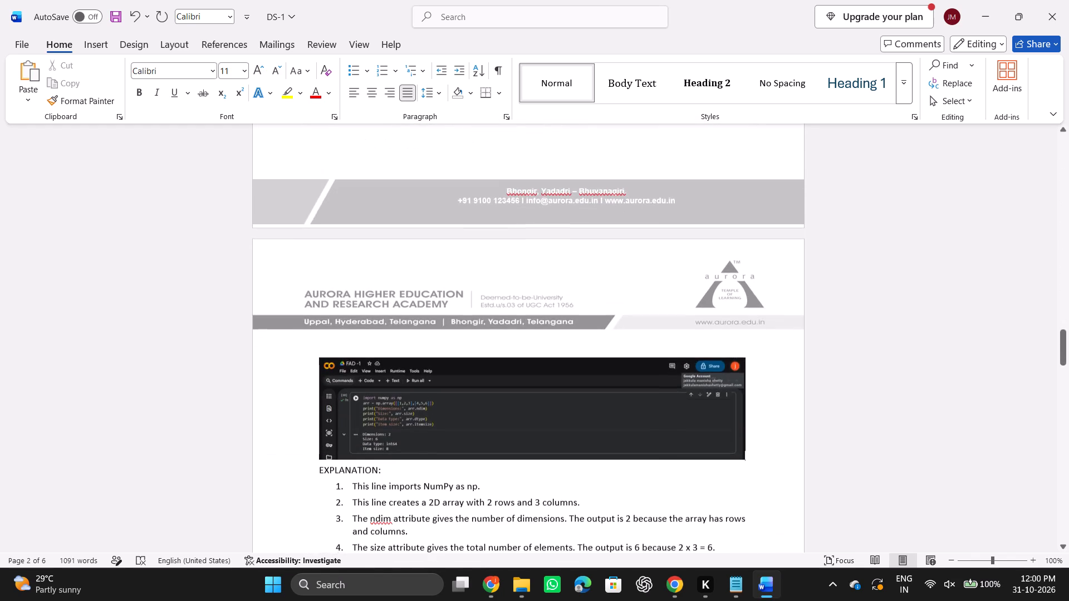
pyautogui.scroll(-3, 507, 477)
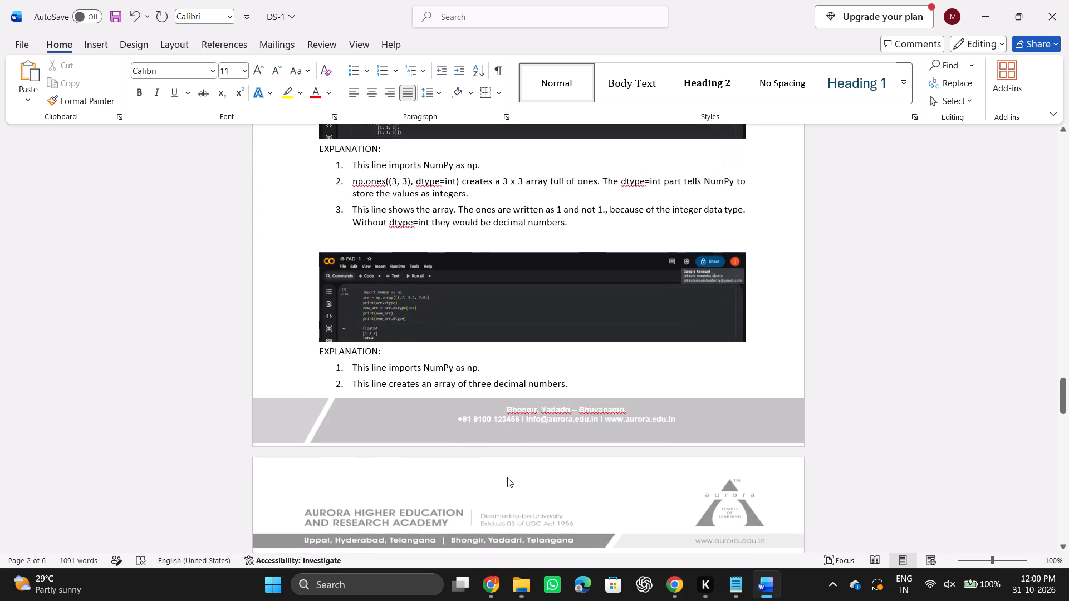
pyautogui.scroll(-1, 507, 477)
pyautogui.scroll(1, 507, 477)
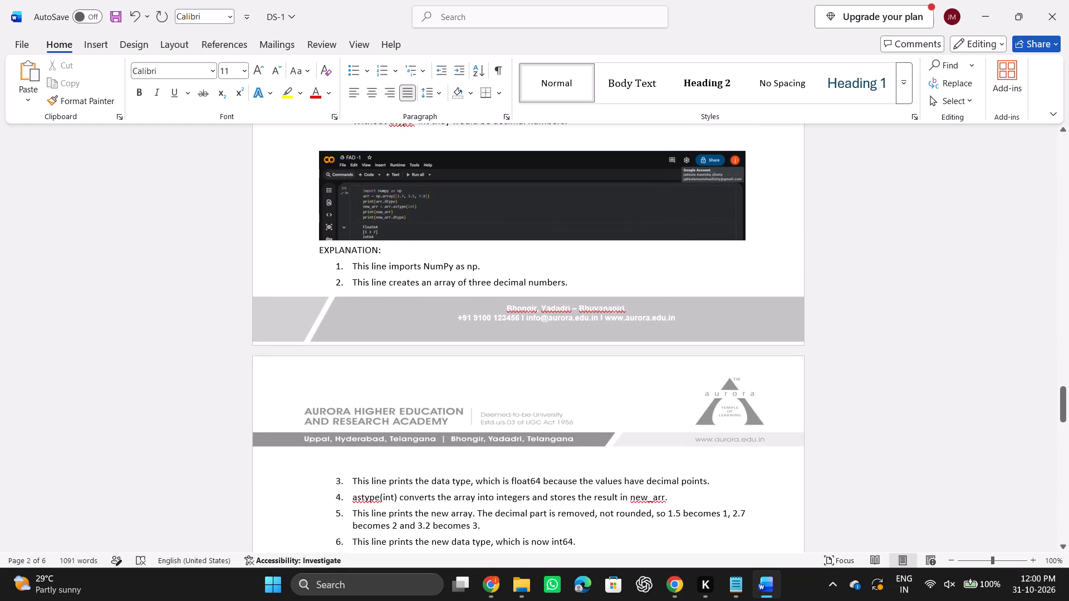
pyautogui.scroll(-5, 507, 477)
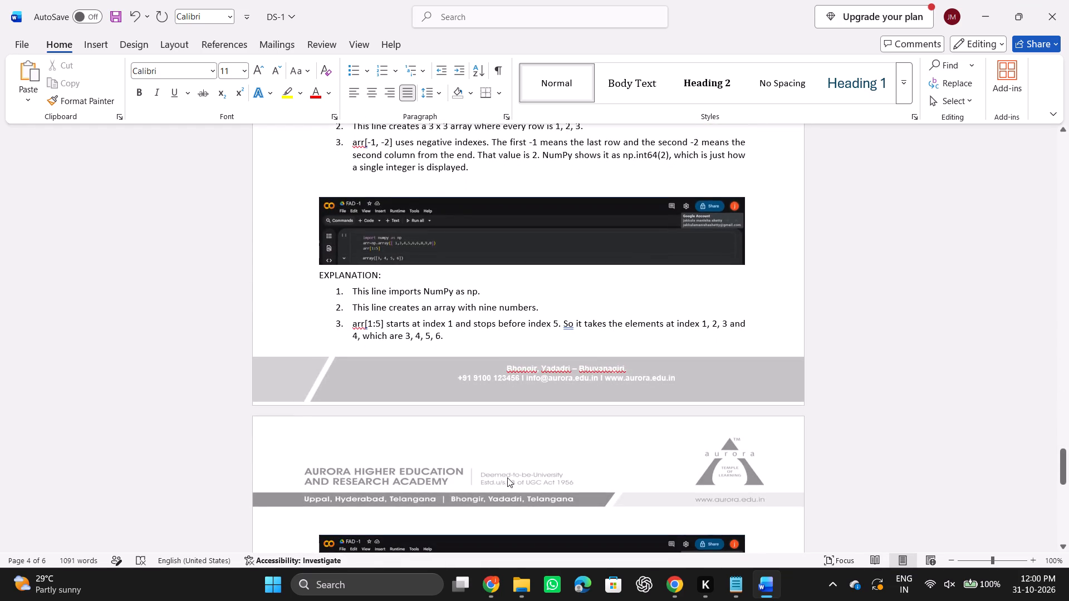
pyautogui.scroll(-5, 507, 477)
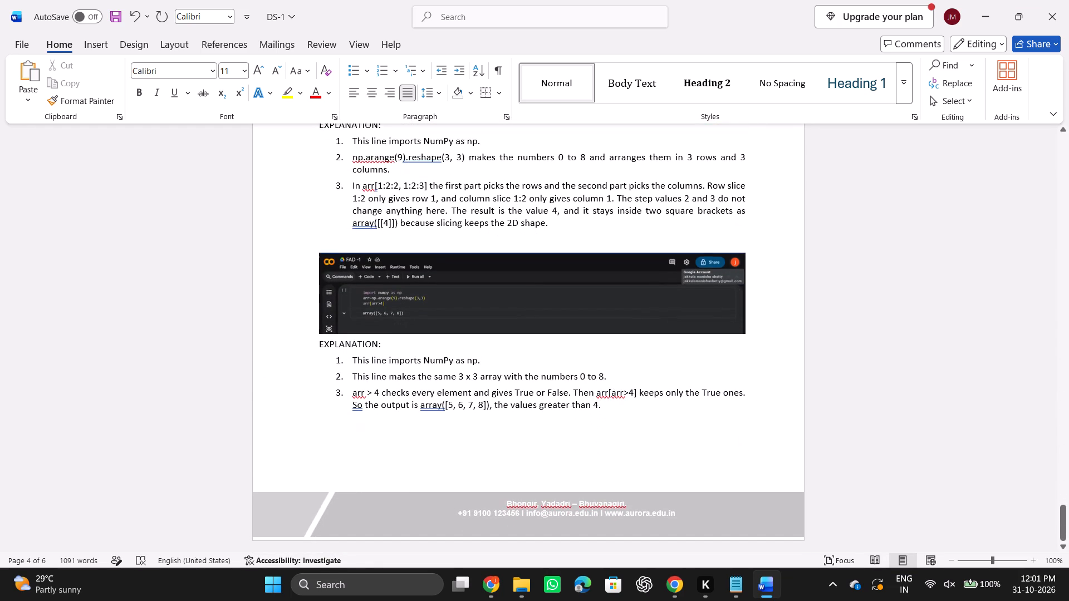
# Save the DS-1 lab report.
pyautogui.click(114, 16)
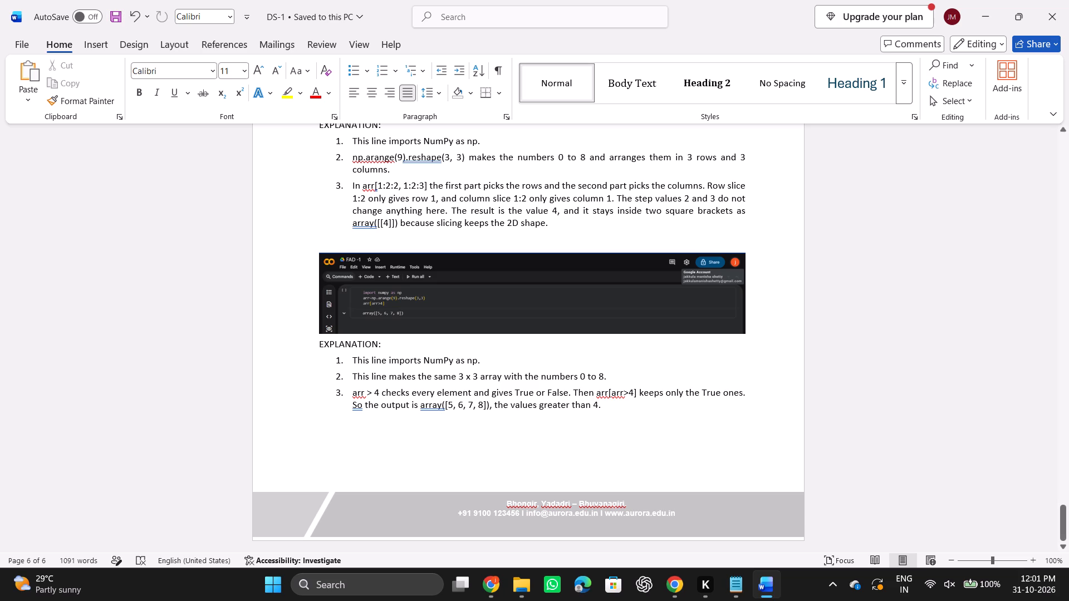
# Read through the saved report once more from the Lab Report - 1 title table to the last explanation, and return to the first page.
pyautogui.scroll(20, 657, 252)
pyautogui.scroll(5, 657, 252)
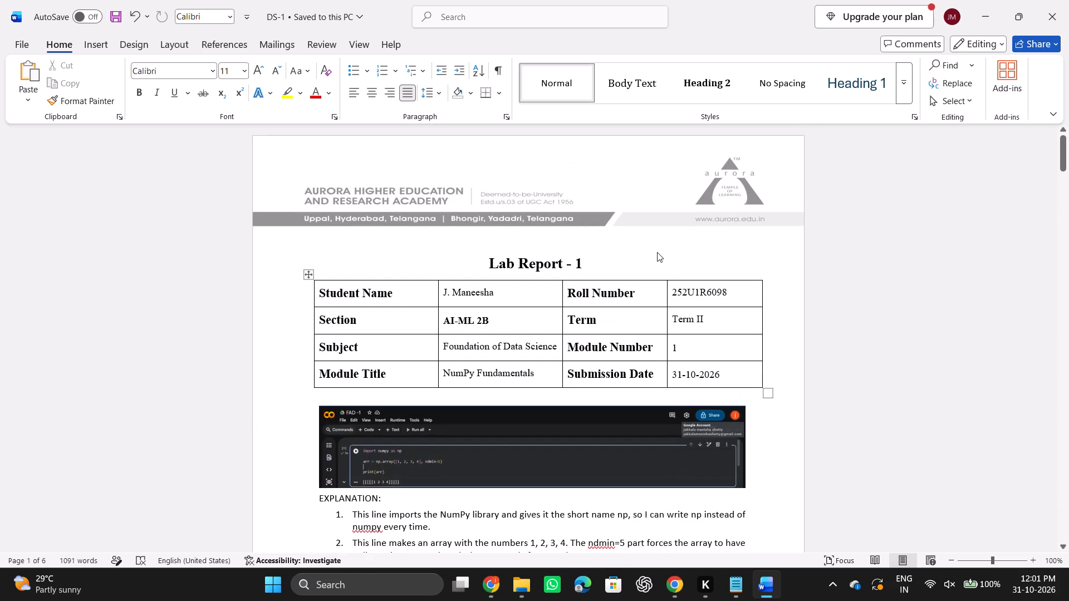
pyautogui.scroll(-2, 657, 252)
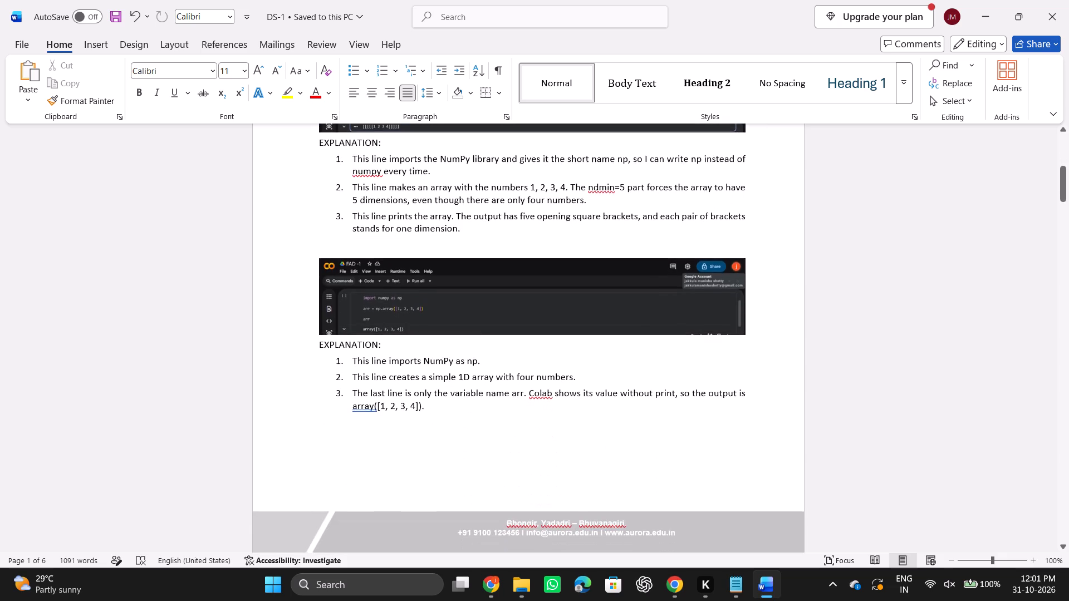
pyautogui.scroll(-2, 657, 252)
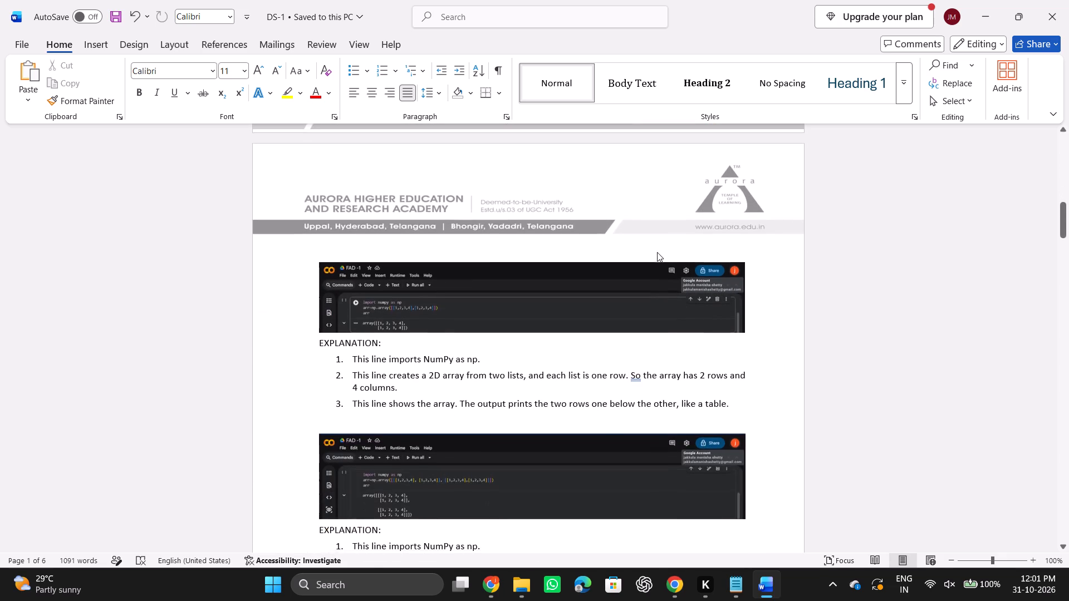
pyautogui.scroll(-3, 657, 252)
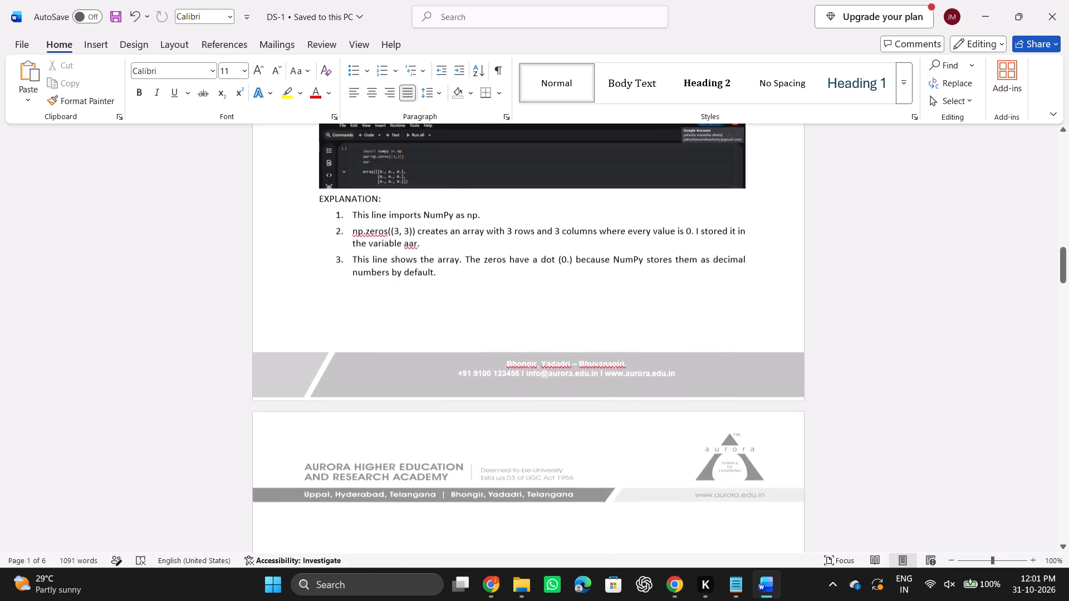
pyautogui.scroll(-2, 657, 252)
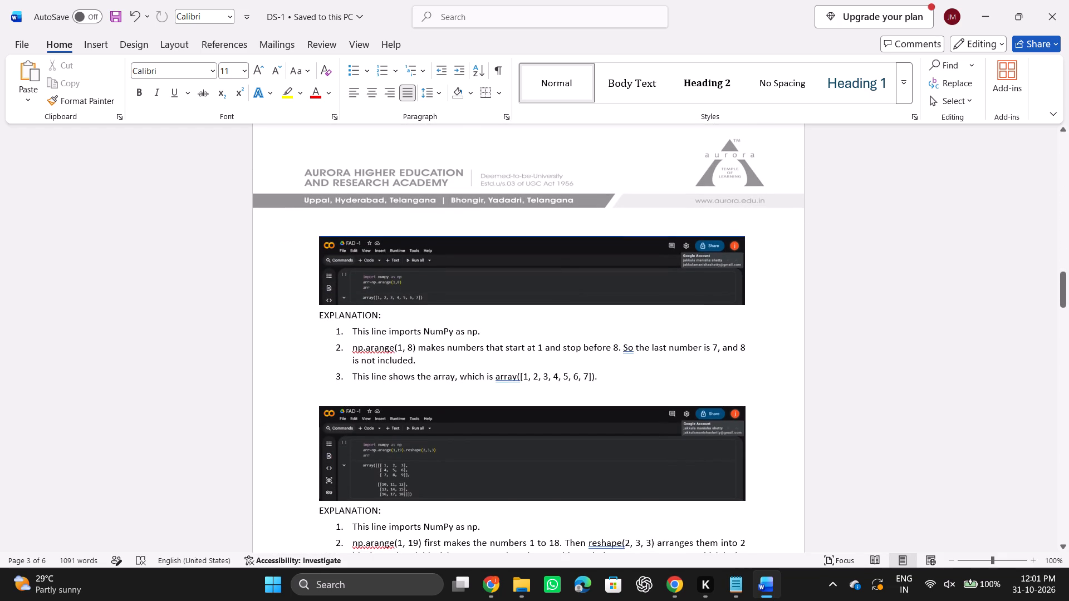
pyautogui.scroll(-2, 657, 252)
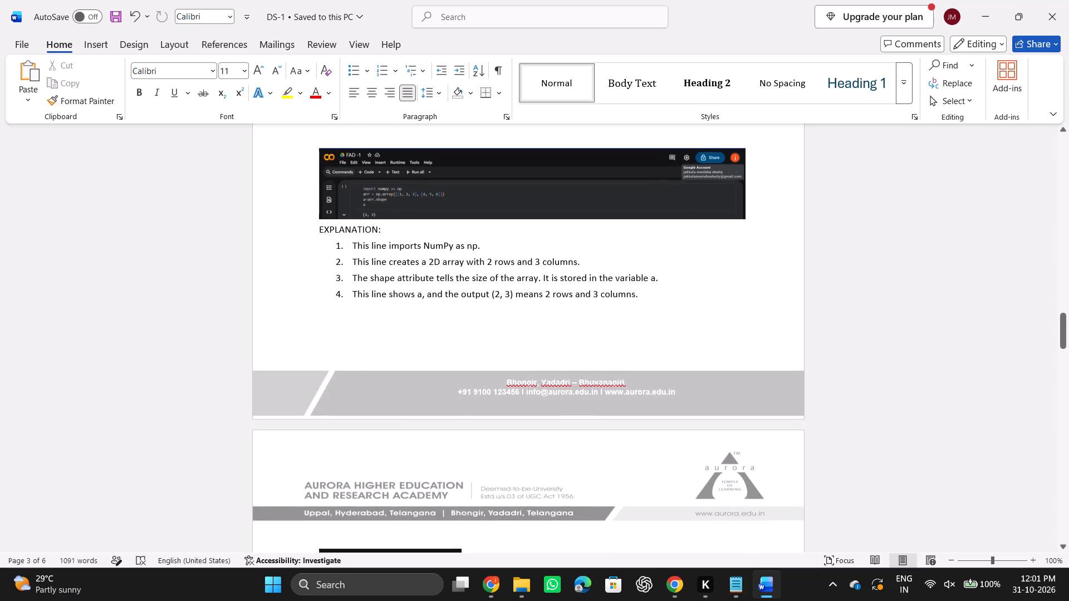
pyautogui.scroll(-4, 657, 252)
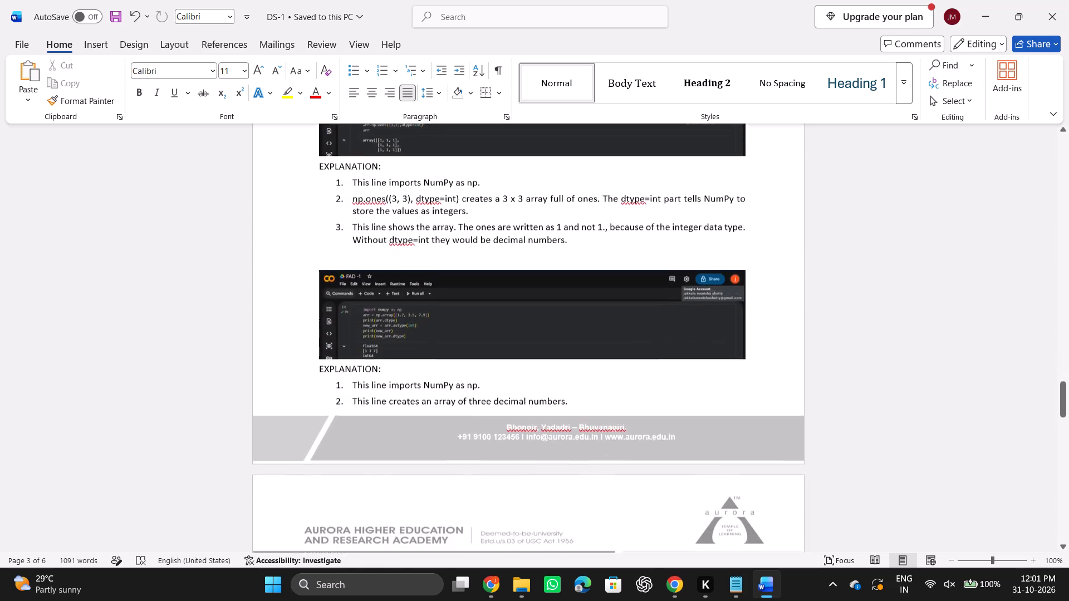
pyautogui.scroll(-3, 657, 252)
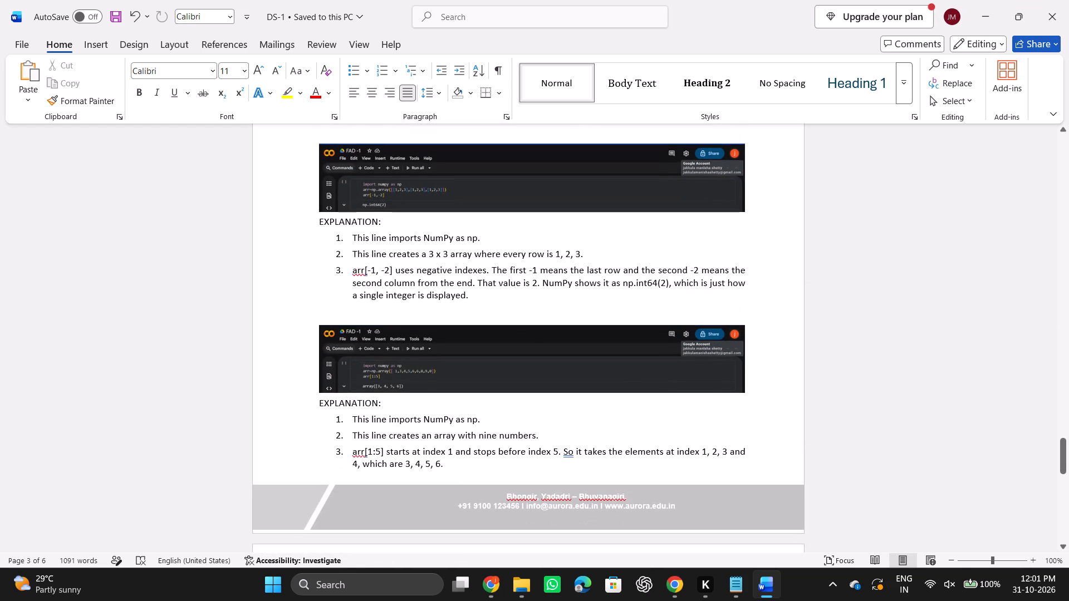
pyautogui.scroll(-2, 657, 252)
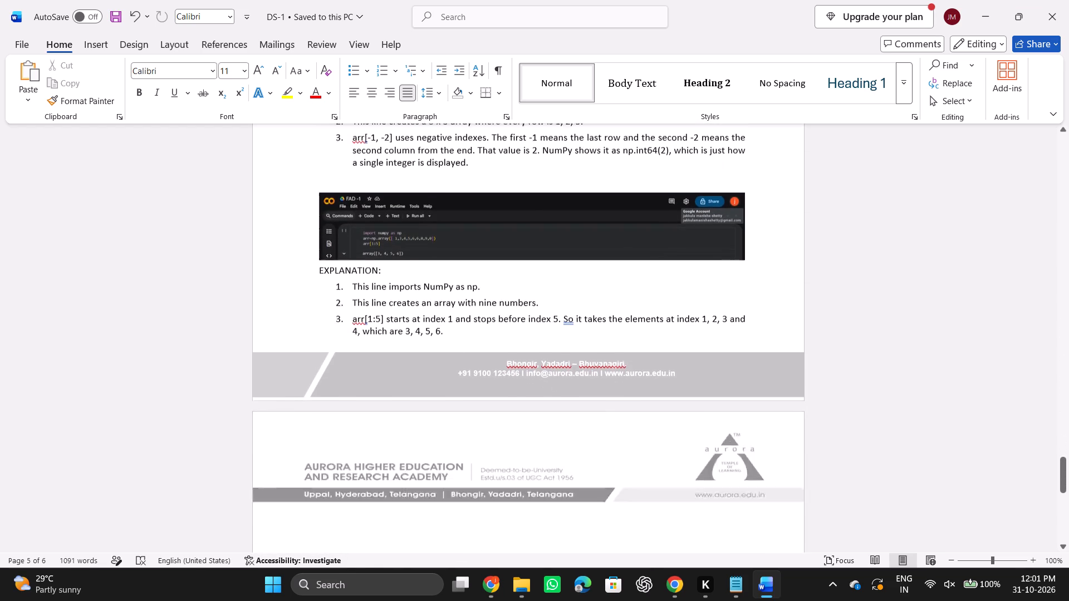
pyautogui.scroll(-6, 657, 252)
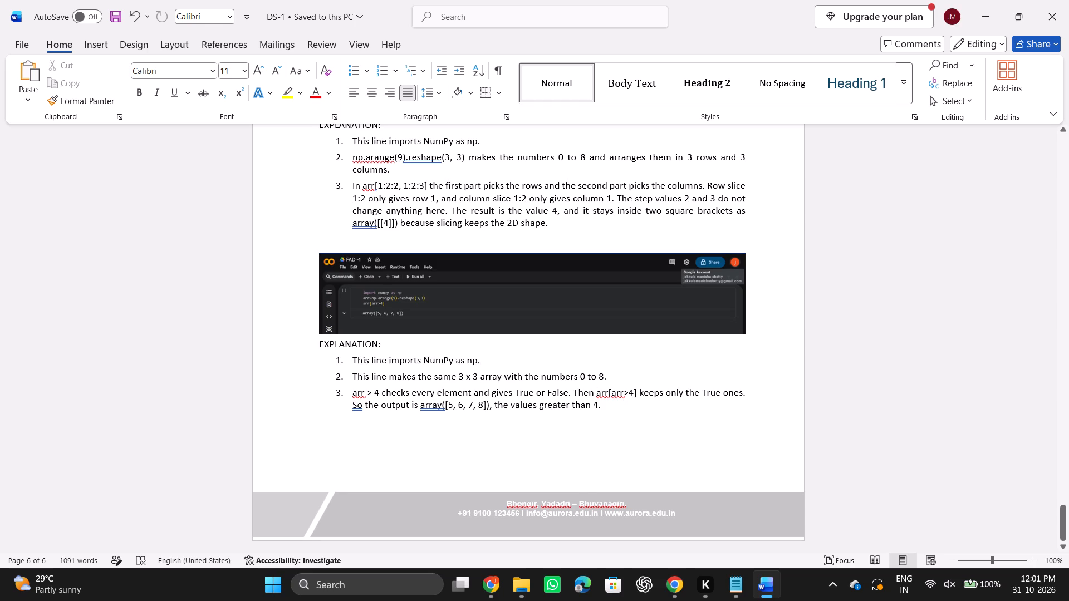
pyautogui.scroll(9, 771, 291)
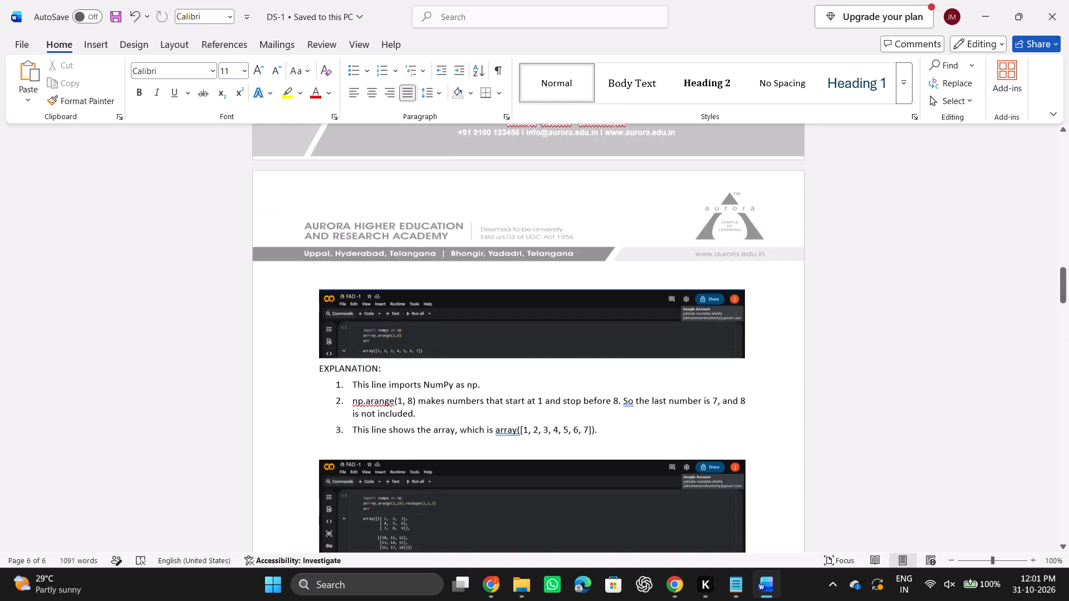
pyautogui.scroll(6, 771, 291)
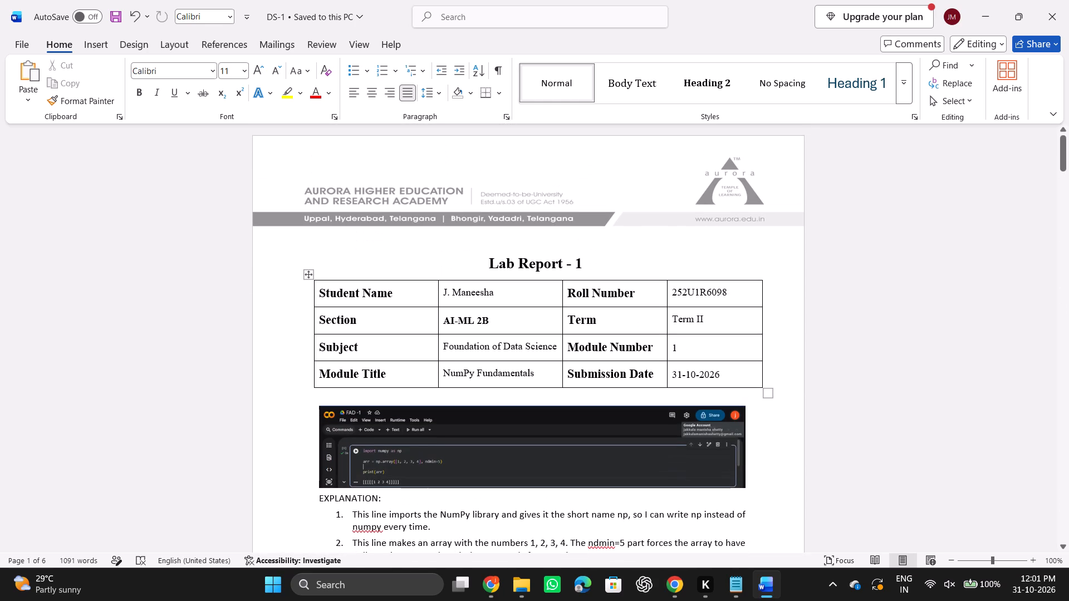
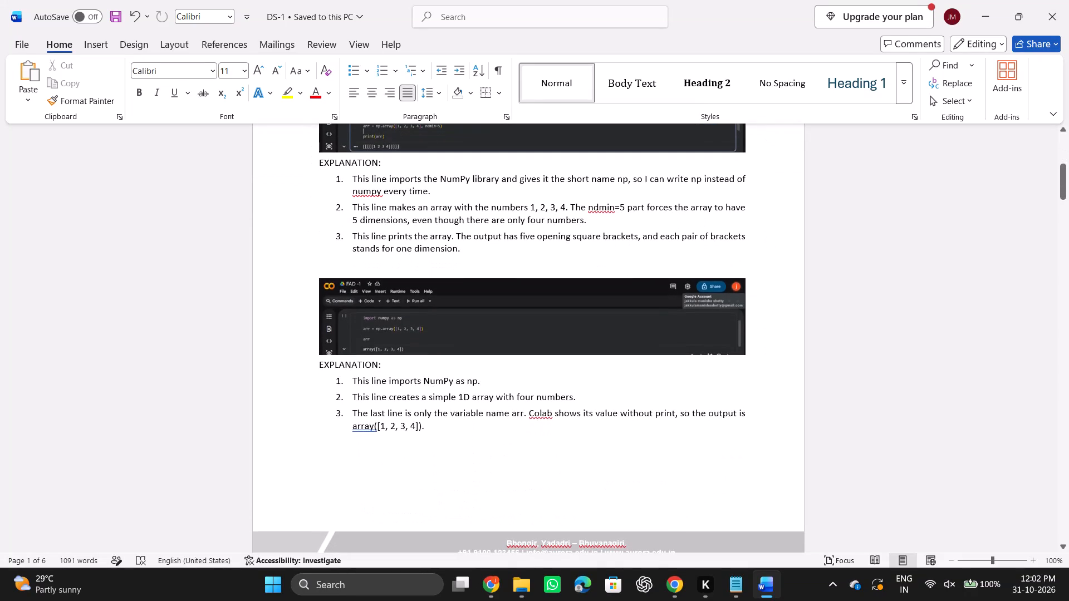
# Check the remaining DS-1 report pages through to the last explanation and close the document.
pyautogui.scroll(-5, 594, 417)
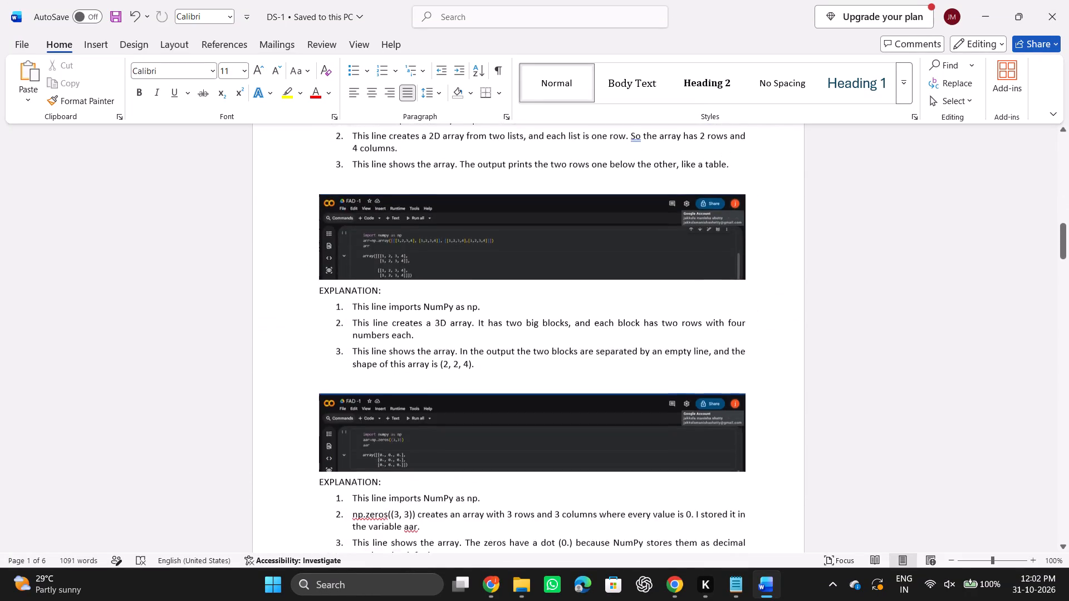
pyautogui.scroll(-17, 594, 417)
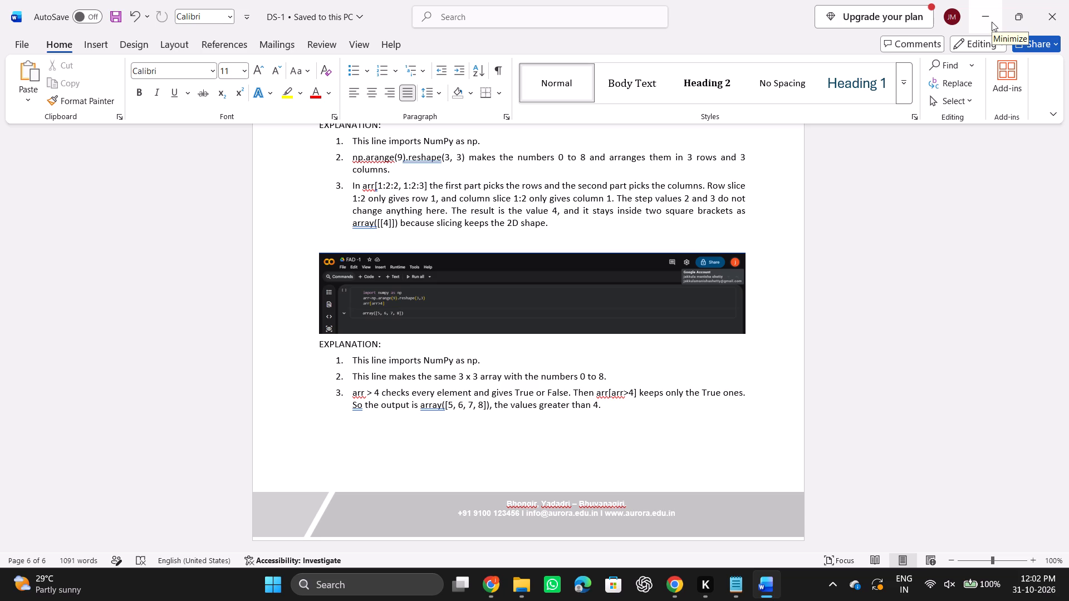
pyautogui.click(1051, 14)
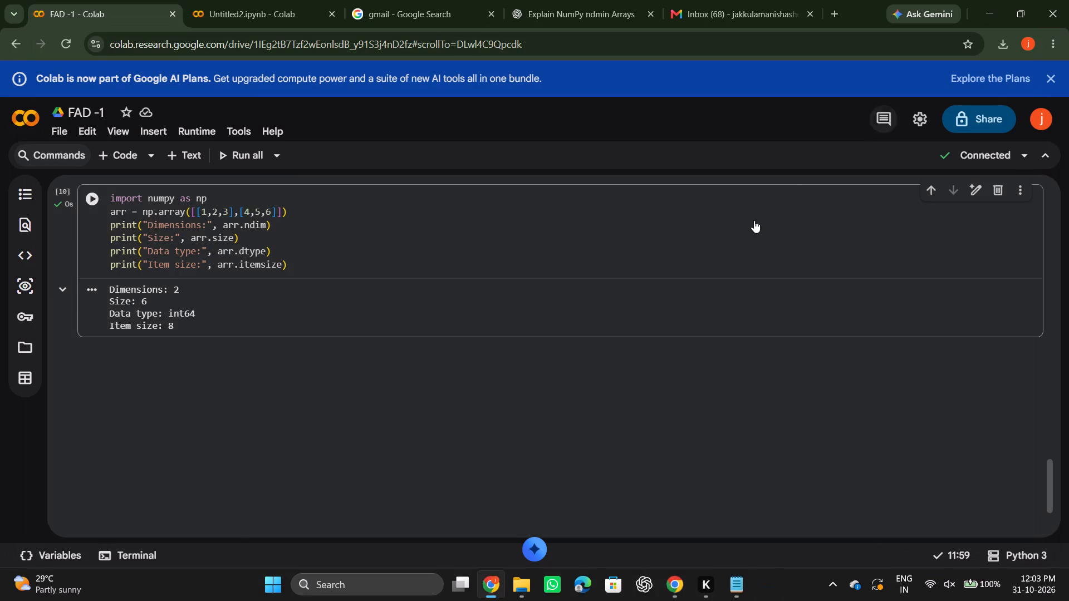
# Look over the last cells of the FAD -1 Colab notebook and view its revision history, closing it when done.
pyautogui.scroll(5, 621, 284)
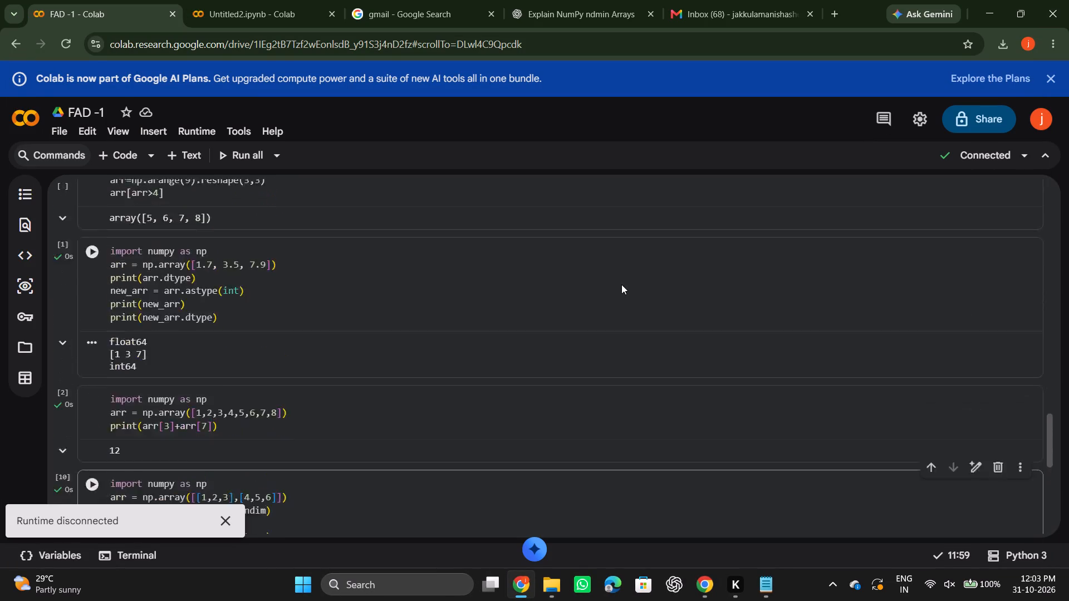
pyautogui.scroll(1, 621, 284)
pyautogui.click(144, 104)
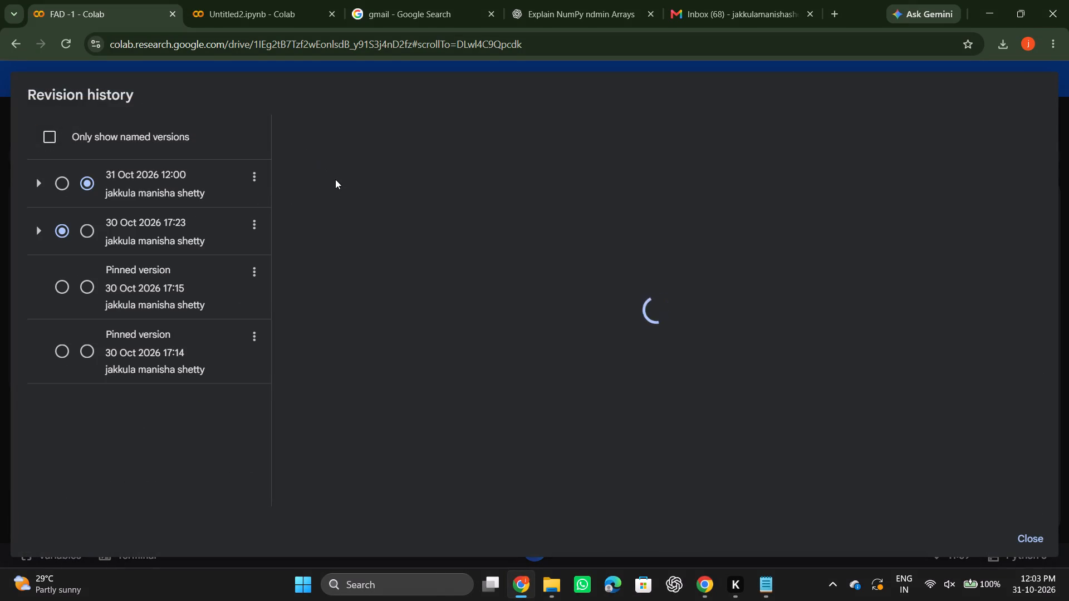
pyautogui.click(340, 196)
pyautogui.click(8, 48)
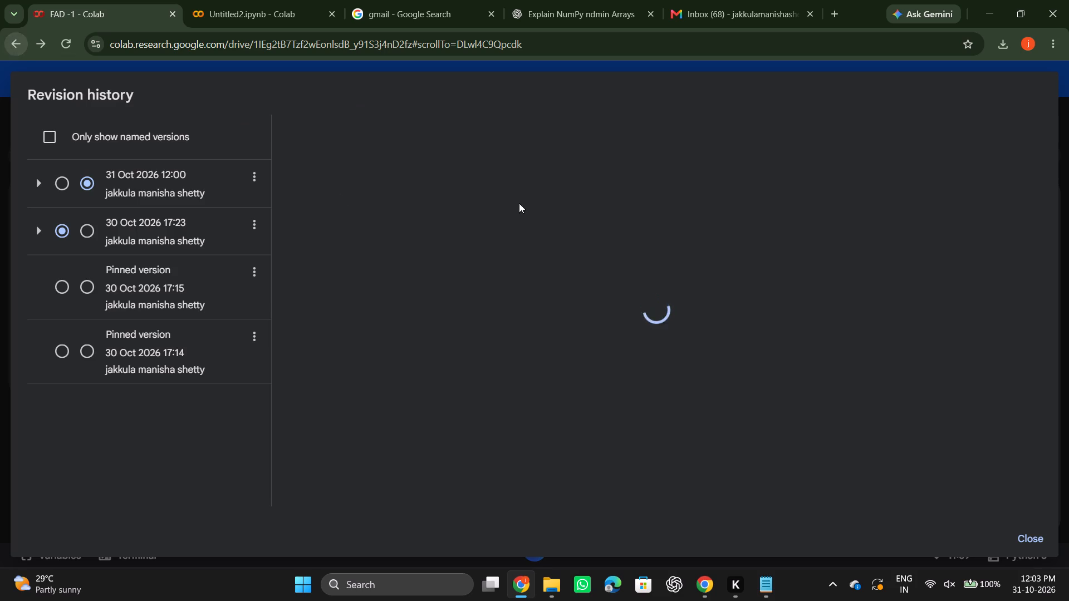
pyautogui.scroll(5, 281, 278)
pyautogui.scroll(-1, 281, 278)
pyautogui.click(1027, 534)
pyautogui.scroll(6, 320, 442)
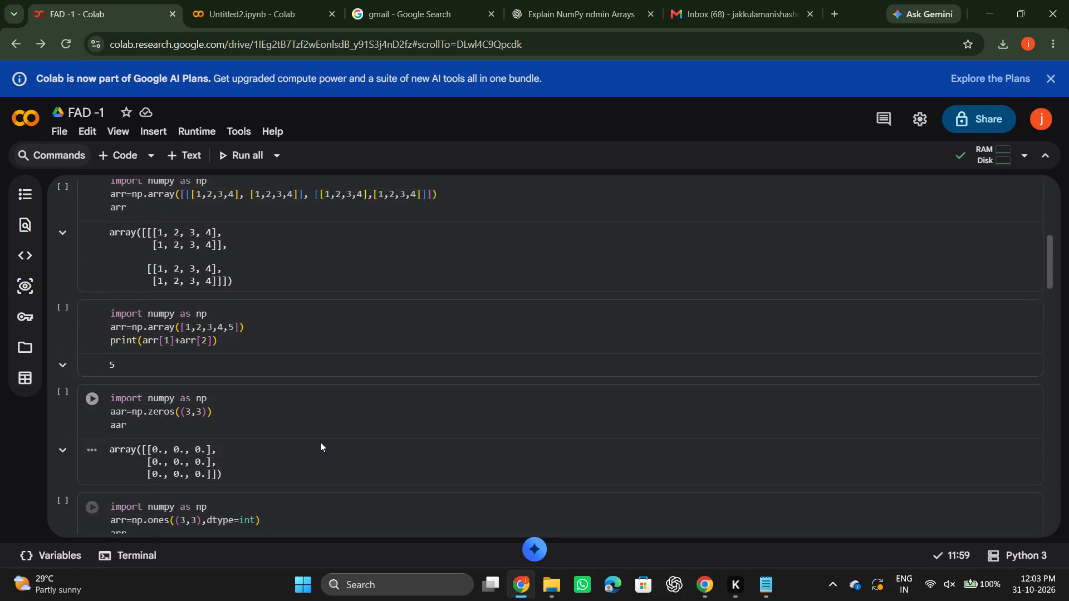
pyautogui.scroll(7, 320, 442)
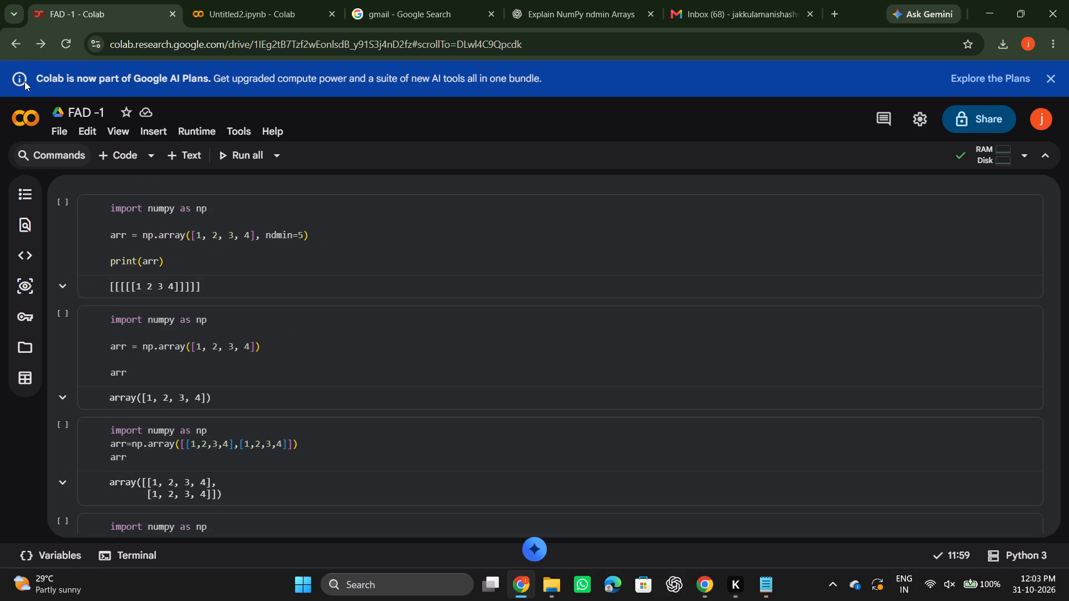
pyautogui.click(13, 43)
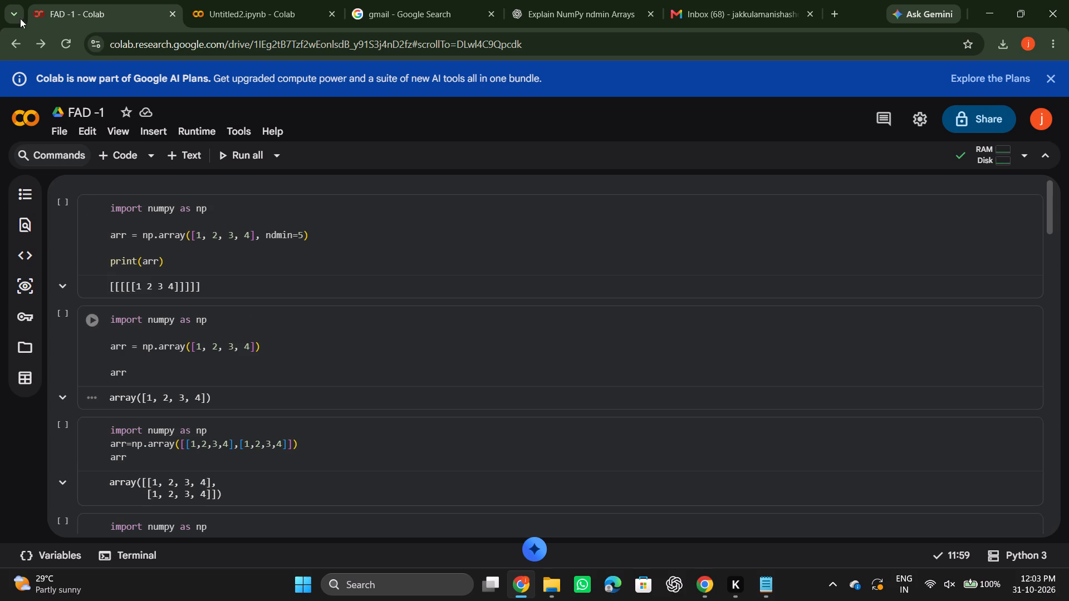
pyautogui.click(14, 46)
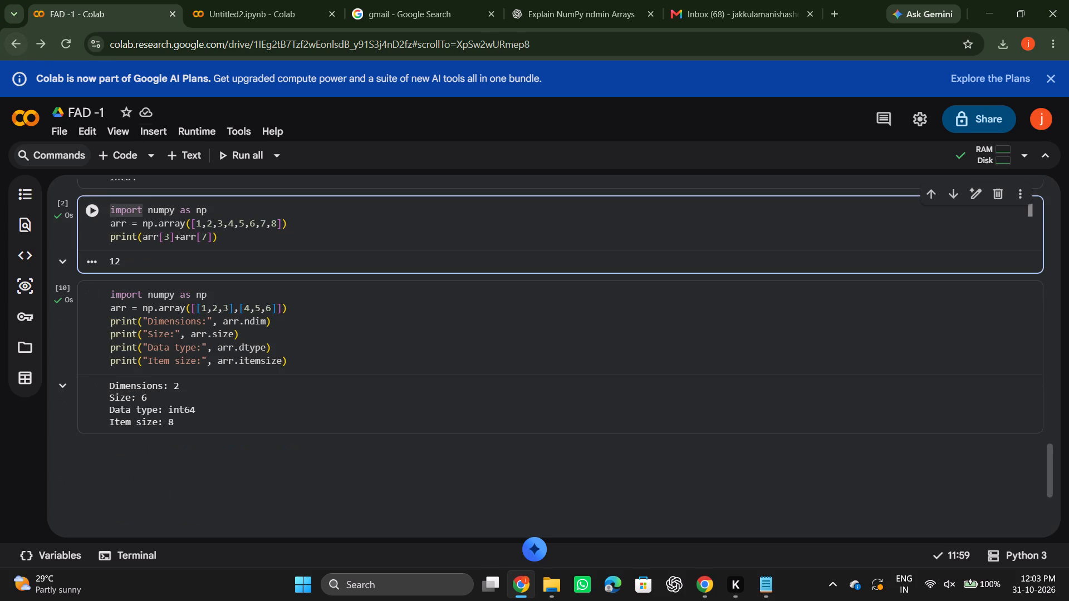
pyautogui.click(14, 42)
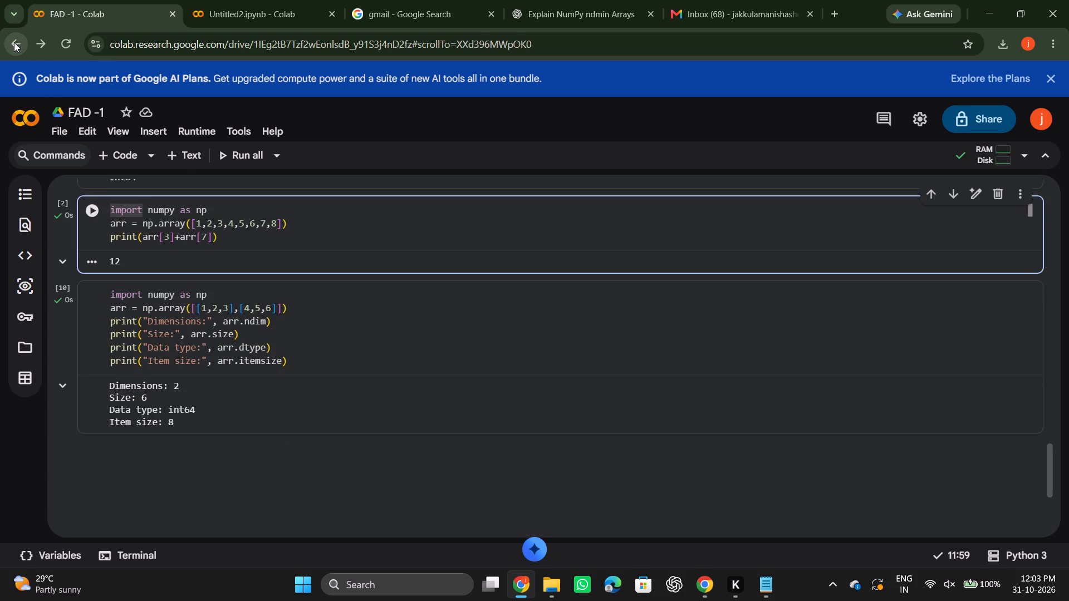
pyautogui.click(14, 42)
# Switch to the Aurora University browser window, close the FAD_1 (1).ipynb Notepad window, and return to the portal dashboard.
pyautogui.click(704, 580)
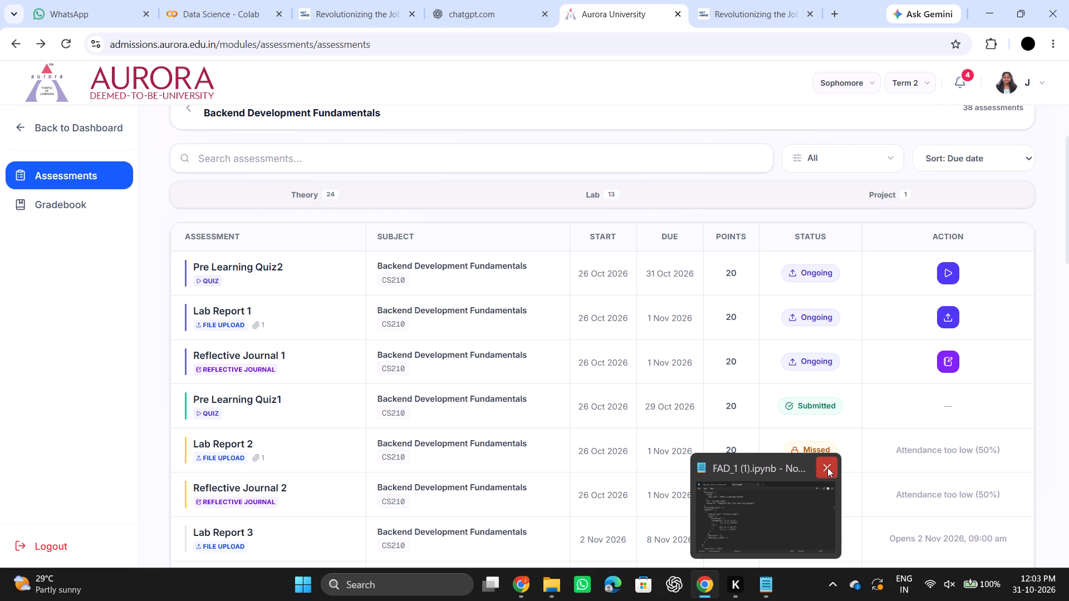
pyautogui.click(827, 467)
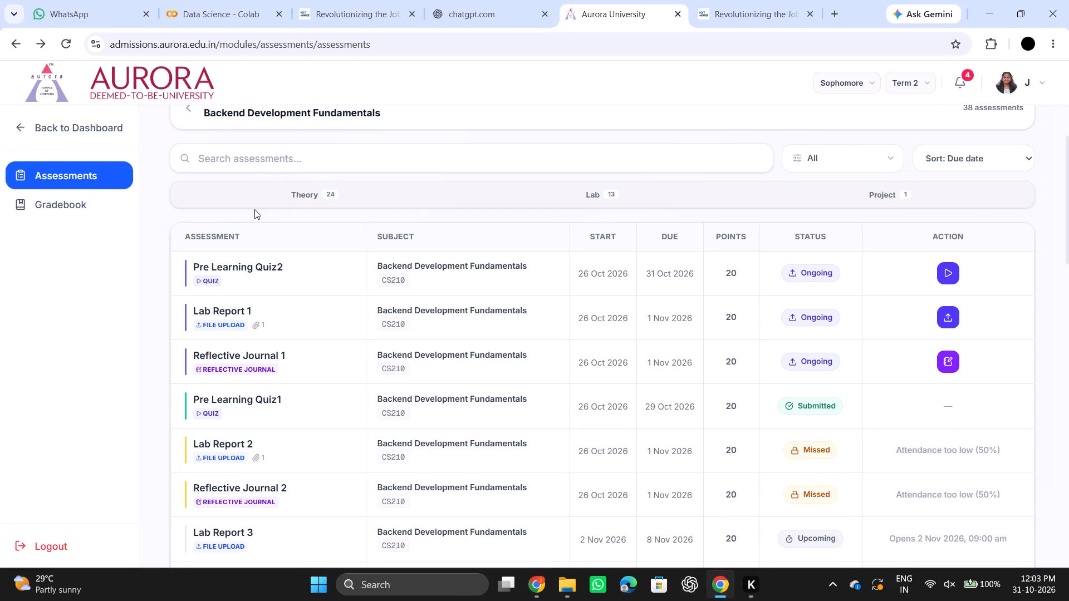
pyautogui.click(21, 119)
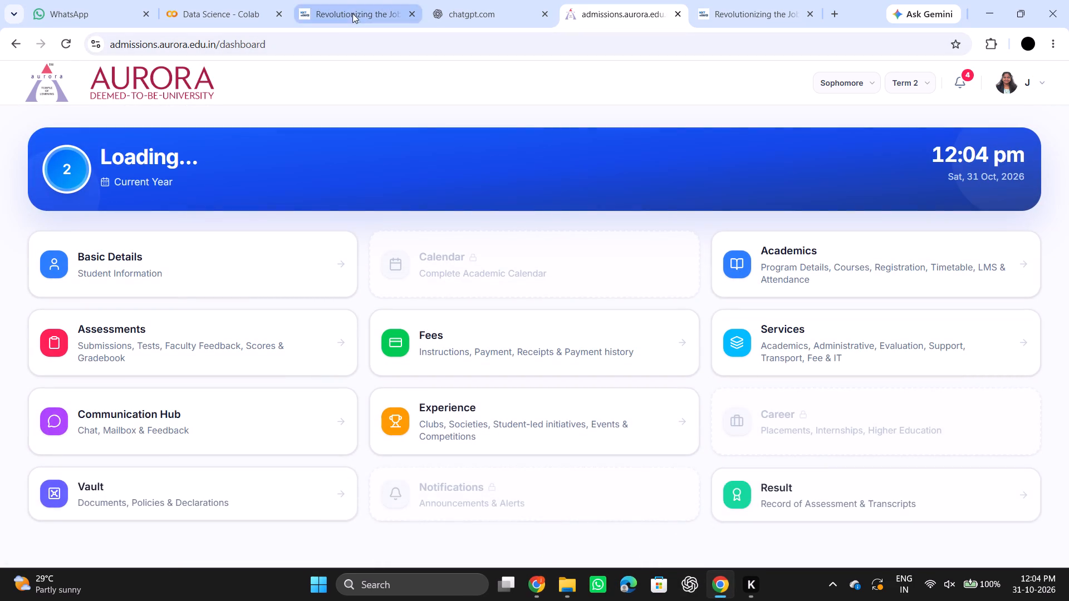
pyautogui.click(367, 15)
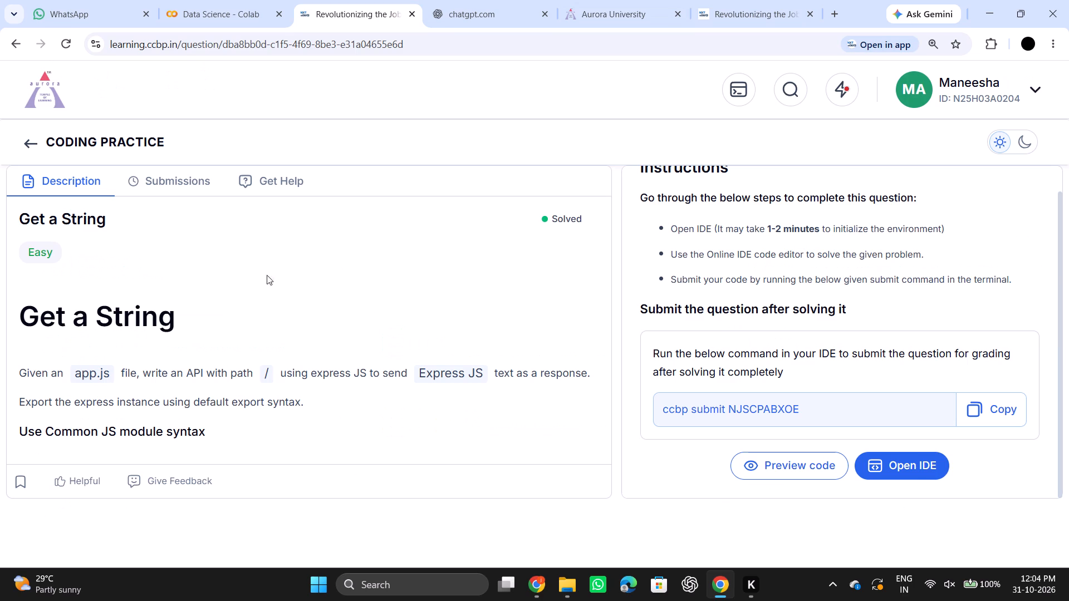
pyautogui.click(32, 142)
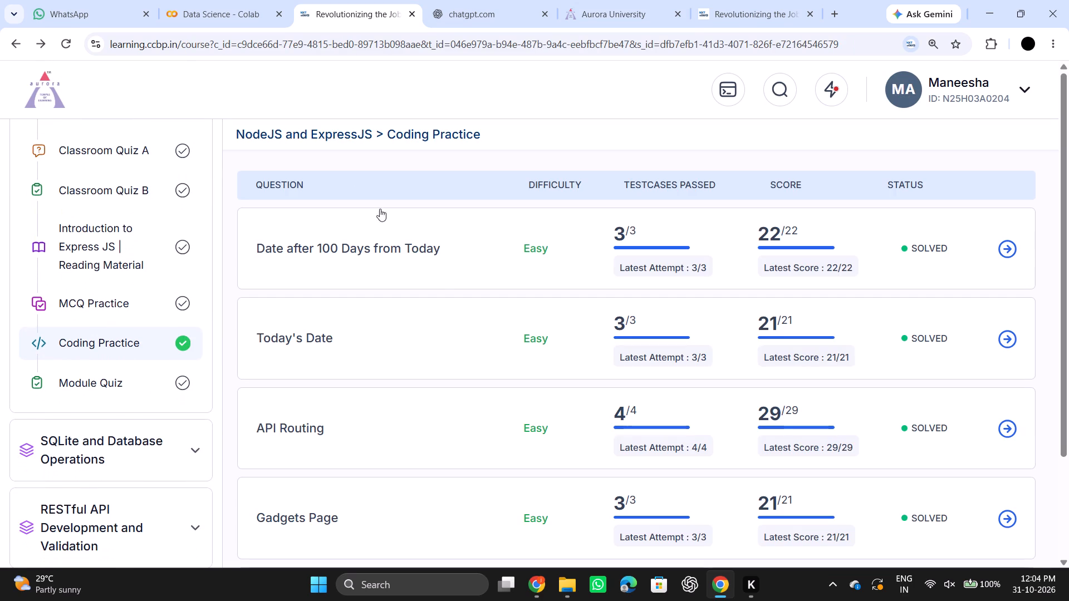
pyautogui.click(56, 89)
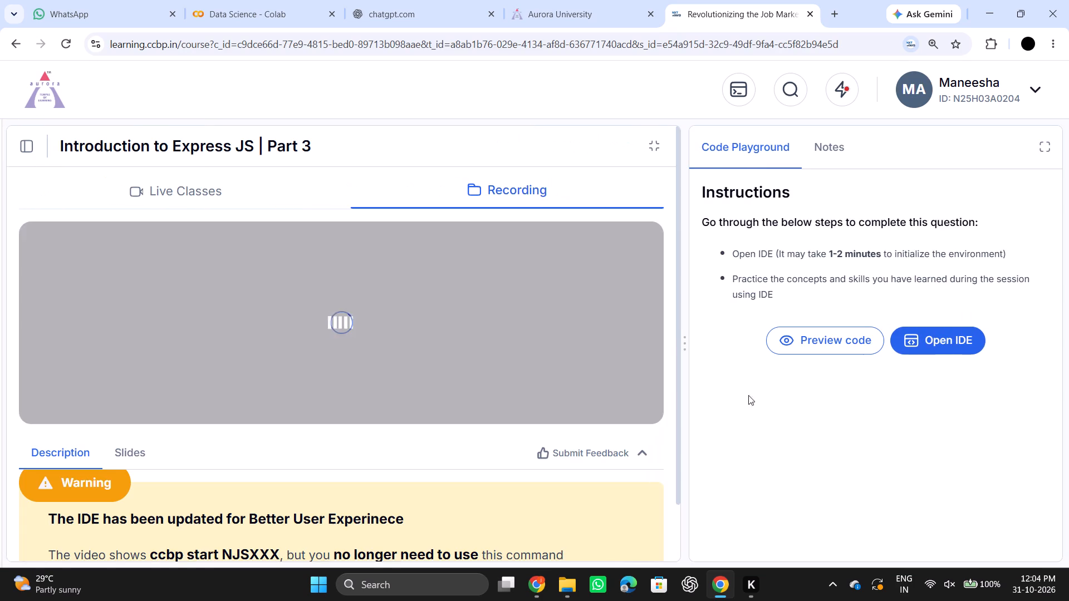
pyautogui.click(930, 337)
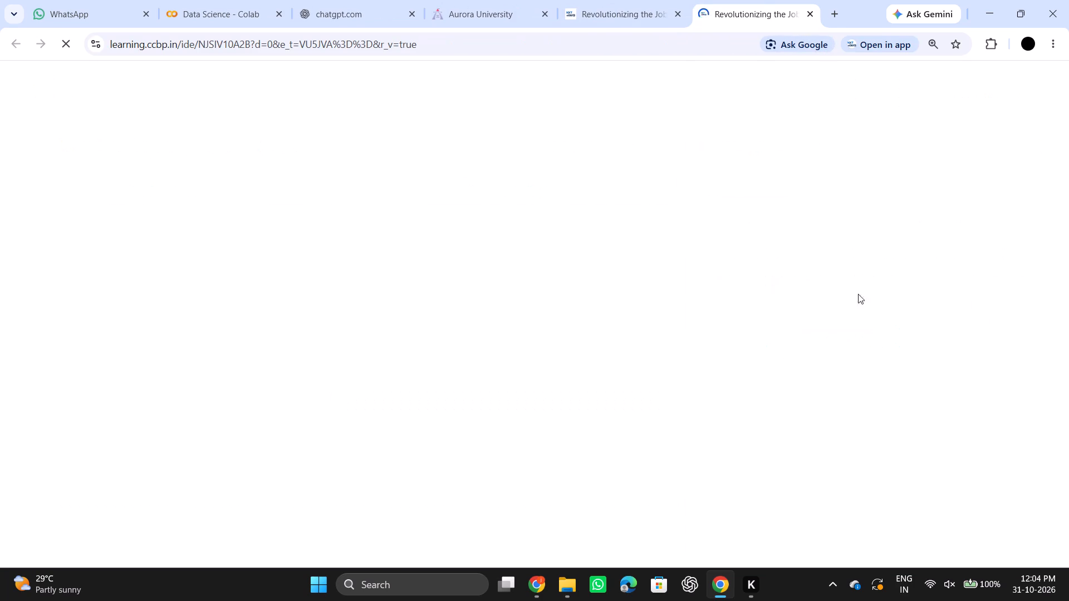